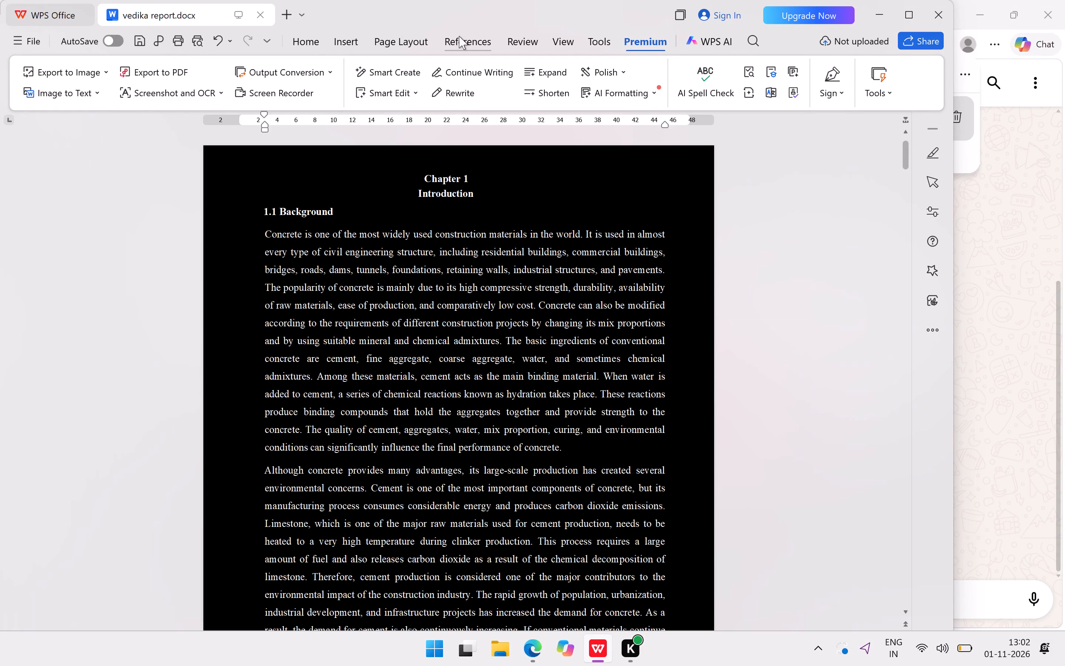
Set the document's page color to white.
{"action": "left_click", "coordinate": [398, 39]}
{"action": "left_click", "coordinate": [616, 75]}
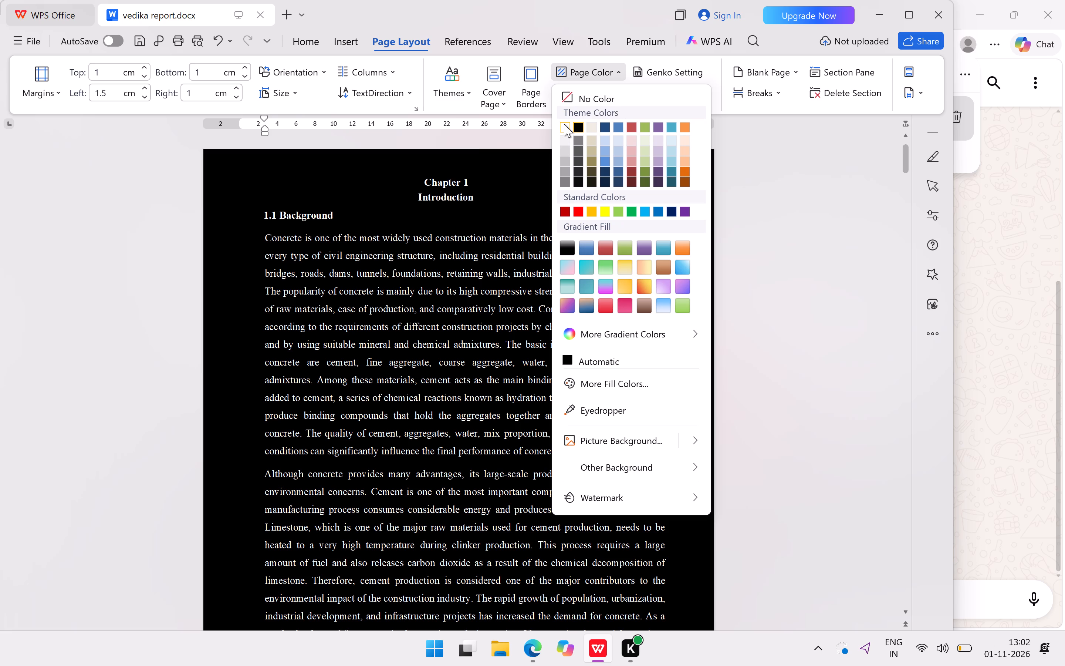
{"action": "left_click", "coordinate": [564, 124]}
Move the paragraph beginning "Therefore, selecting the appropriate replacement level" from above heading 1.4 to the end of the text on page 5.
{"action": "scroll", "coordinate": [529, 347], "scroll_direction": "down", "scroll_amount": 4}
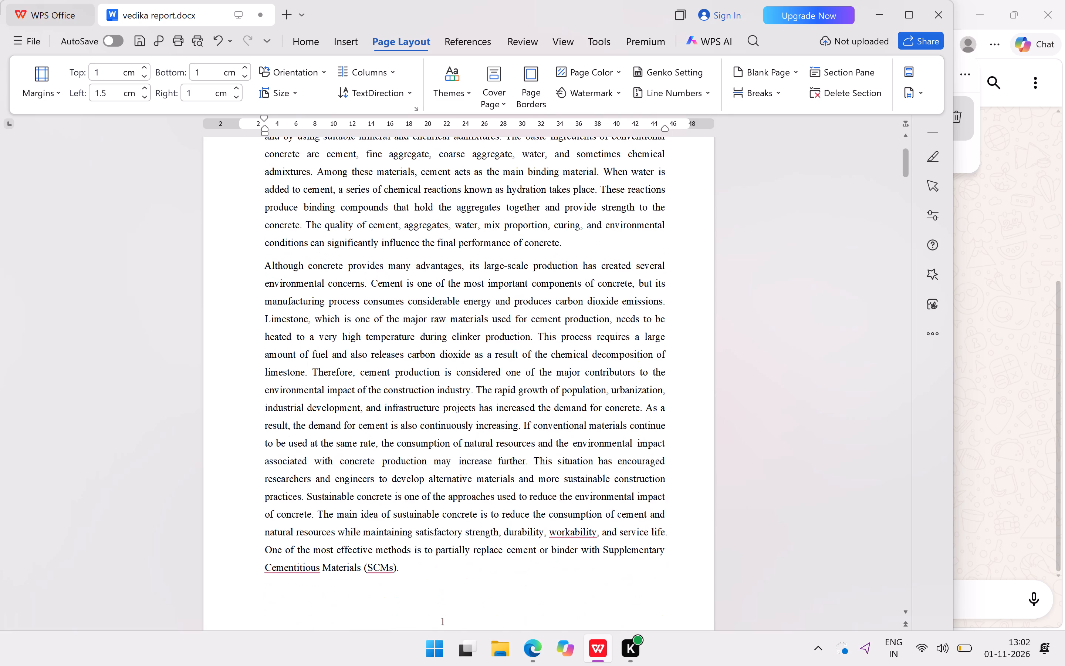
{"action": "scroll", "coordinate": [529, 347], "scroll_direction": "down", "scroll_amount": 18}
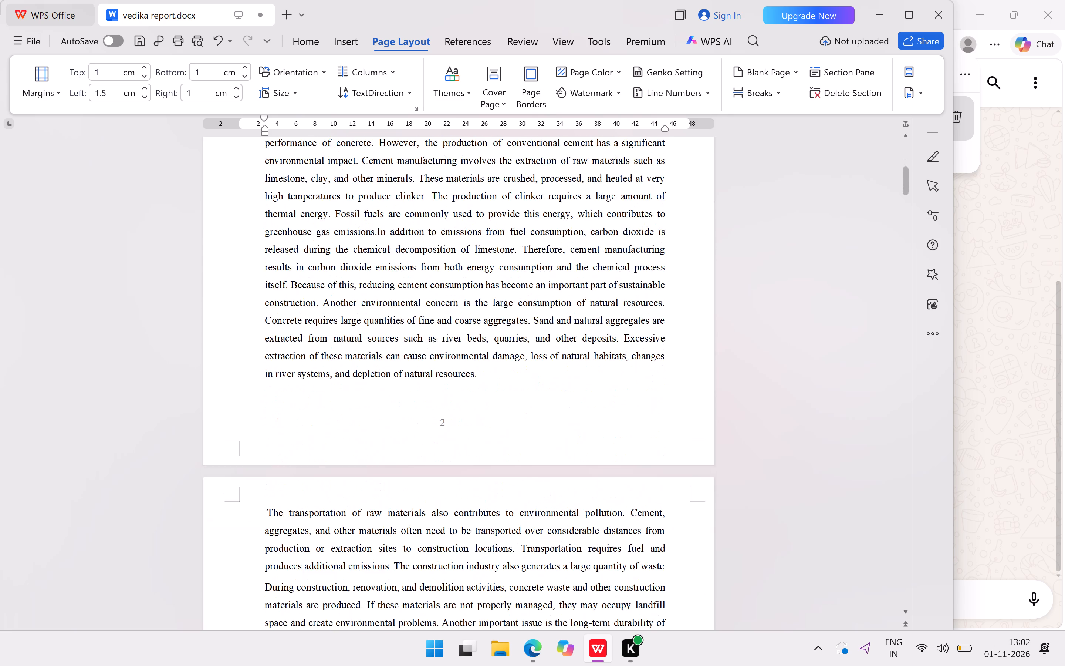
{"action": "scroll", "coordinate": [529, 347], "scroll_direction": "down", "scroll_amount": 18}
{"action": "scroll", "coordinate": [529, 347], "scroll_direction": "down", "scroll_amount": 4}
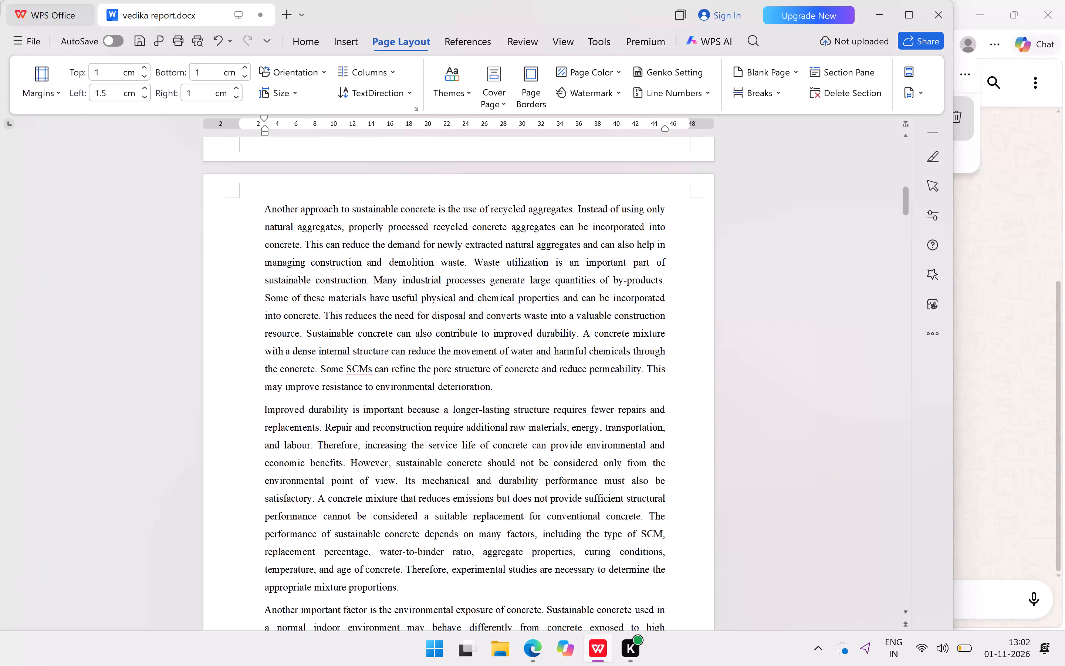
{"action": "scroll", "coordinate": [529, 347], "scroll_direction": "down", "scroll_amount": 18}
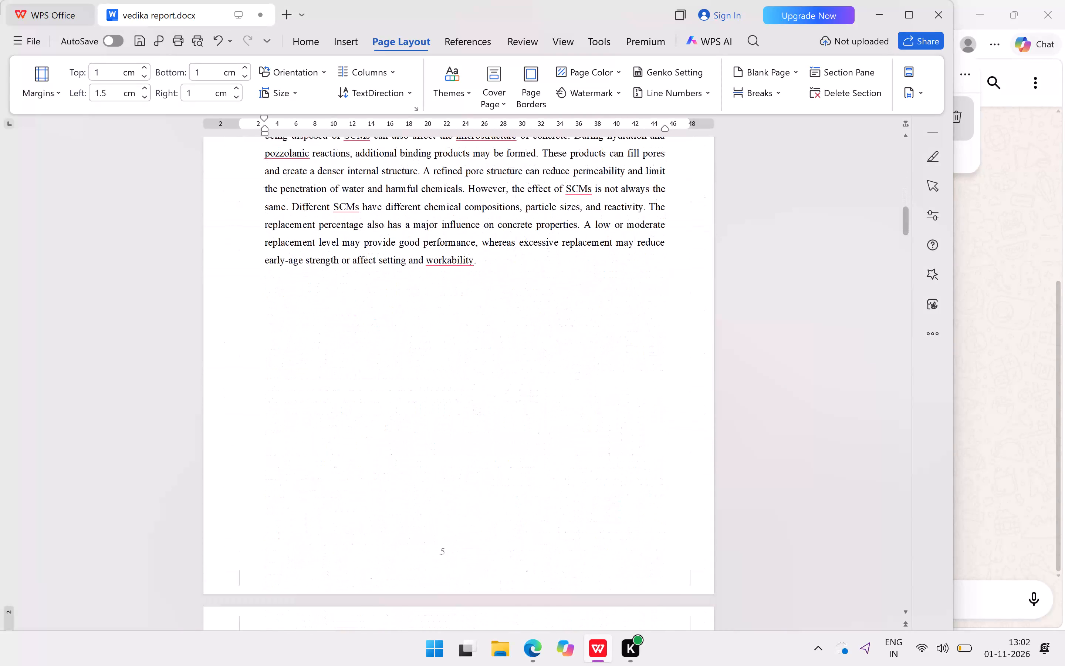
{"action": "scroll", "coordinate": [529, 347], "scroll_direction": "down", "scroll_amount": 4}
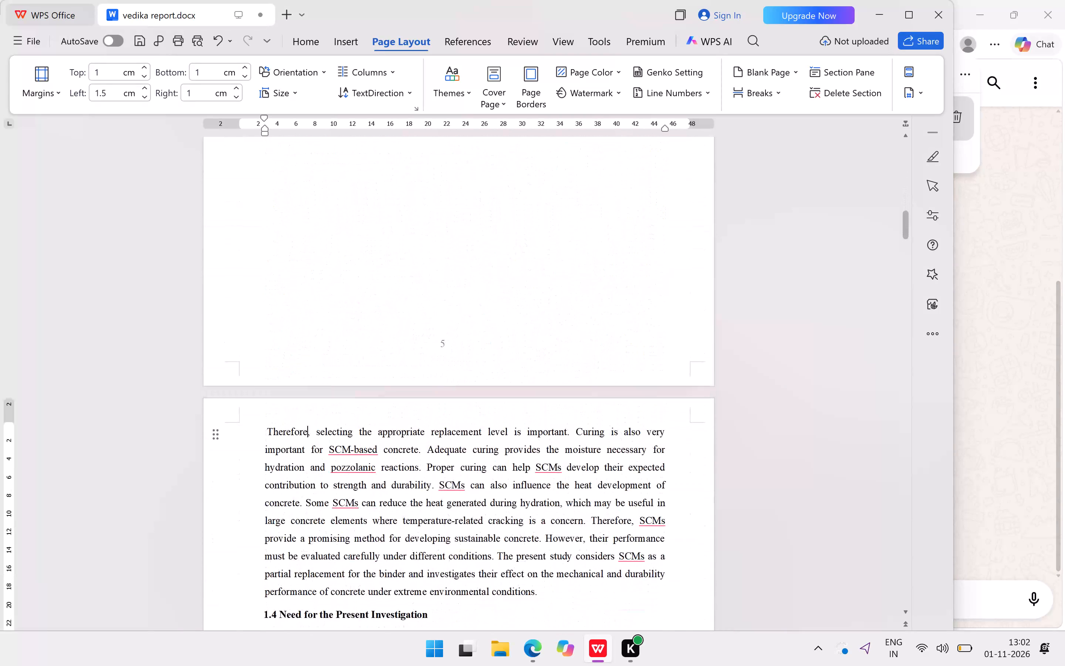
{"action": "scroll", "coordinate": [529, 347], "scroll_direction": "down", "scroll_amount": 4}
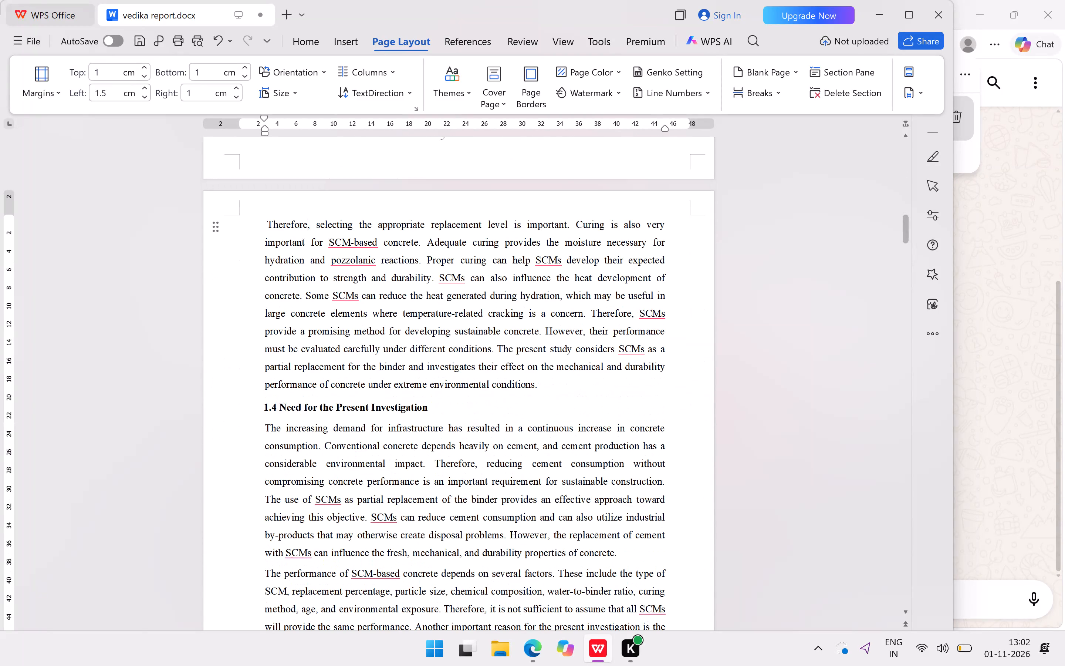
{"action": "left_click_drag", "start_coordinate": [268, 224], "coordinate": [557, 385]}
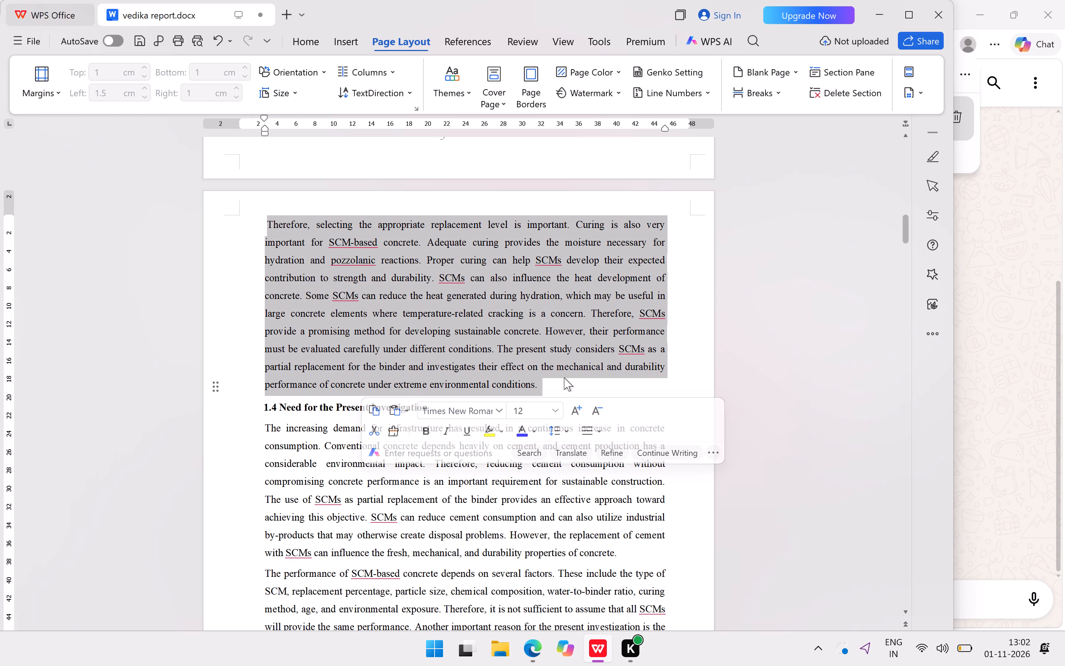
{"action": "left_click", "coordinate": [380, 412]}
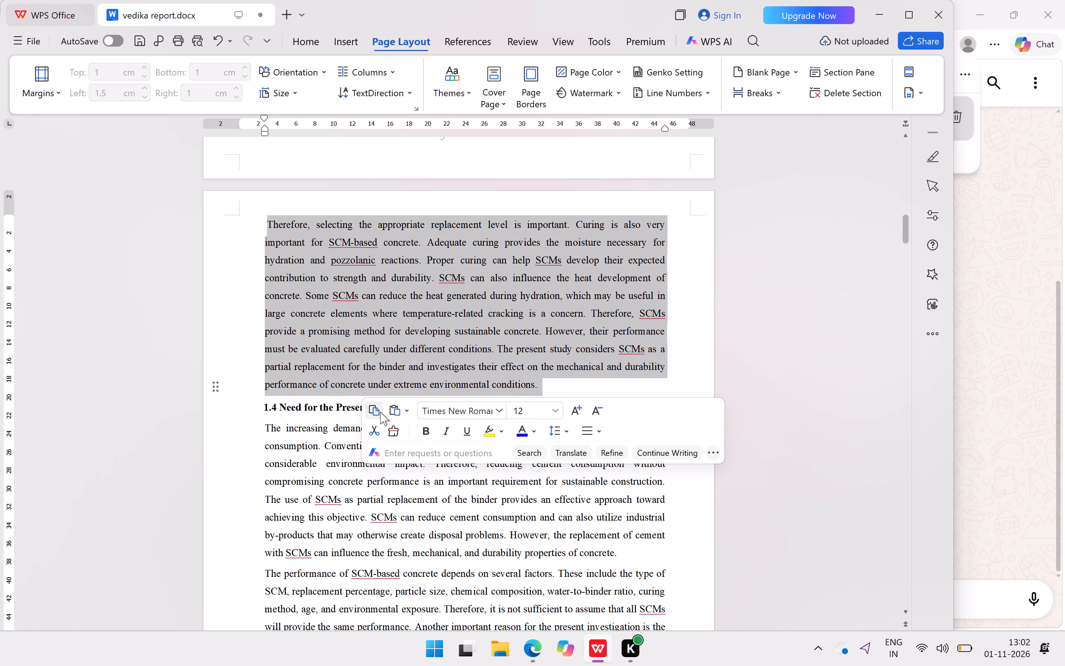
{"action": "key", "text": "Delete"}
{"action": "scroll", "coordinate": [1032, 404], "scroll_direction": "up", "scroll_amount": 3}
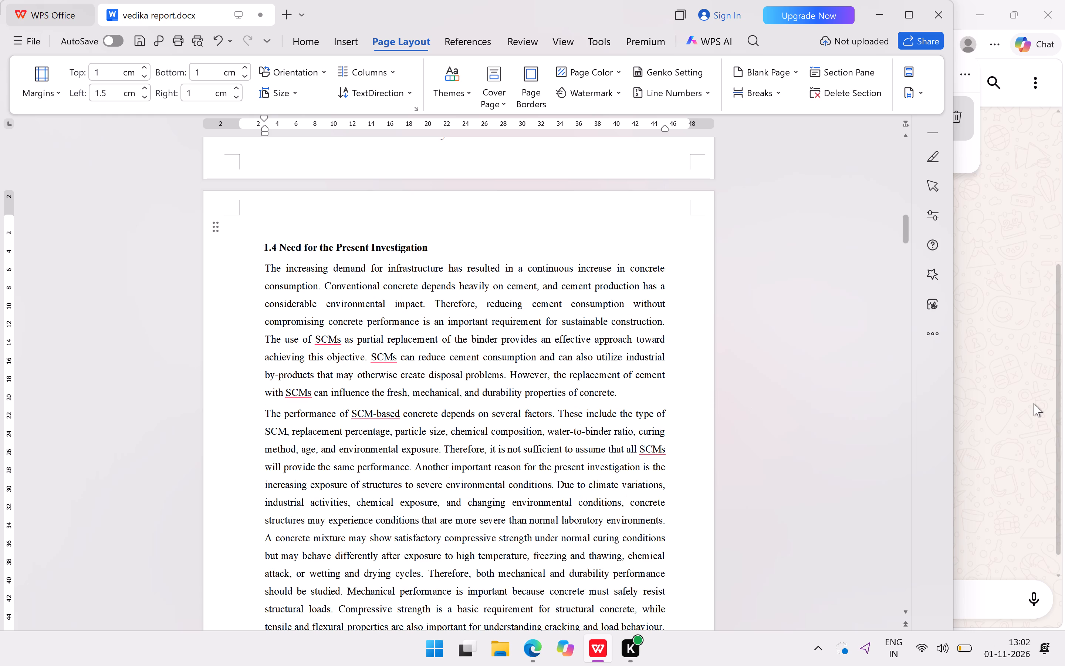
{"action": "scroll", "coordinate": [1034, 403], "scroll_direction": "up", "scroll_amount": 6}
{"action": "scroll", "coordinate": [540, 257], "scroll_direction": "up", "scroll_amount": 9}
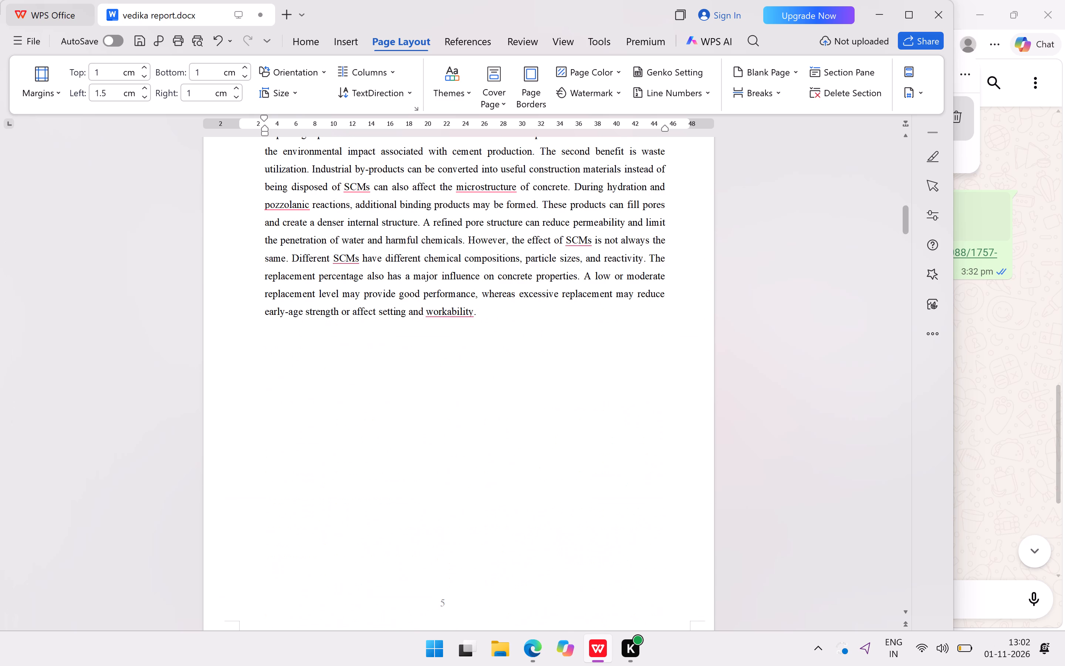
{"action": "left_click", "coordinate": [479, 312]}
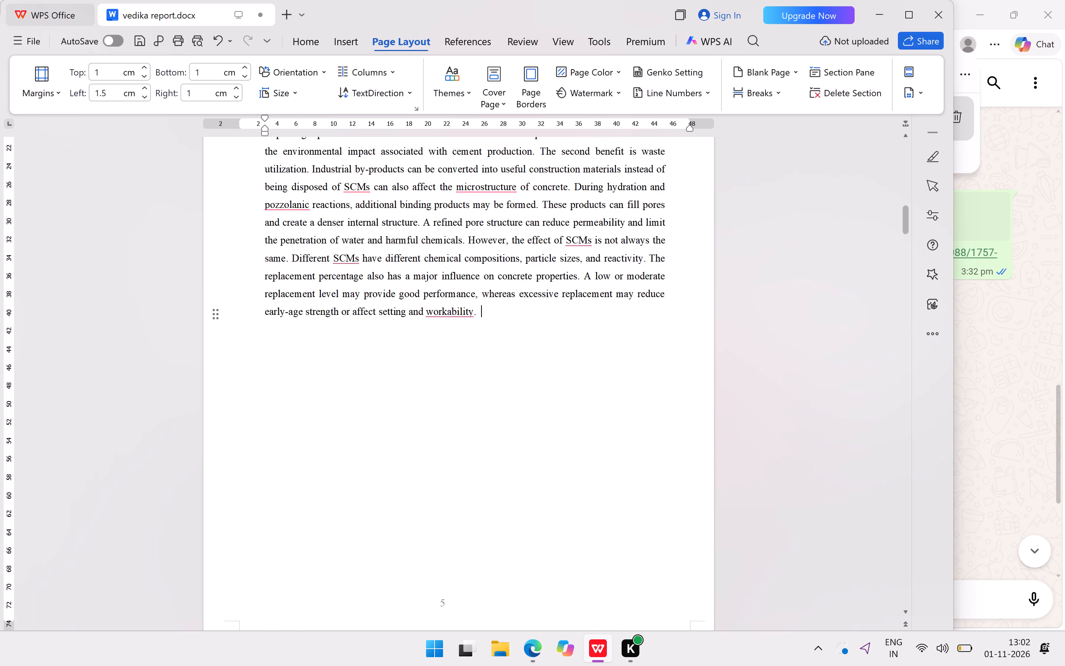
{"action": "key", "text": "ctrl+v"}
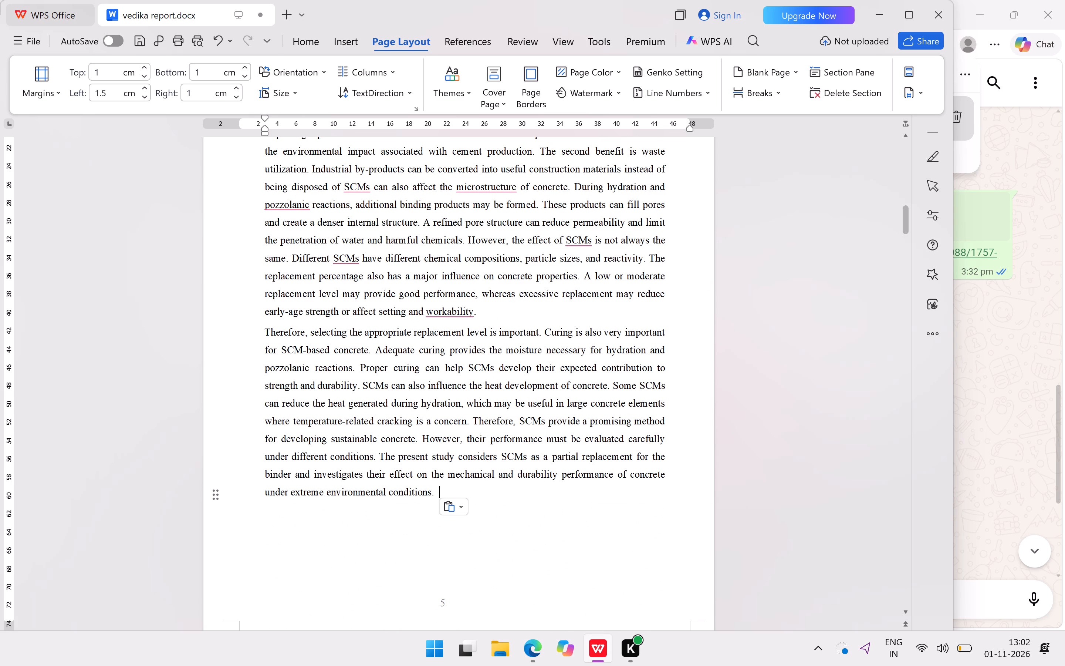
Join the moved "Therefore, selecting" paragraph to the preceding one, with a single space after "workability.".
{"action": "left_click", "coordinate": [260, 332]}
{"action": "key", "text": "BackSpace"}
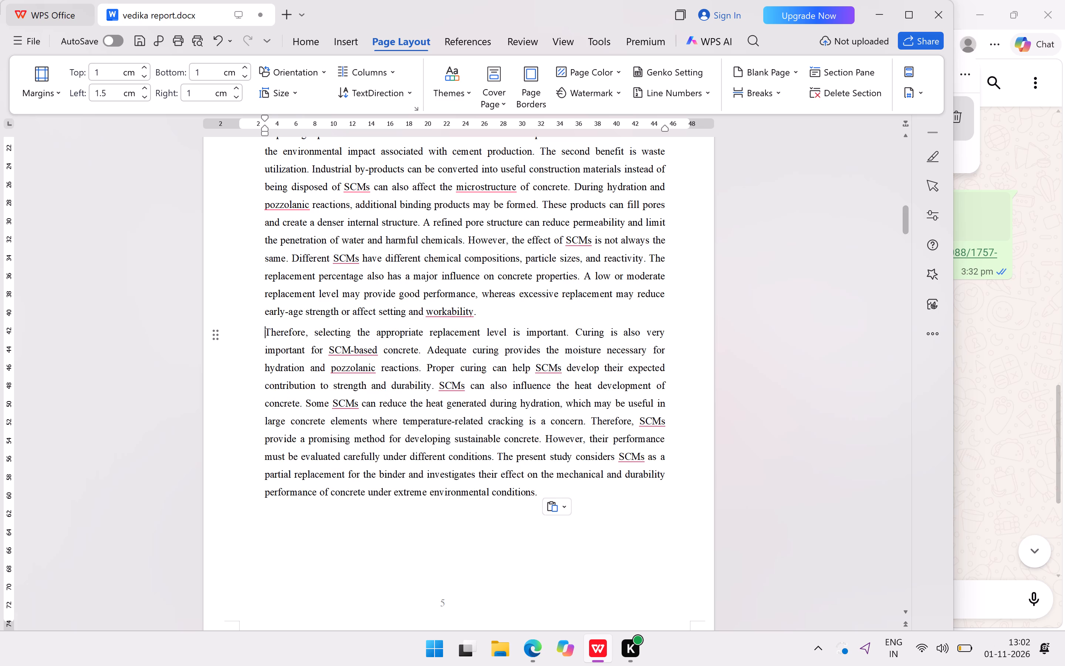
{"action": "key", "text": "BackSpace"}
{"action": "key", "text": "BackSpace"}
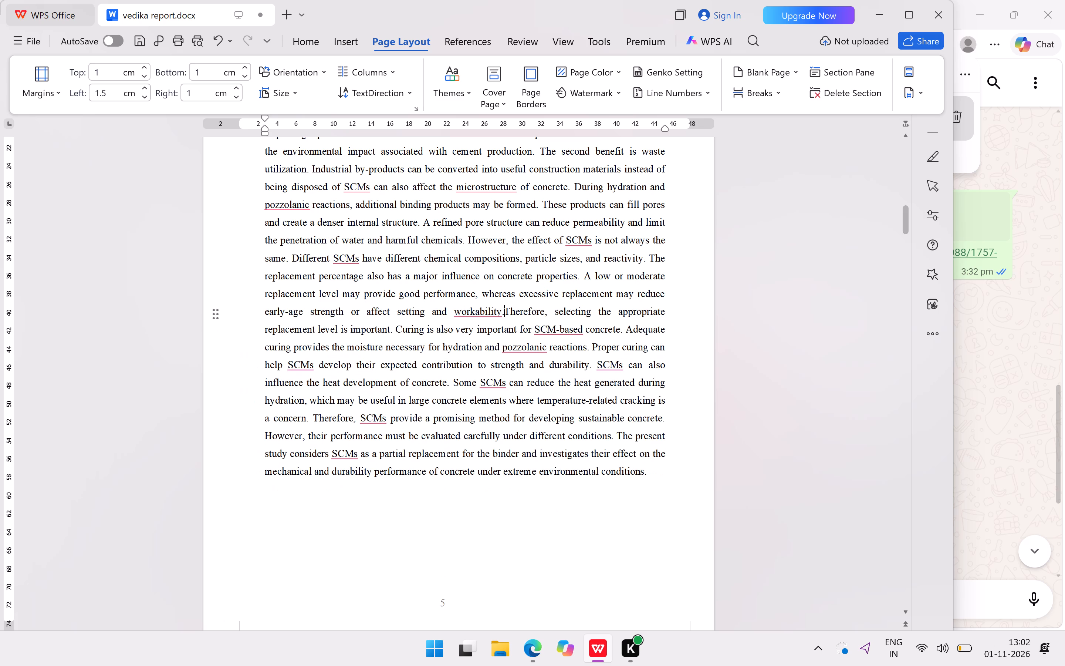
{"action": "key", "text": "space"}
Move the heading "1.4 Need for the Present Investigation" and its first paragraph onto a new line below the text on page 5.
{"action": "scroll", "coordinate": [635, 432], "scroll_direction": "up", "scroll_amount": 1}
{"action": "scroll", "coordinate": [642, 582], "scroll_direction": "down", "scroll_amount": 1}
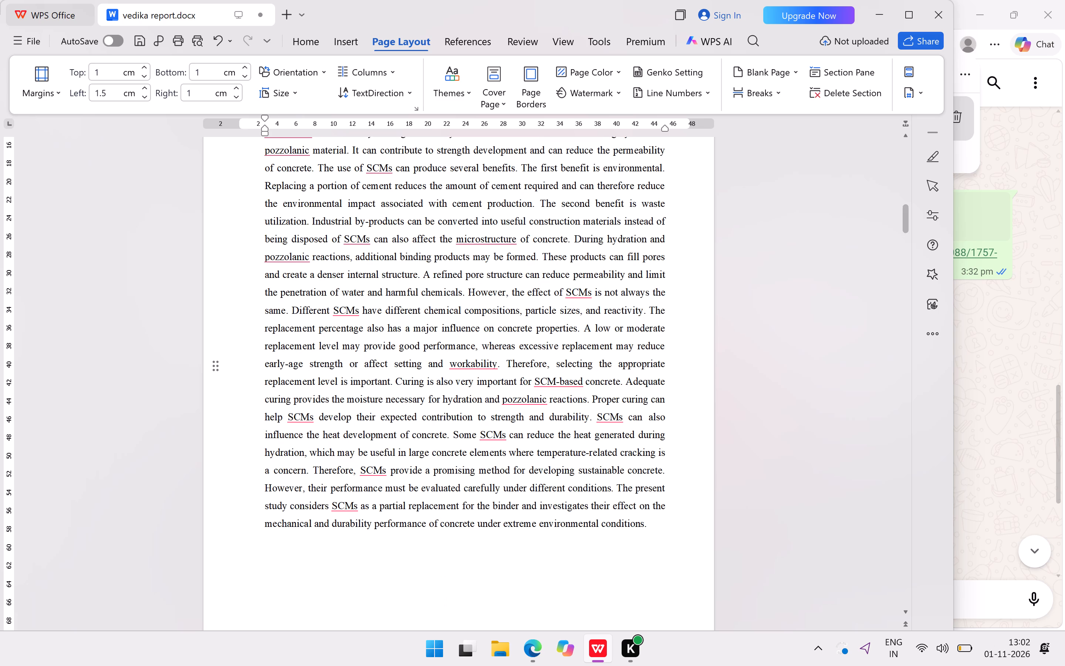
{"action": "scroll", "coordinate": [642, 582], "scroll_direction": "down", "scroll_amount": 1}
{"action": "scroll", "coordinate": [636, 504], "scroll_direction": "down", "scroll_amount": 6}
{"action": "scroll", "coordinate": [632, 468], "scroll_direction": "up", "scroll_amount": 3}
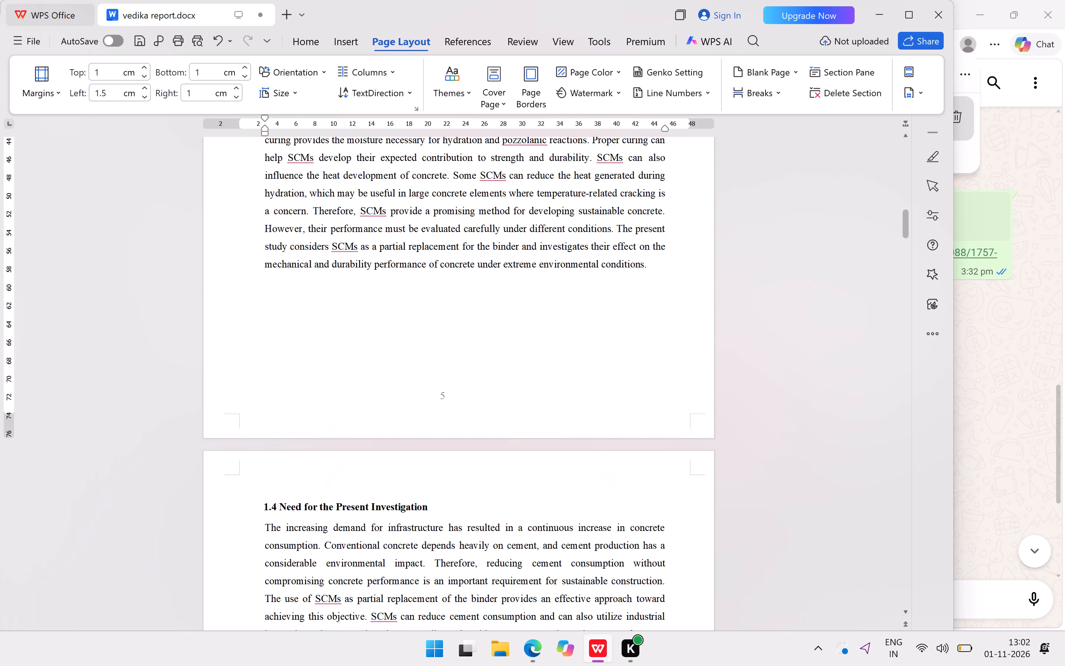
{"action": "scroll", "coordinate": [632, 468], "scroll_direction": "down", "scroll_amount": 3}
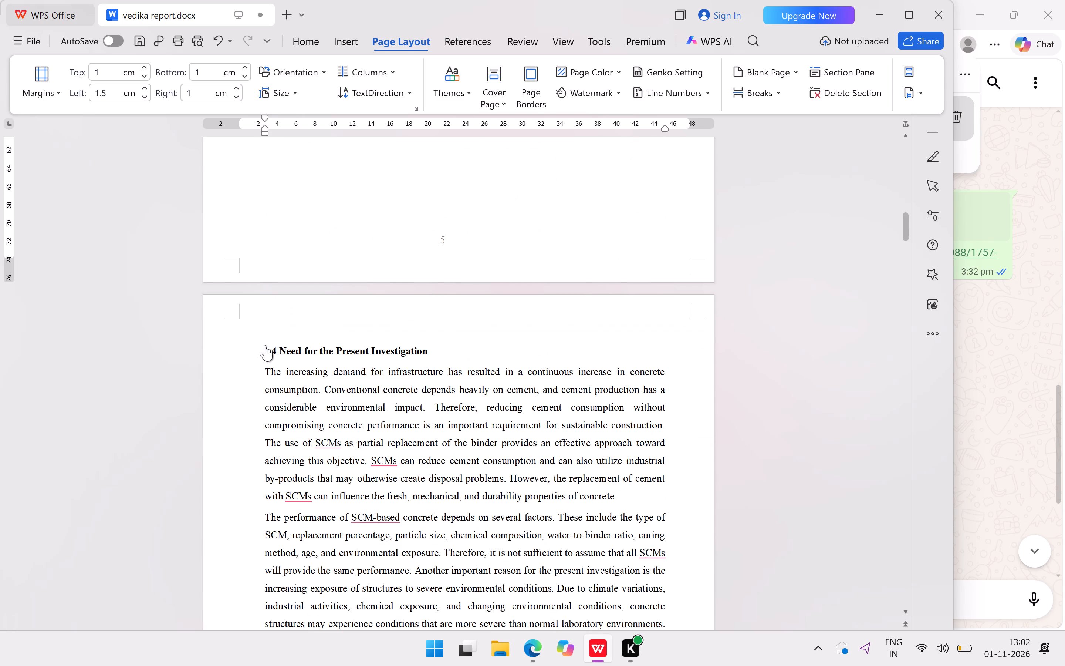
{"action": "left_click_drag", "start_coordinate": [261, 347], "coordinate": [283, 352]}
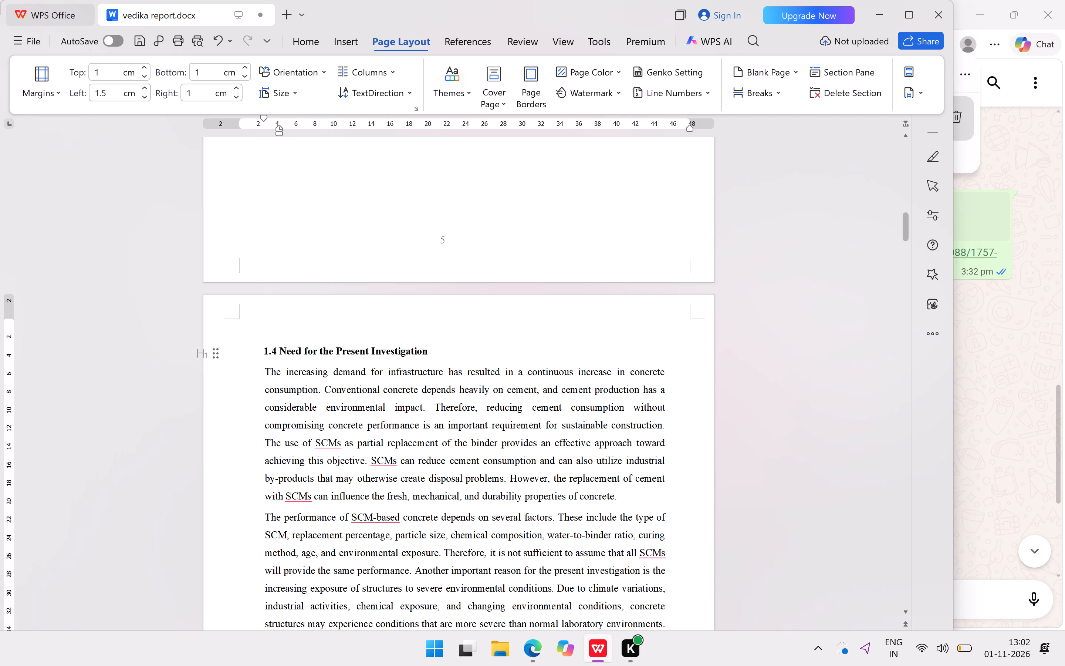
{"action": "left_click_drag", "start_coordinate": [283, 352], "coordinate": [541, 504]}
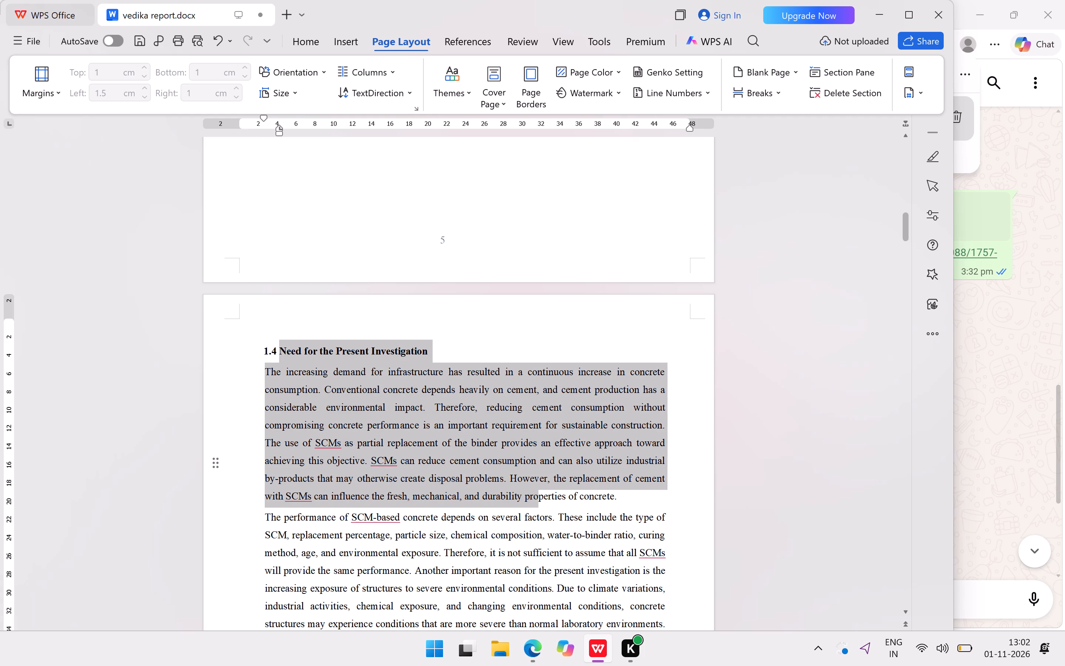
{"action": "left_click_drag", "start_coordinate": [541, 504], "coordinate": [630, 504]}
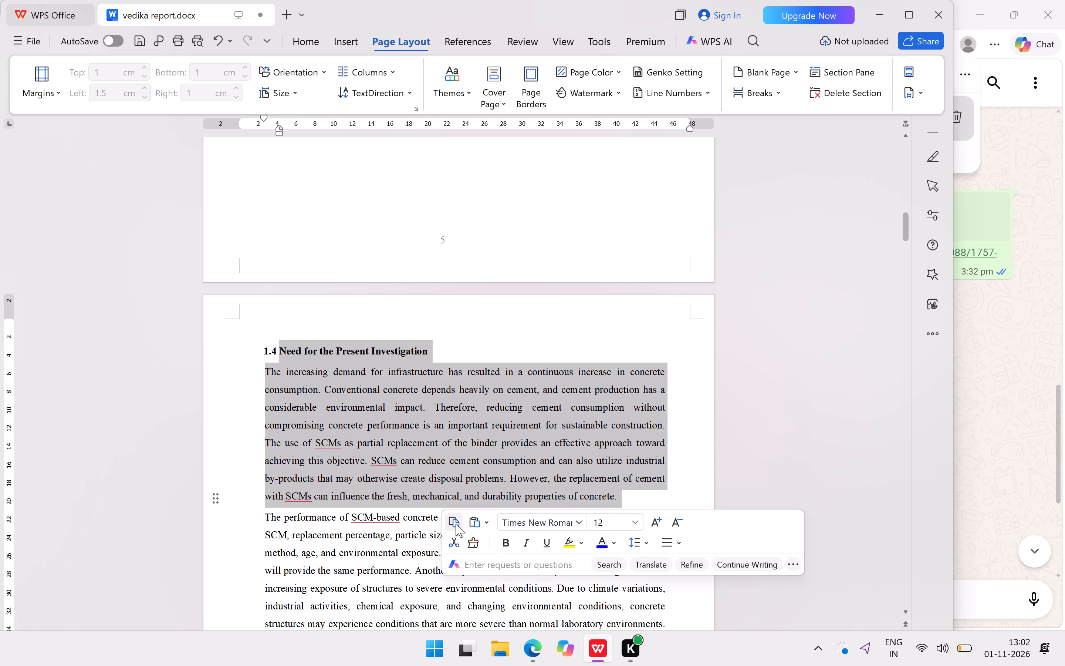
{"action": "left_click", "coordinate": [453, 524]}
{"action": "key", "text": "Delete"}
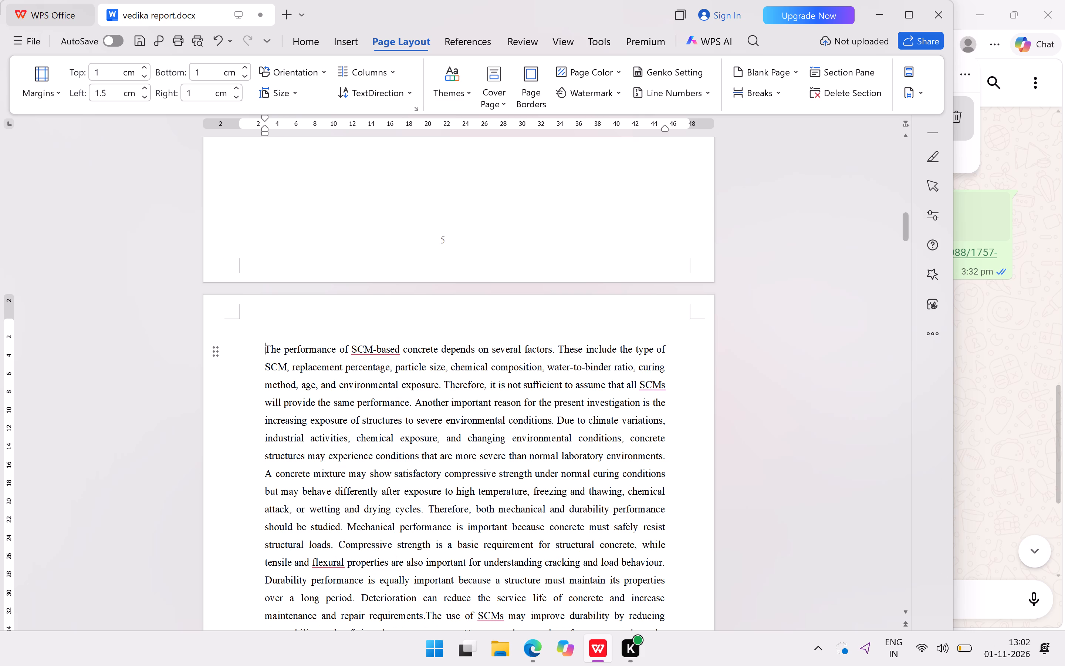
{"action": "scroll", "coordinate": [739, 458], "scroll_direction": "up", "scroll_amount": 1}
{"action": "scroll", "coordinate": [358, 204], "scroll_direction": "up", "scroll_amount": 4}
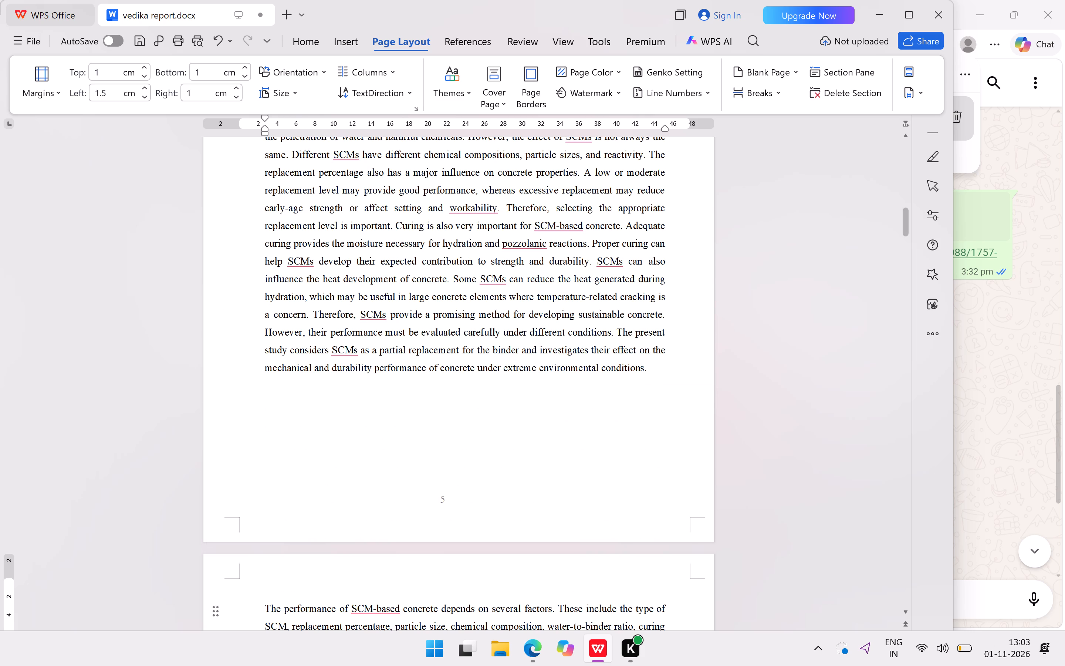
{"action": "left_click", "coordinate": [660, 373]}
{"action": "key", "text": "Return"}
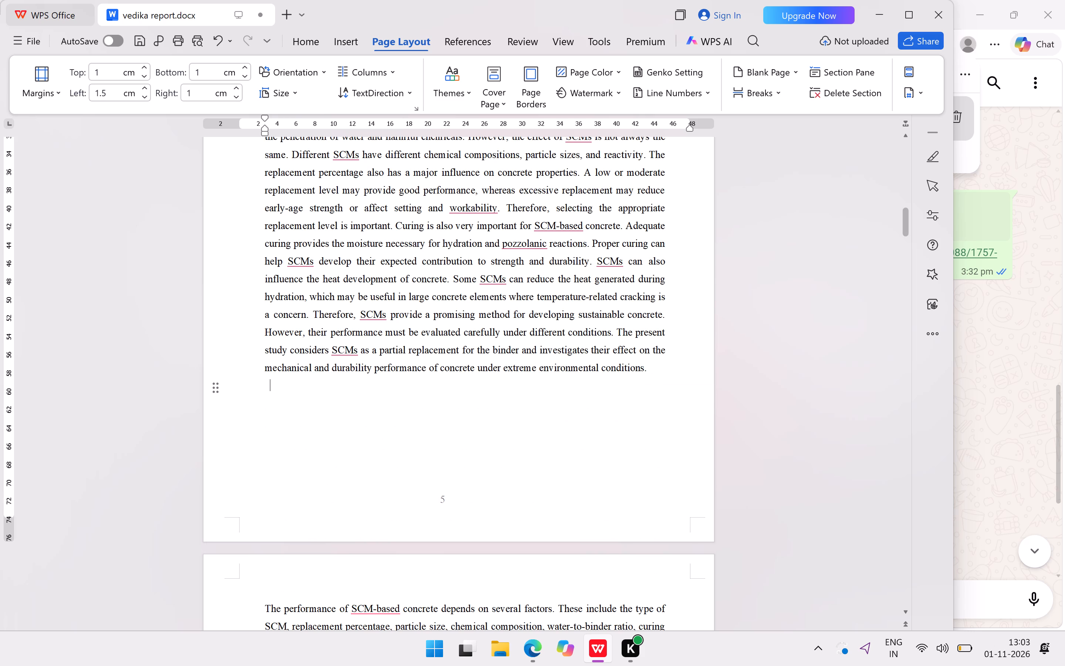
{"action": "key", "text": "ctrl+v"}
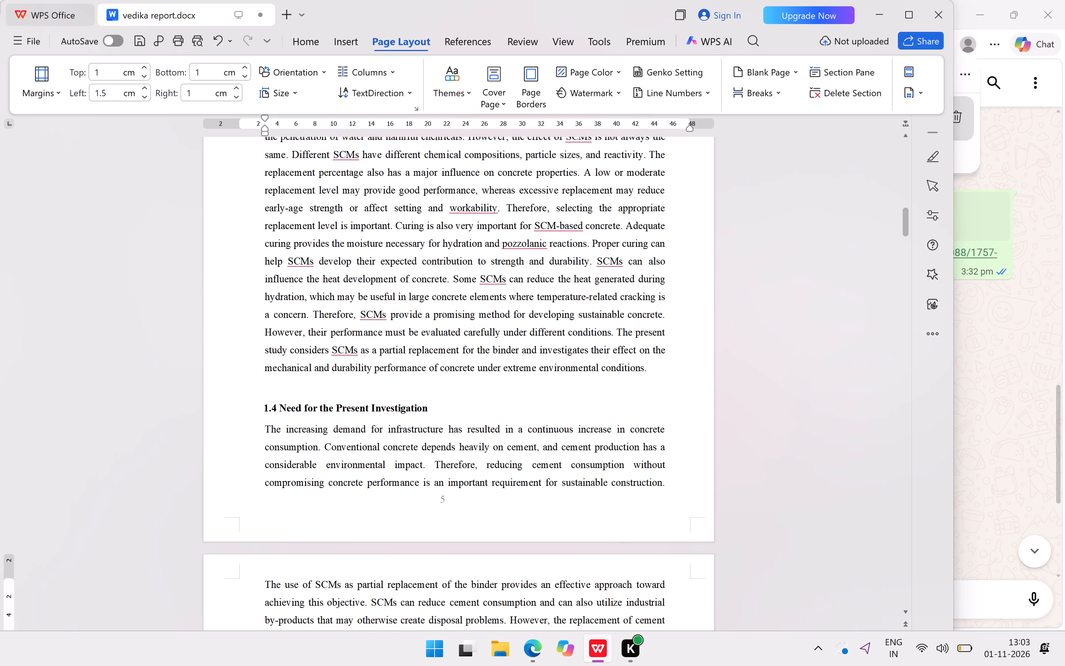
Remove the blank line above the heading "1.4 Need for the Present Investigation".
{"action": "key", "text": "BackSpace"}
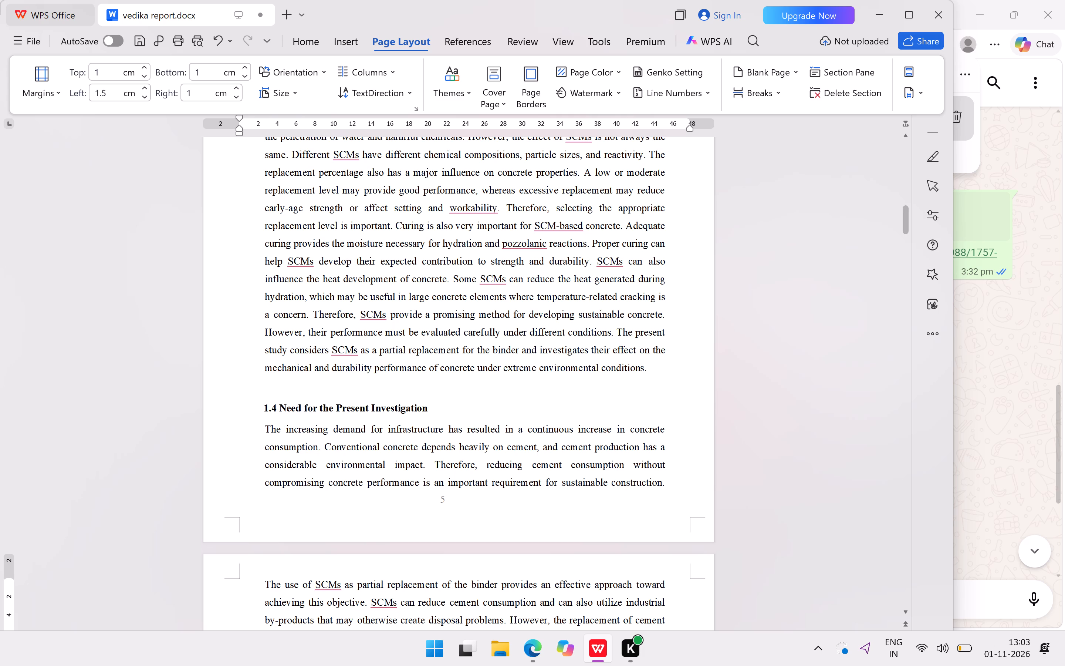
{"action": "key", "text": "ctrl+z"}
{"action": "left_click", "coordinate": [260, 407]}
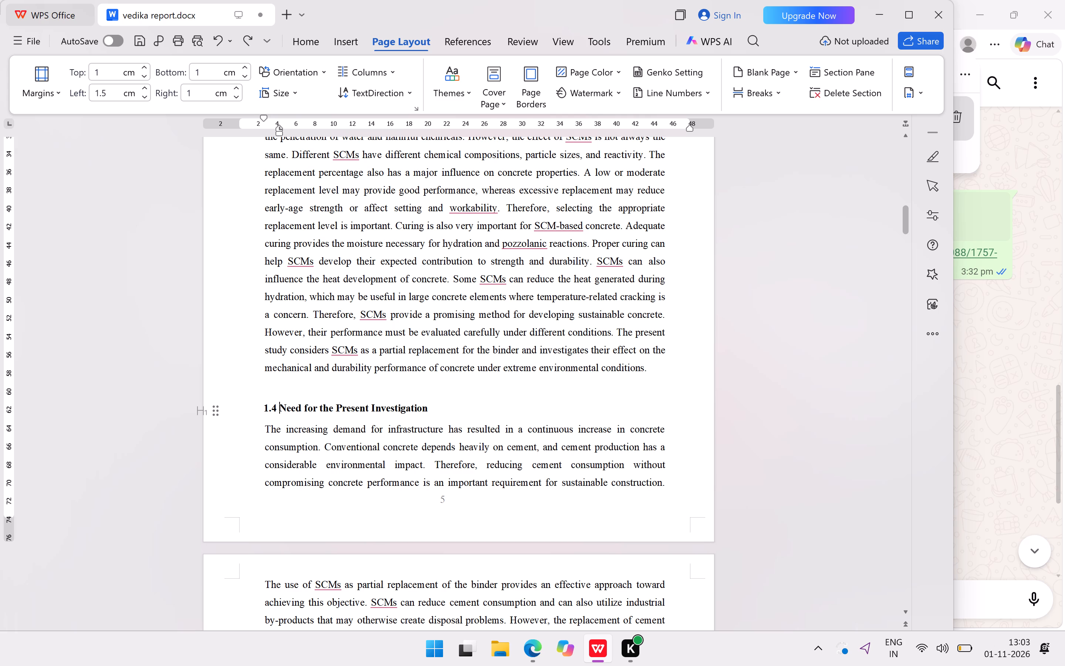
{"action": "key", "text": "Left"}
{"action": "key", "text": "Left"}
{"action": "key", "text": "BackSpace"}
{"action": "key", "text": "BackSpace"}
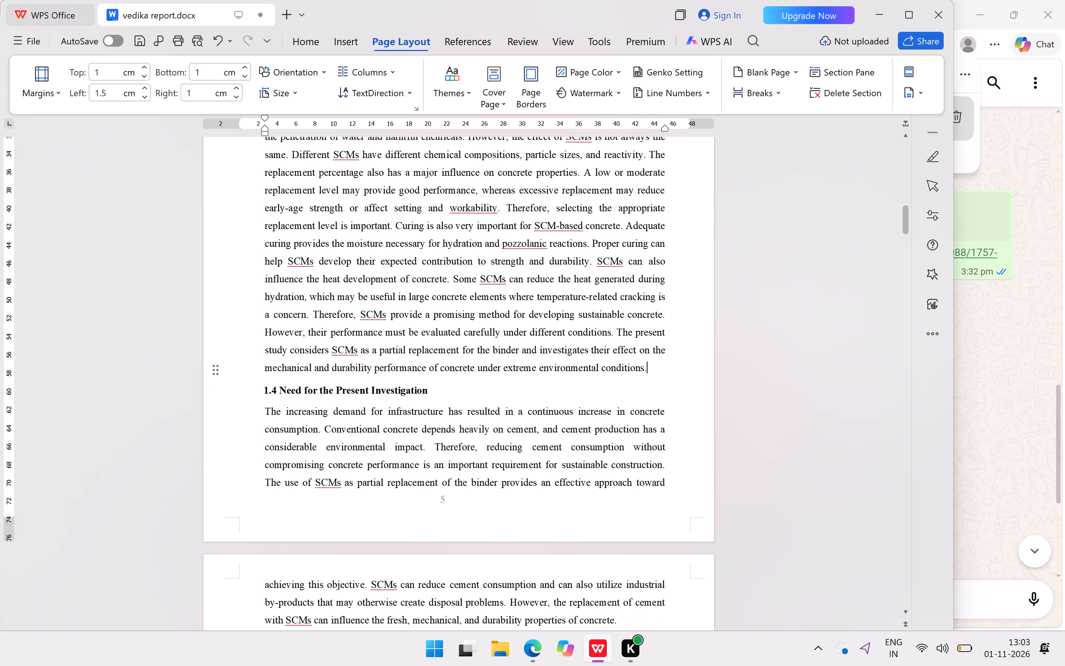
Move the page 7 text beginning "The performance of SCM-based concrete" to directly after "durability properties of concrete." on page 6.
{"action": "scroll", "coordinate": [485, 529], "scroll_direction": "down", "scroll_amount": 6}
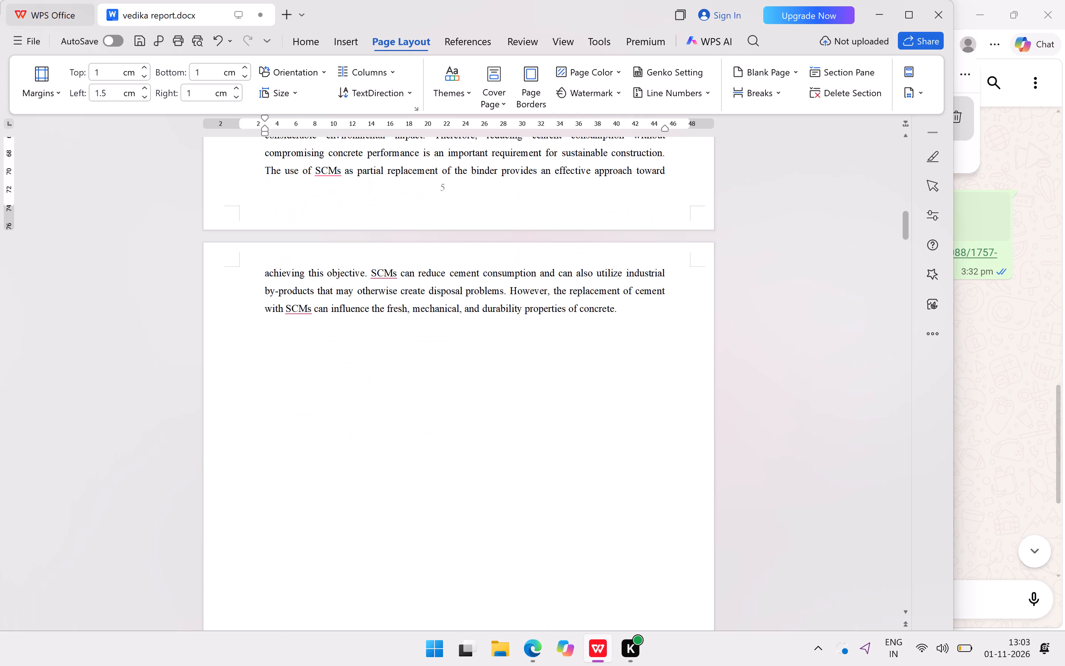
{"action": "scroll", "coordinate": [485, 524], "scroll_direction": "down", "scroll_amount": 13}
{"action": "scroll", "coordinate": [420, 491], "scroll_direction": "down", "scroll_amount": 1}
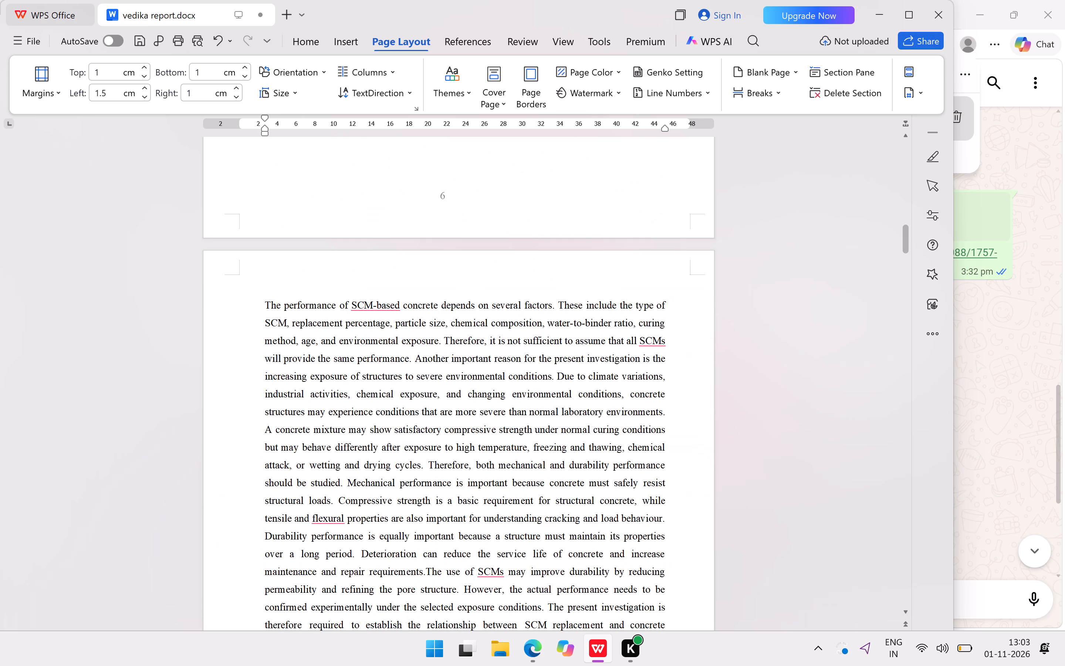
{"action": "left_click_drag", "start_coordinate": [263, 303], "coordinate": [521, 512]}
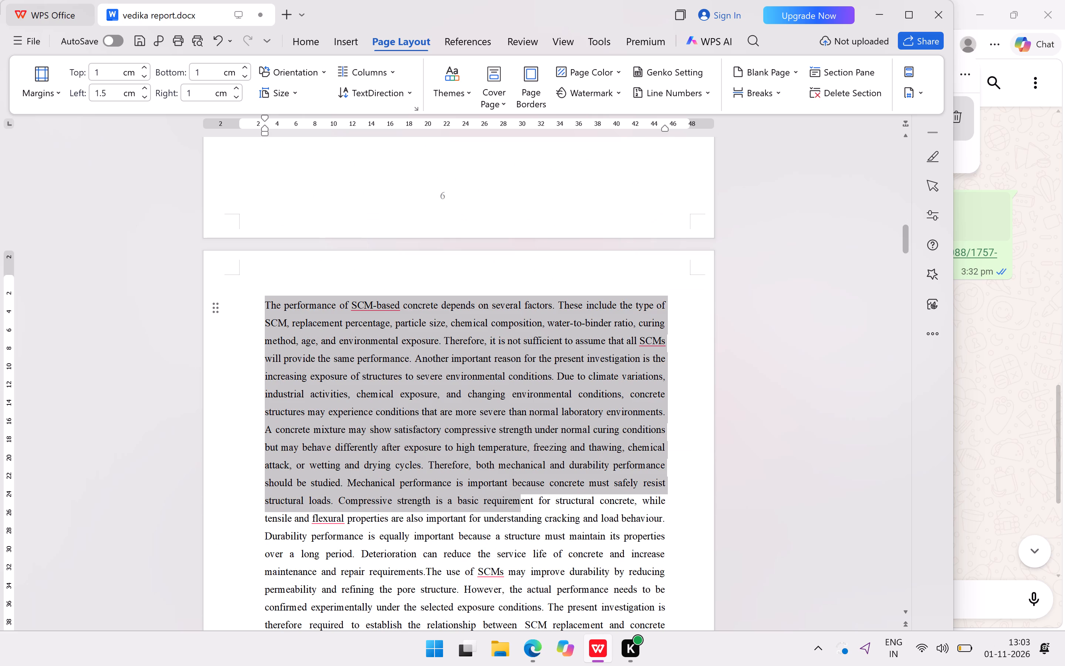
{"action": "left_click_drag", "start_coordinate": [521, 512], "coordinate": [638, 583]}
{"action": "scroll", "coordinate": [629, 585], "scroll_direction": "down", "scroll_amount": 5}
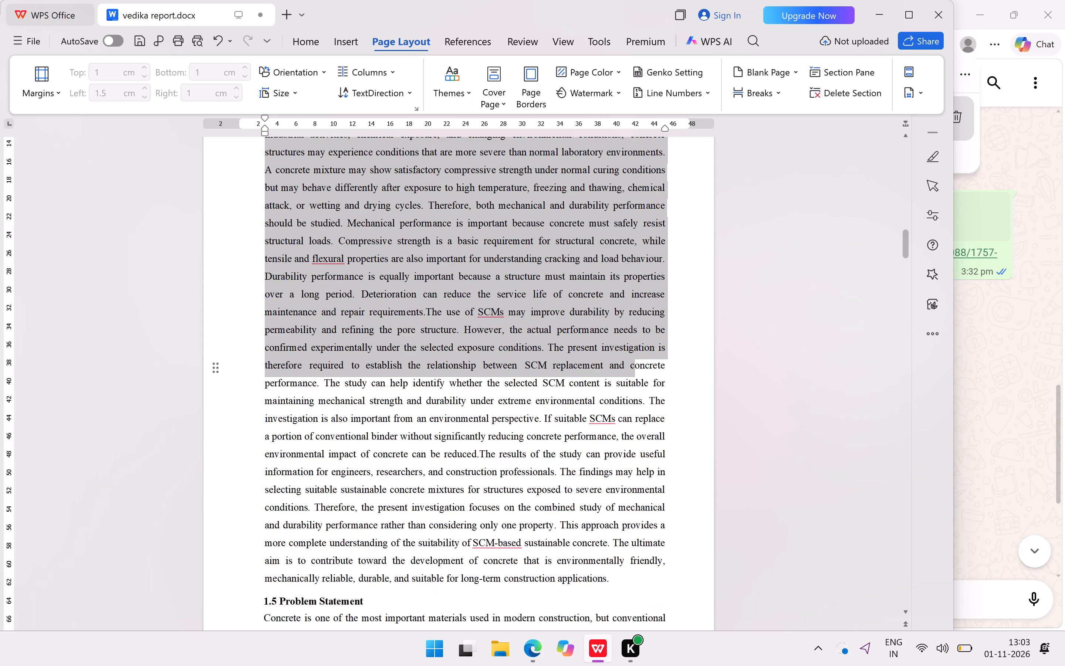
{"action": "left_click_drag", "start_coordinate": [638, 583], "coordinate": [646, 580]}
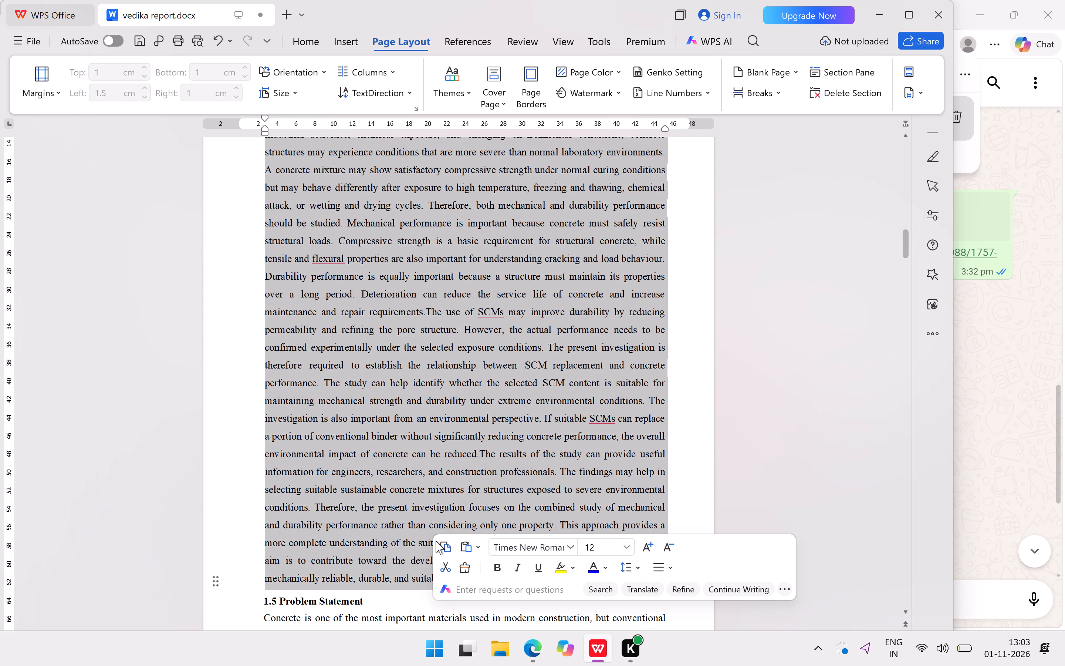
{"action": "left_click", "coordinate": [449, 543]}
{"action": "key", "text": "Delete"}
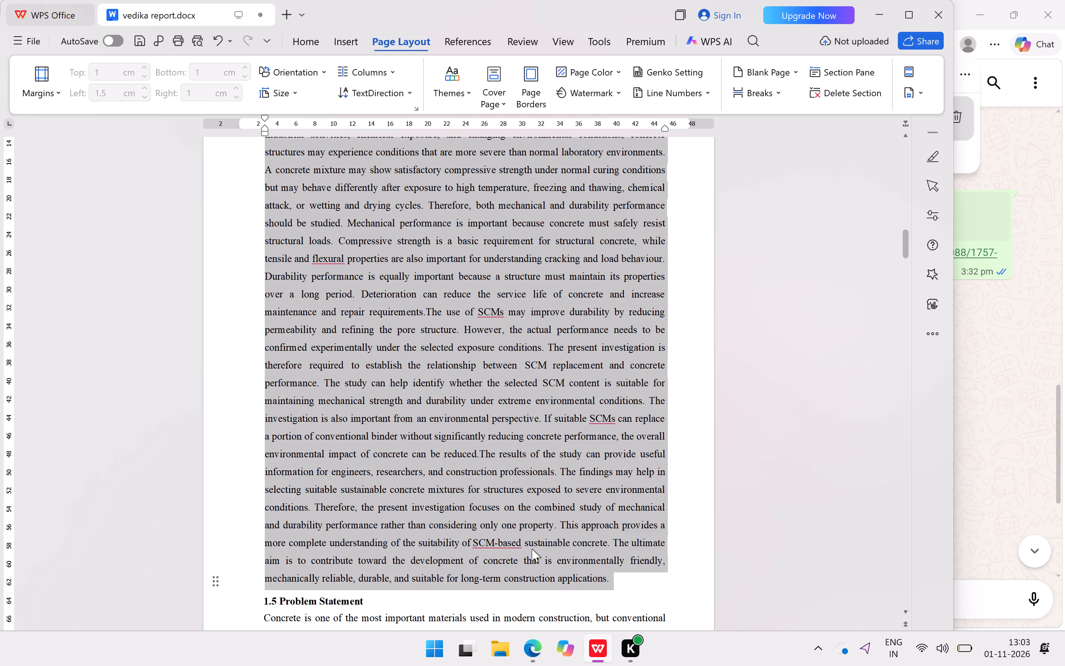
{"action": "scroll", "coordinate": [534, 540], "scroll_direction": "up", "scroll_amount": 10}
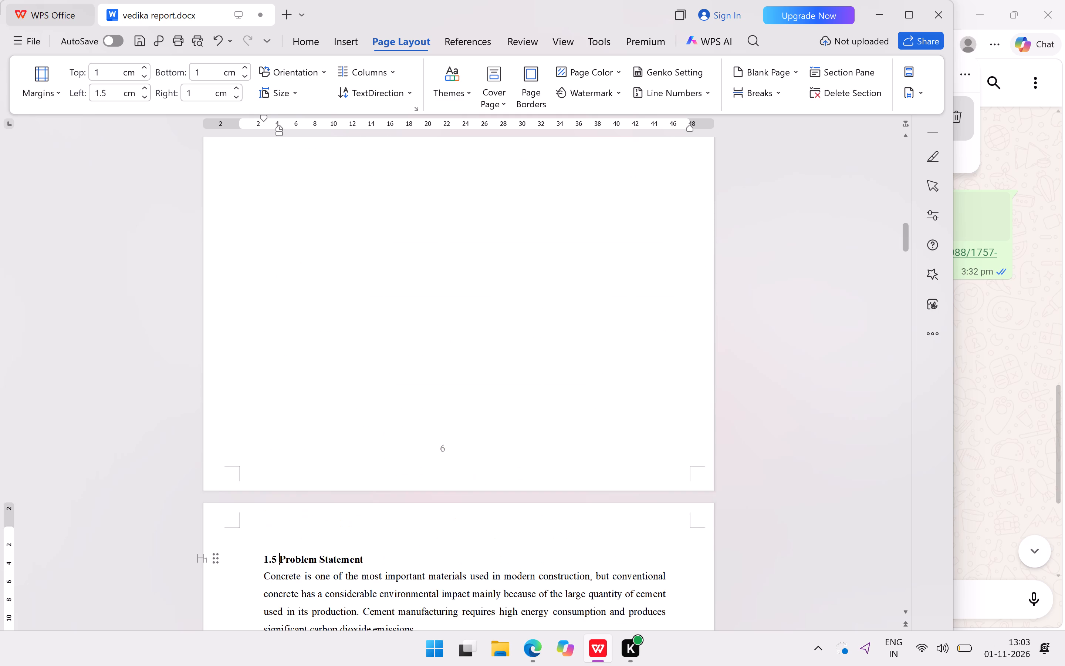
{"action": "scroll", "coordinate": [535, 539], "scroll_direction": "up", "scroll_amount": 7}
{"action": "left_click", "coordinate": [632, 308]}
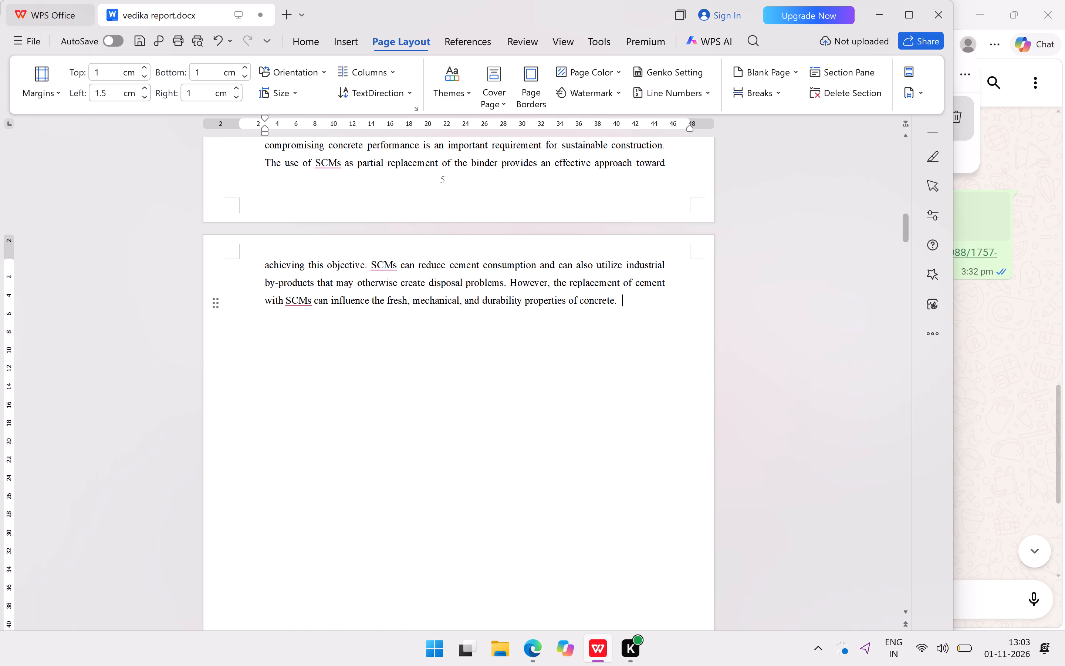
{"action": "left_click", "coordinate": [618, 305]}
{"action": "key", "text": "ctrl+v"}
{"action": "scroll", "coordinate": [558, 358], "scroll_direction": "up", "scroll_amount": 6}
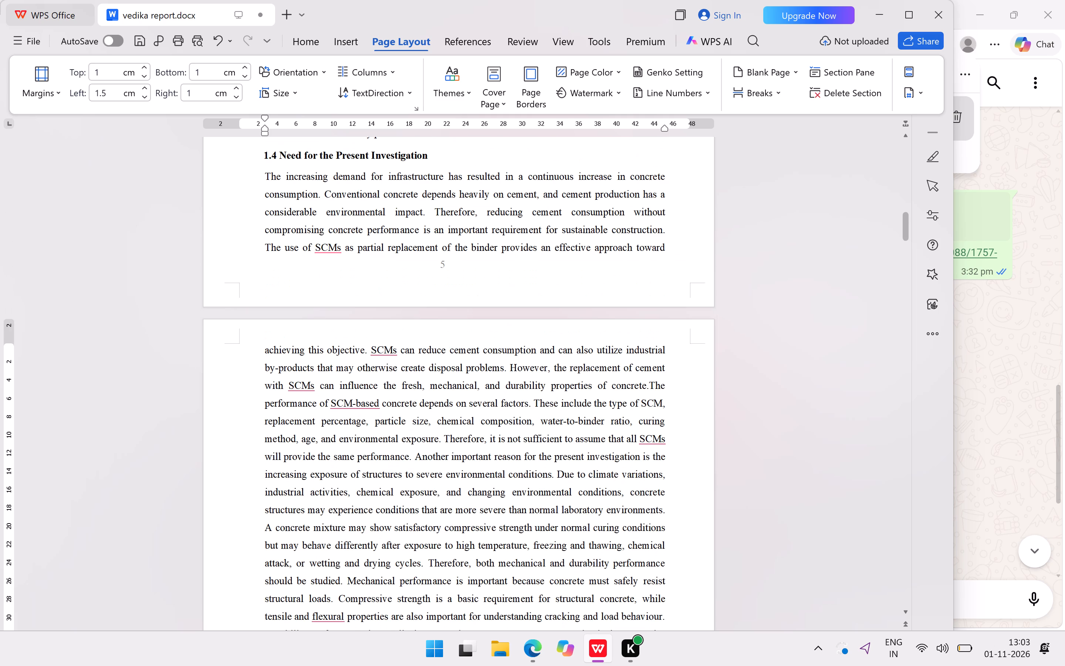
{"action": "scroll", "coordinate": [558, 358], "scroll_direction": "down", "scroll_amount": 13}
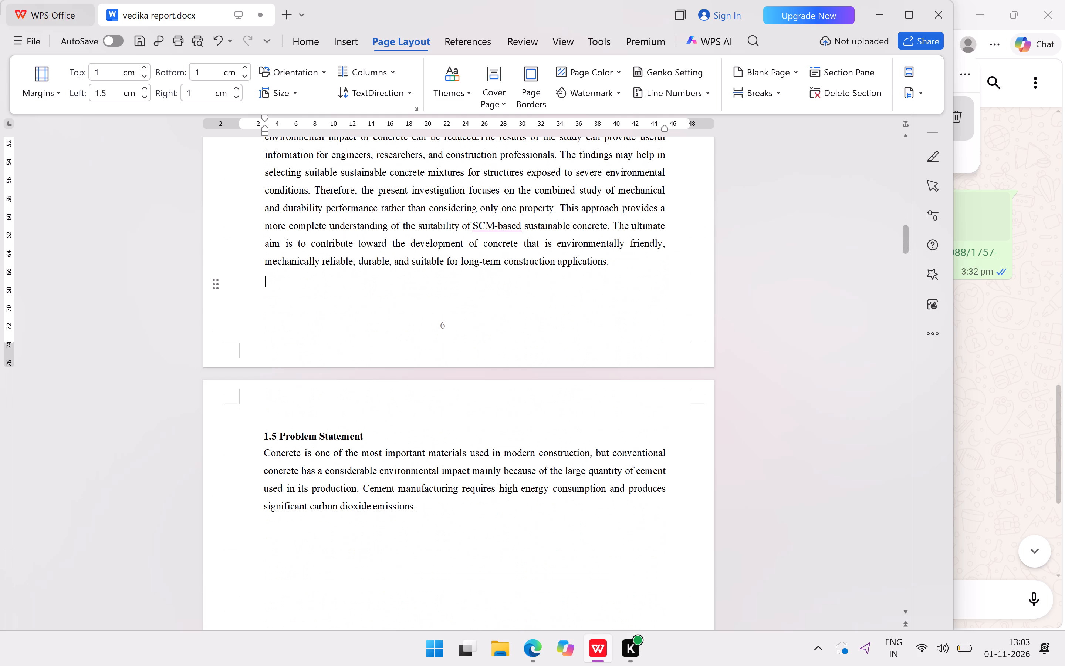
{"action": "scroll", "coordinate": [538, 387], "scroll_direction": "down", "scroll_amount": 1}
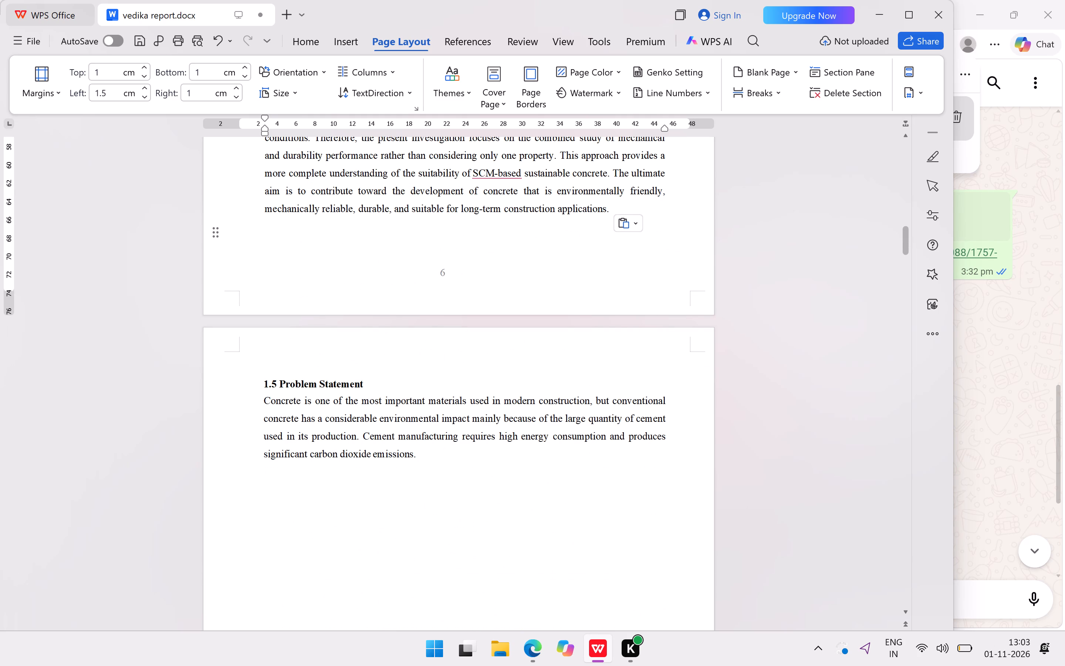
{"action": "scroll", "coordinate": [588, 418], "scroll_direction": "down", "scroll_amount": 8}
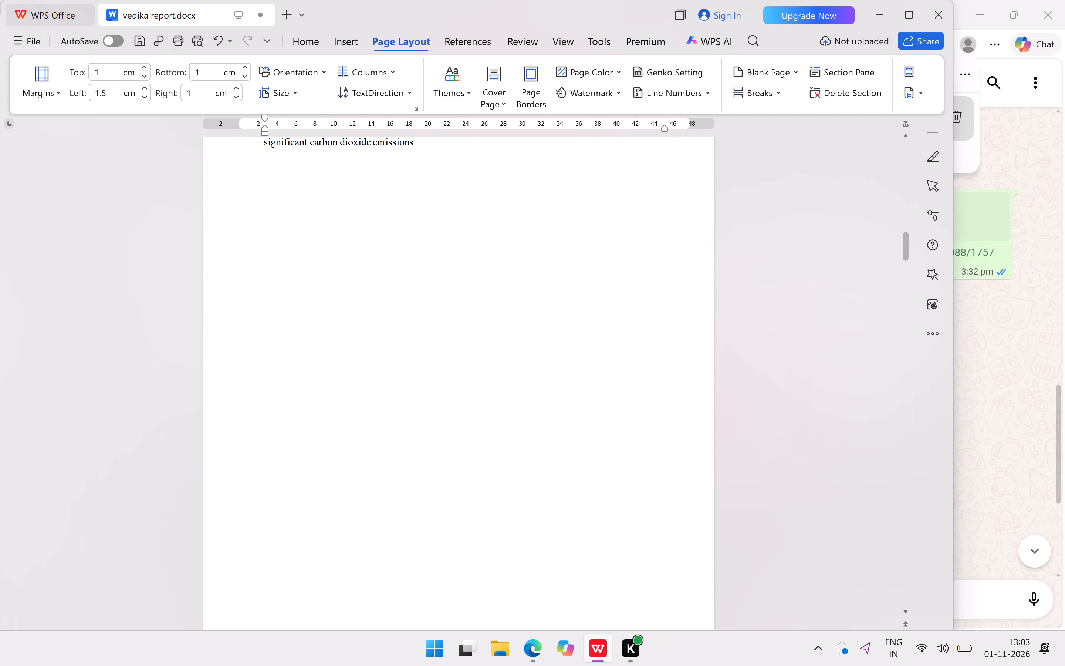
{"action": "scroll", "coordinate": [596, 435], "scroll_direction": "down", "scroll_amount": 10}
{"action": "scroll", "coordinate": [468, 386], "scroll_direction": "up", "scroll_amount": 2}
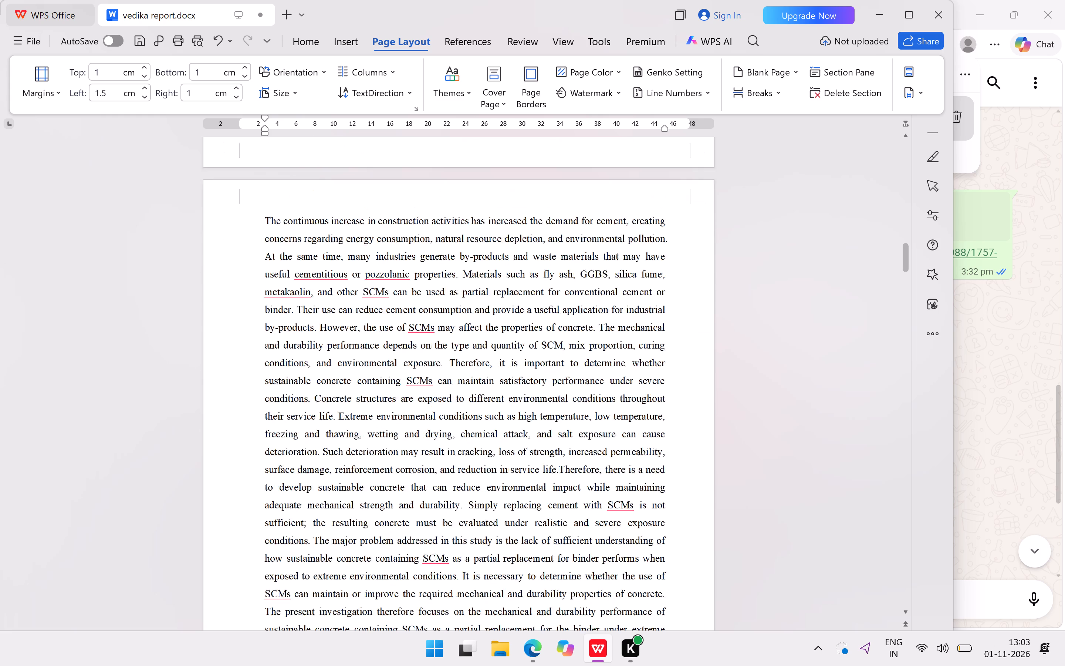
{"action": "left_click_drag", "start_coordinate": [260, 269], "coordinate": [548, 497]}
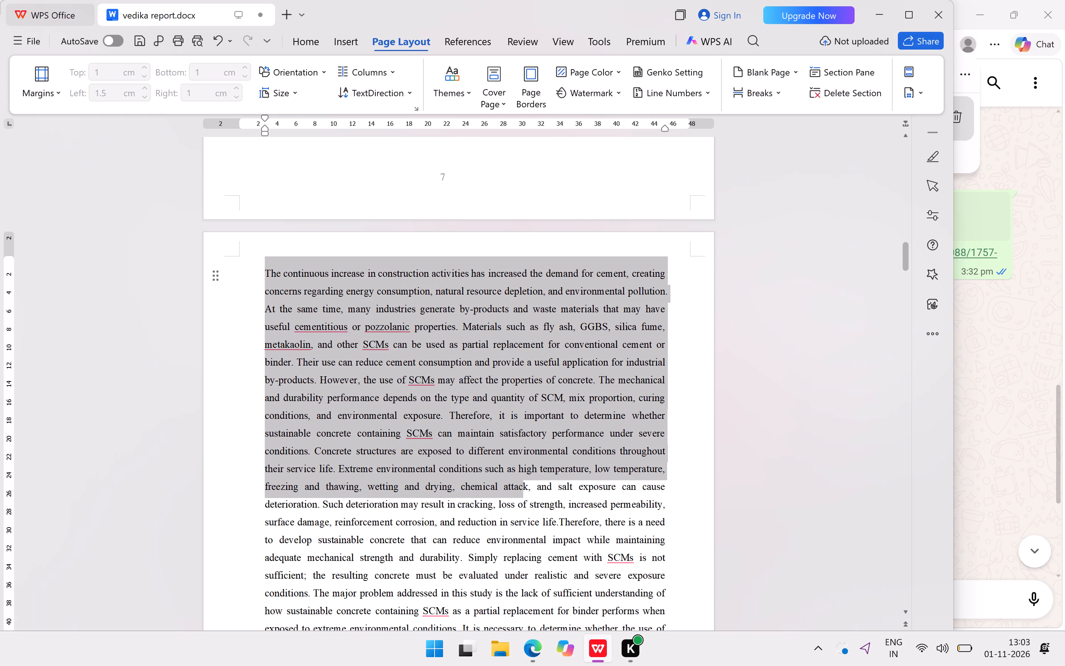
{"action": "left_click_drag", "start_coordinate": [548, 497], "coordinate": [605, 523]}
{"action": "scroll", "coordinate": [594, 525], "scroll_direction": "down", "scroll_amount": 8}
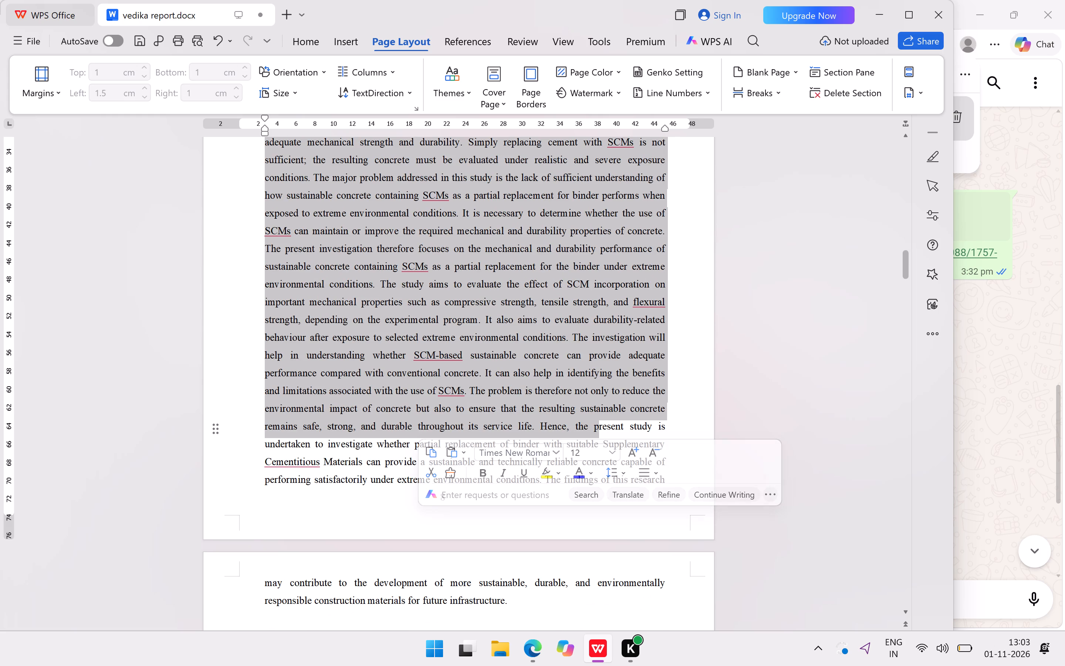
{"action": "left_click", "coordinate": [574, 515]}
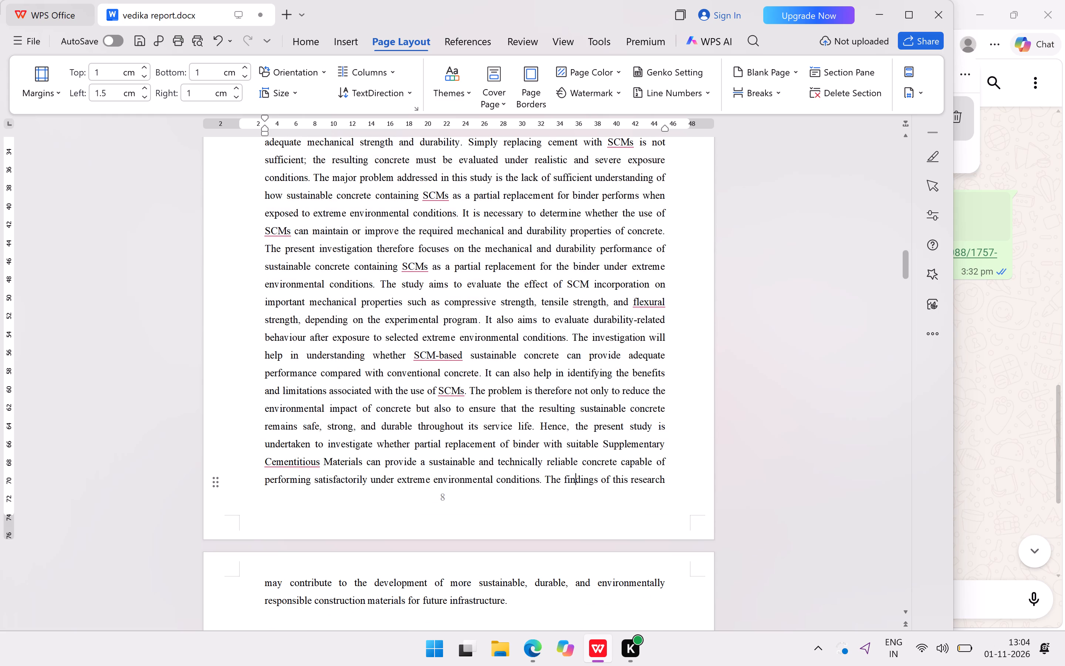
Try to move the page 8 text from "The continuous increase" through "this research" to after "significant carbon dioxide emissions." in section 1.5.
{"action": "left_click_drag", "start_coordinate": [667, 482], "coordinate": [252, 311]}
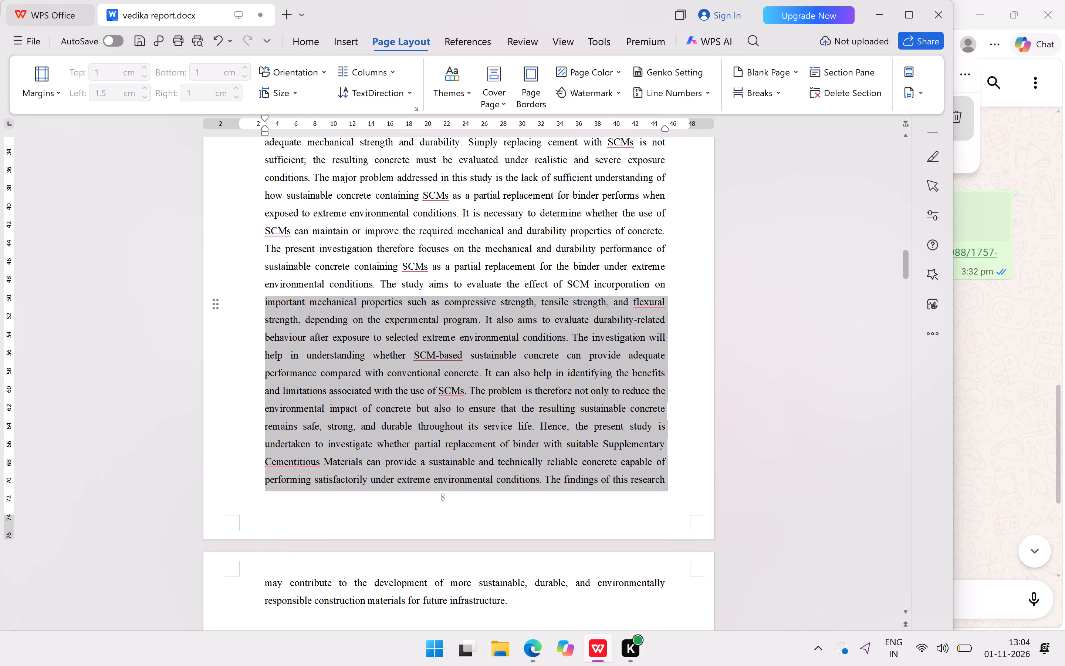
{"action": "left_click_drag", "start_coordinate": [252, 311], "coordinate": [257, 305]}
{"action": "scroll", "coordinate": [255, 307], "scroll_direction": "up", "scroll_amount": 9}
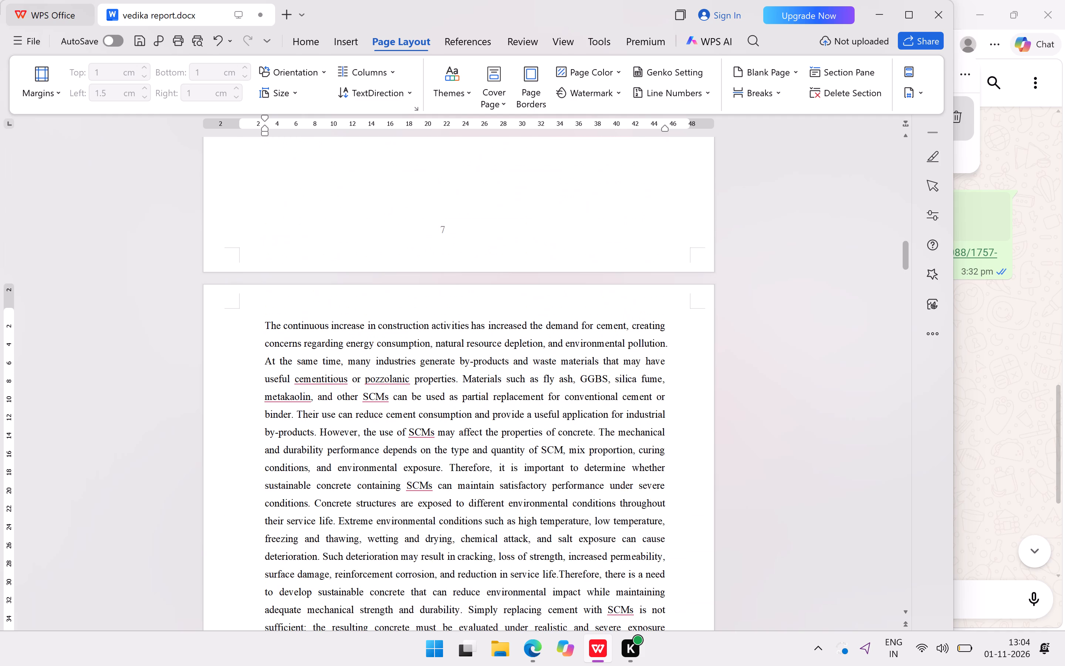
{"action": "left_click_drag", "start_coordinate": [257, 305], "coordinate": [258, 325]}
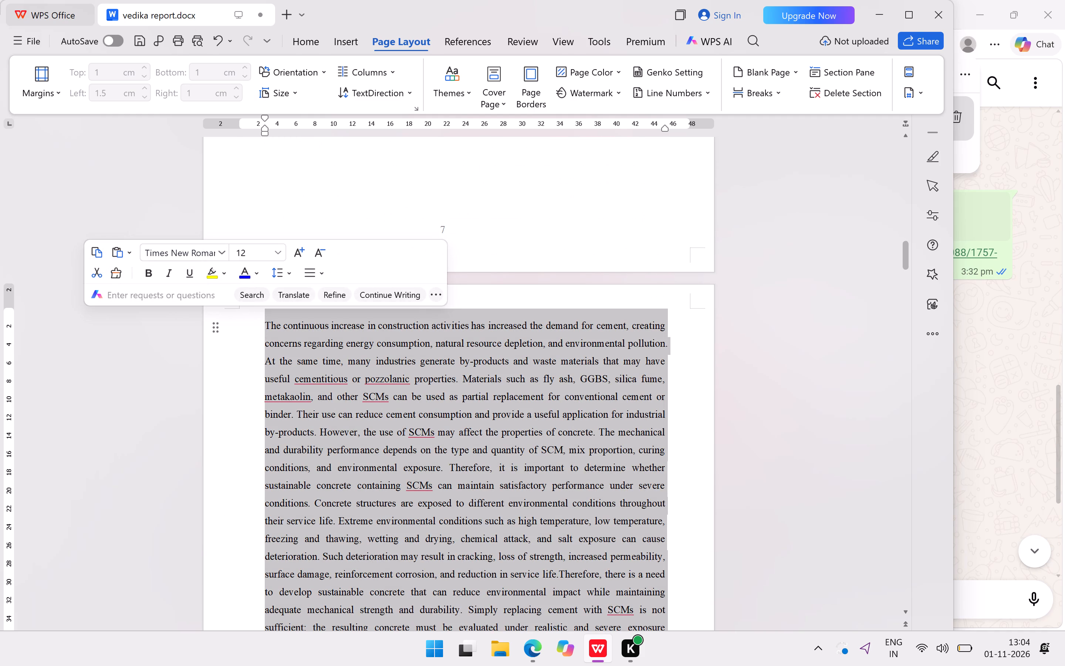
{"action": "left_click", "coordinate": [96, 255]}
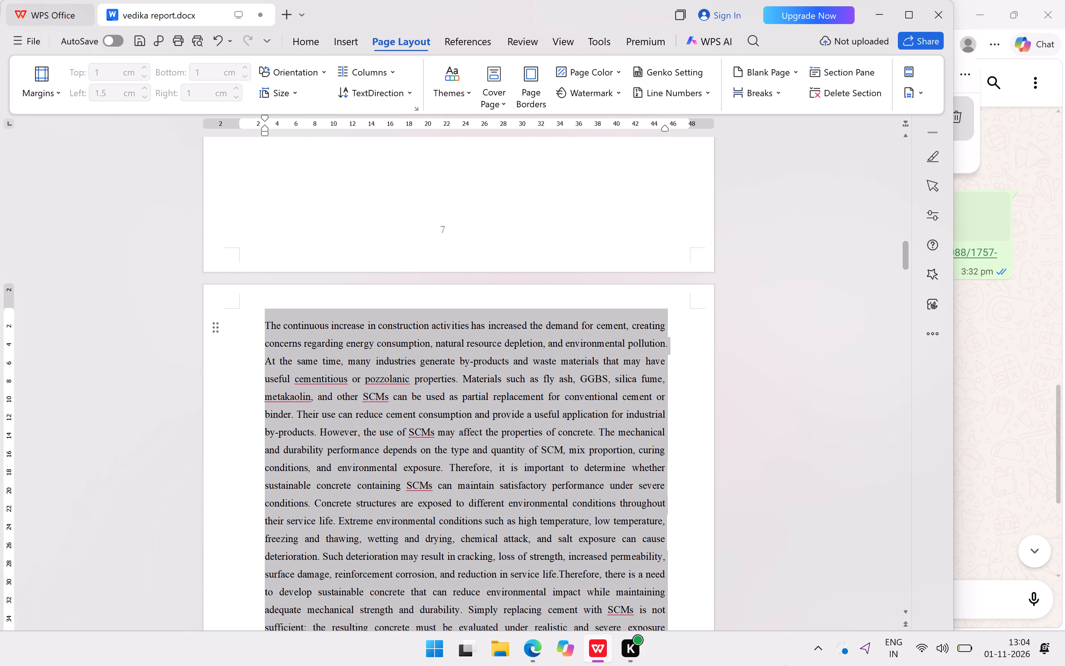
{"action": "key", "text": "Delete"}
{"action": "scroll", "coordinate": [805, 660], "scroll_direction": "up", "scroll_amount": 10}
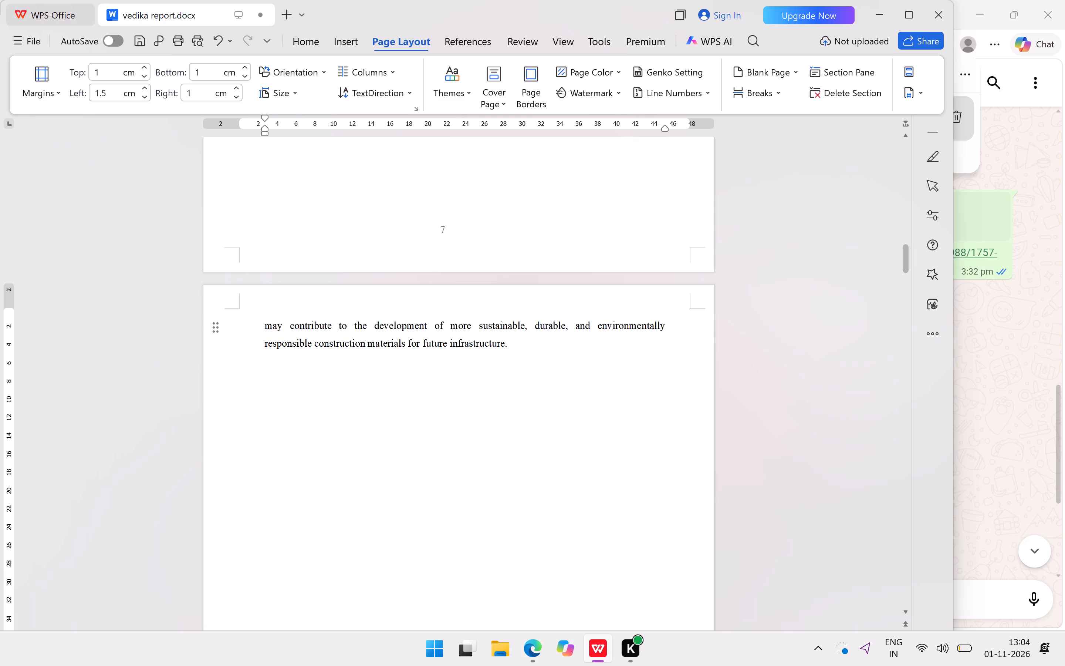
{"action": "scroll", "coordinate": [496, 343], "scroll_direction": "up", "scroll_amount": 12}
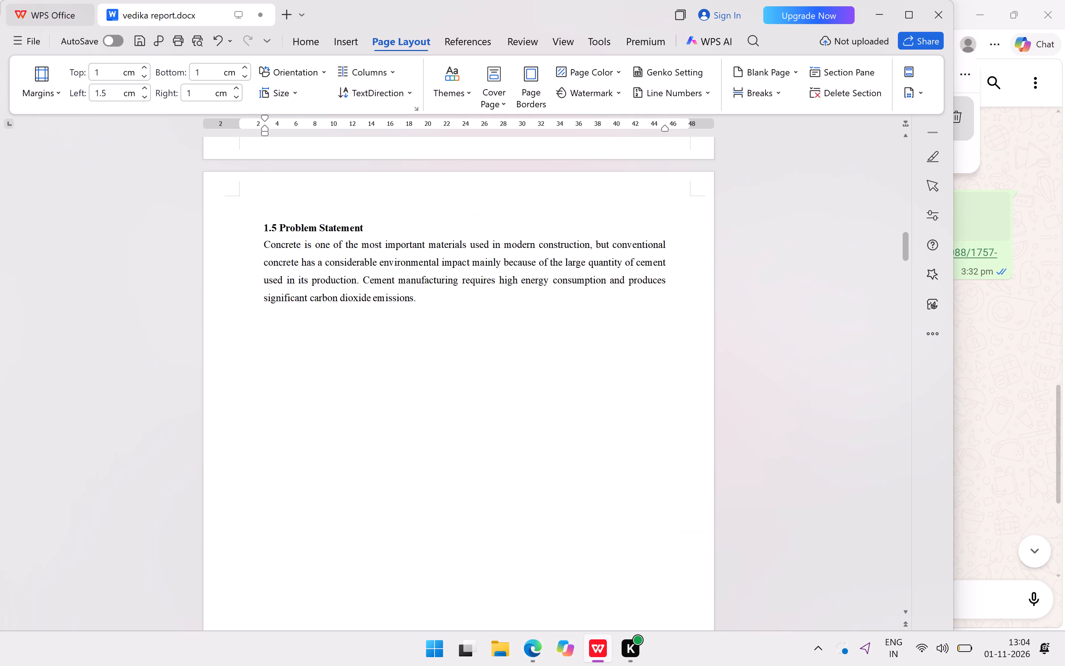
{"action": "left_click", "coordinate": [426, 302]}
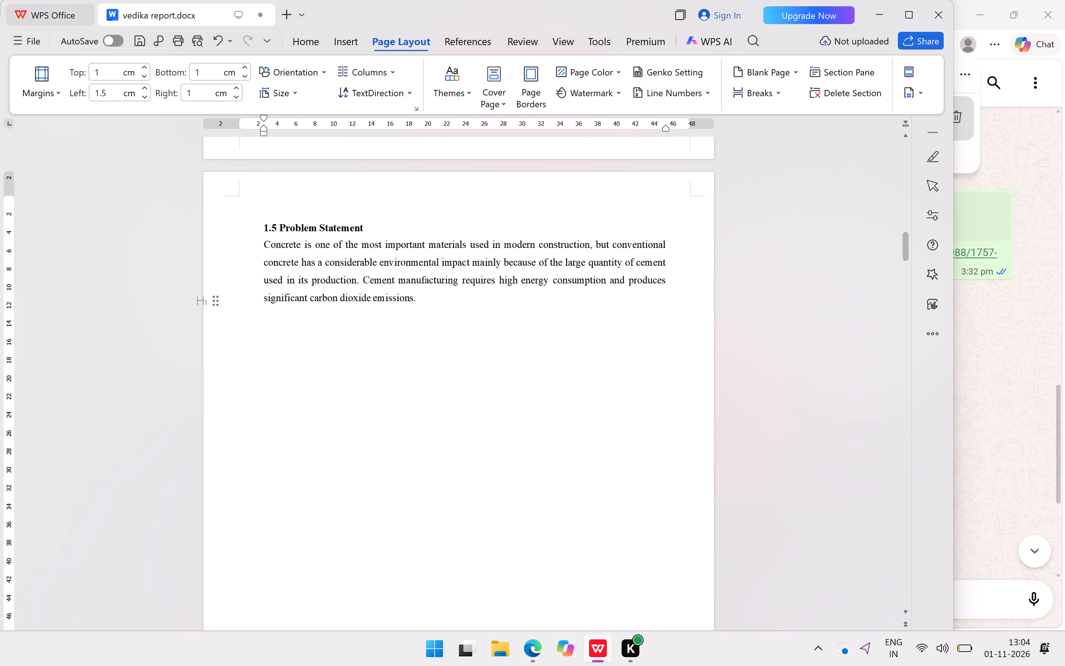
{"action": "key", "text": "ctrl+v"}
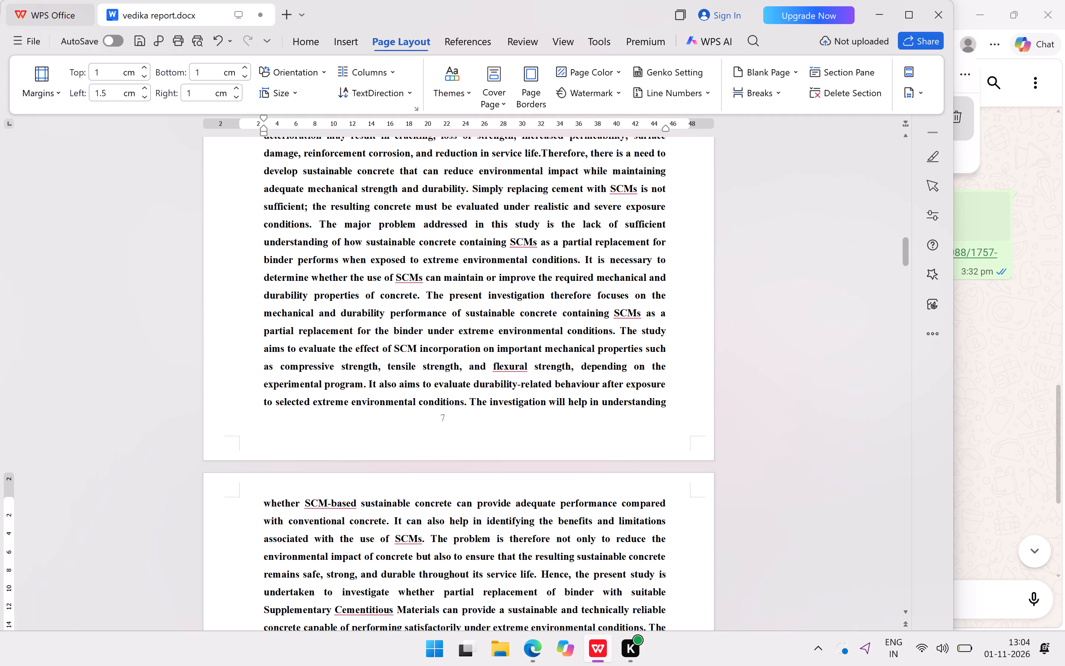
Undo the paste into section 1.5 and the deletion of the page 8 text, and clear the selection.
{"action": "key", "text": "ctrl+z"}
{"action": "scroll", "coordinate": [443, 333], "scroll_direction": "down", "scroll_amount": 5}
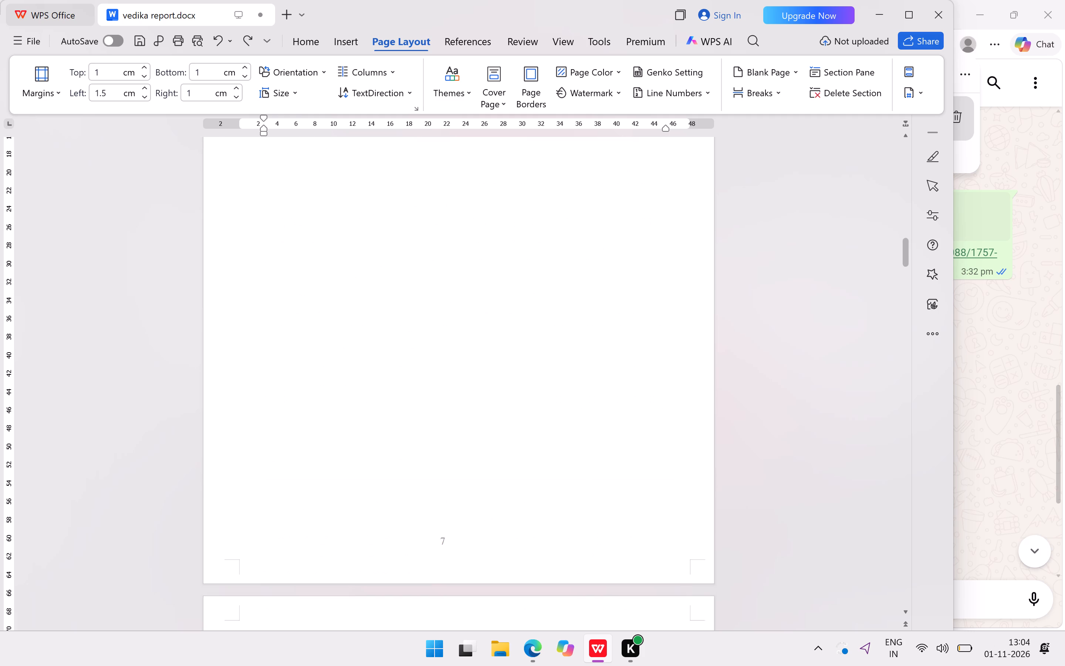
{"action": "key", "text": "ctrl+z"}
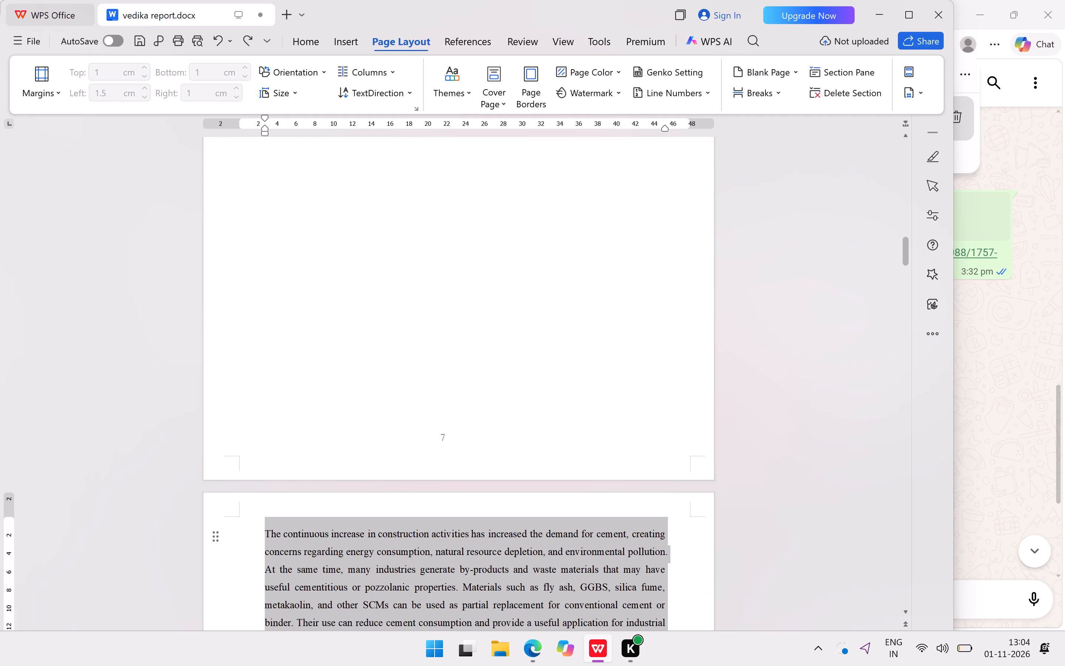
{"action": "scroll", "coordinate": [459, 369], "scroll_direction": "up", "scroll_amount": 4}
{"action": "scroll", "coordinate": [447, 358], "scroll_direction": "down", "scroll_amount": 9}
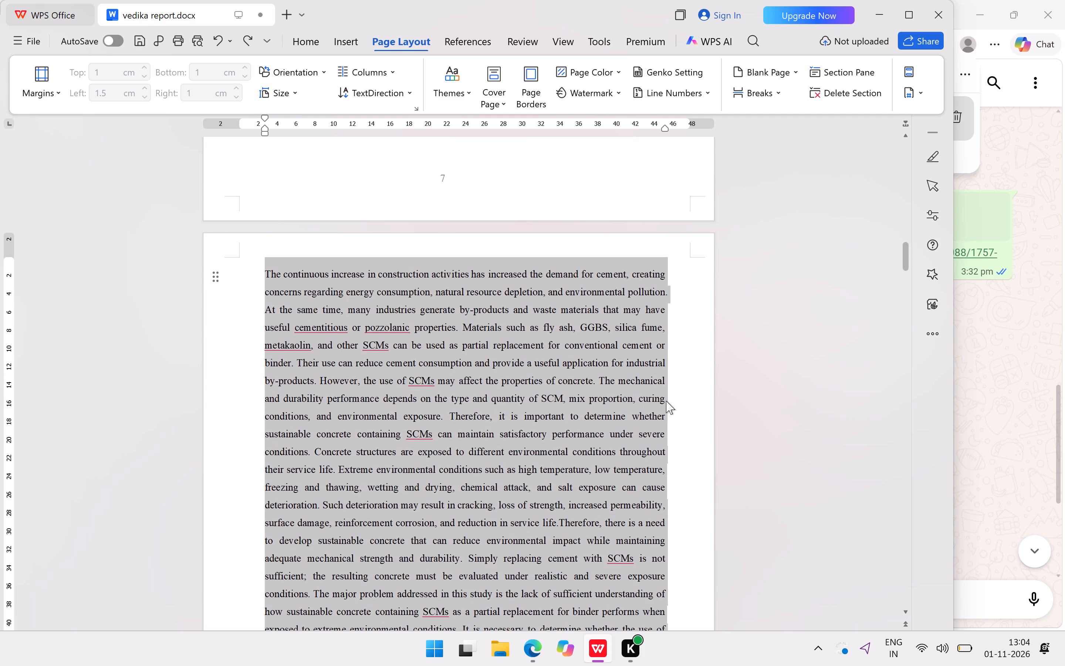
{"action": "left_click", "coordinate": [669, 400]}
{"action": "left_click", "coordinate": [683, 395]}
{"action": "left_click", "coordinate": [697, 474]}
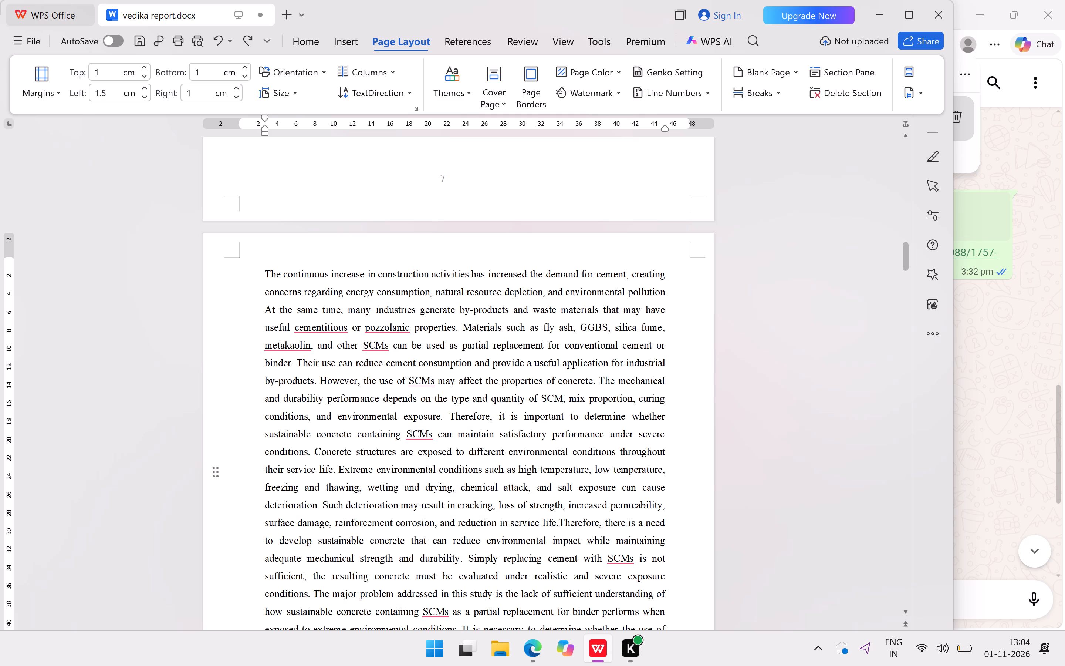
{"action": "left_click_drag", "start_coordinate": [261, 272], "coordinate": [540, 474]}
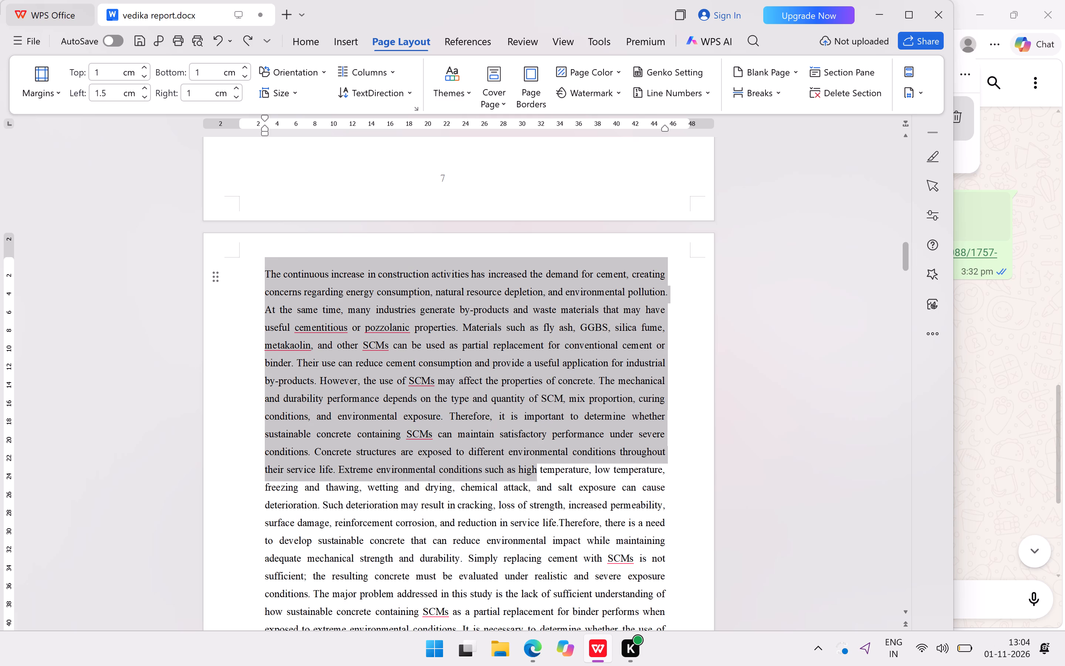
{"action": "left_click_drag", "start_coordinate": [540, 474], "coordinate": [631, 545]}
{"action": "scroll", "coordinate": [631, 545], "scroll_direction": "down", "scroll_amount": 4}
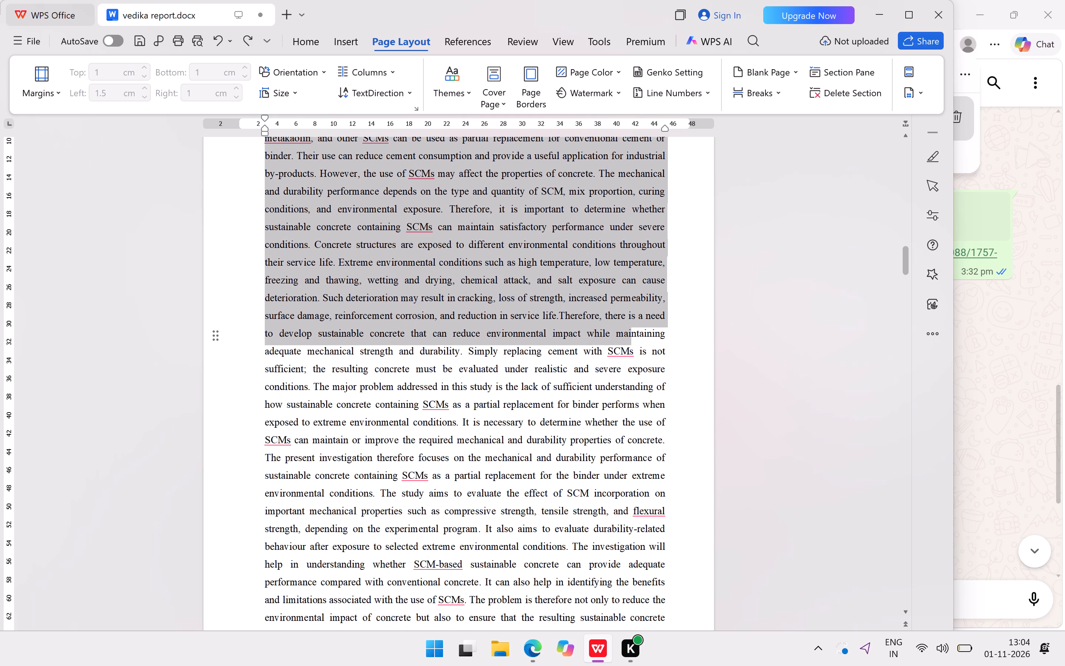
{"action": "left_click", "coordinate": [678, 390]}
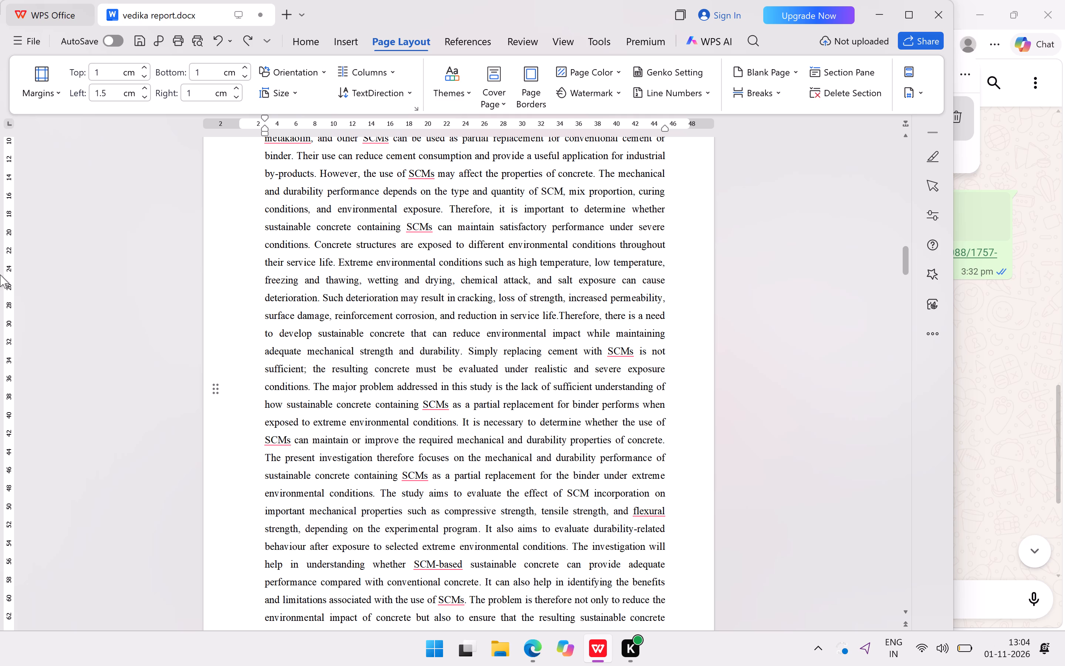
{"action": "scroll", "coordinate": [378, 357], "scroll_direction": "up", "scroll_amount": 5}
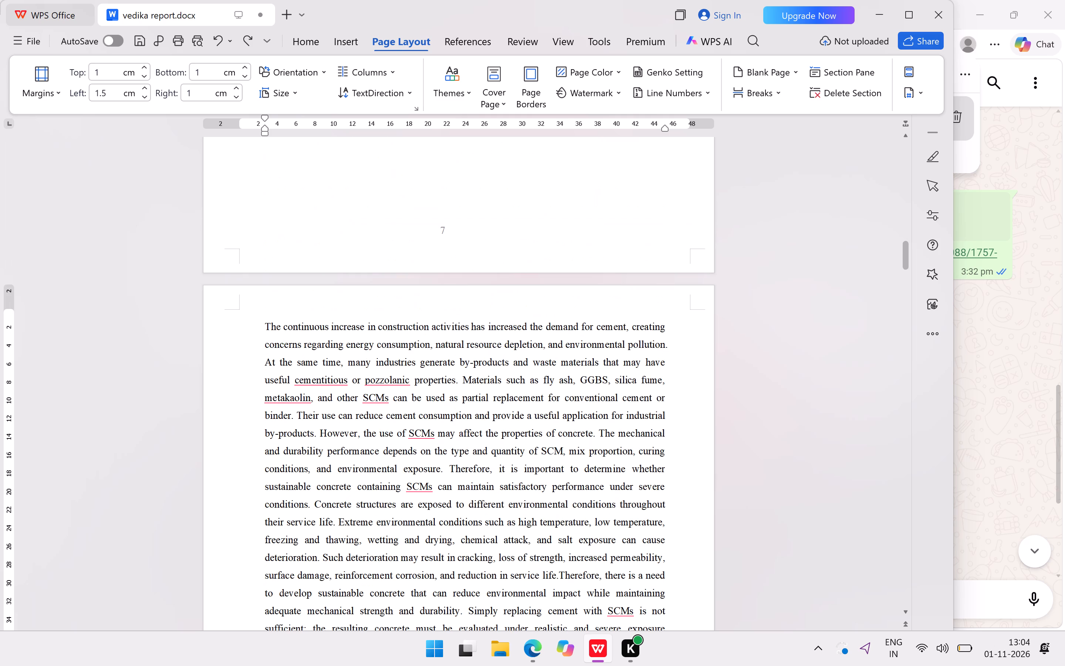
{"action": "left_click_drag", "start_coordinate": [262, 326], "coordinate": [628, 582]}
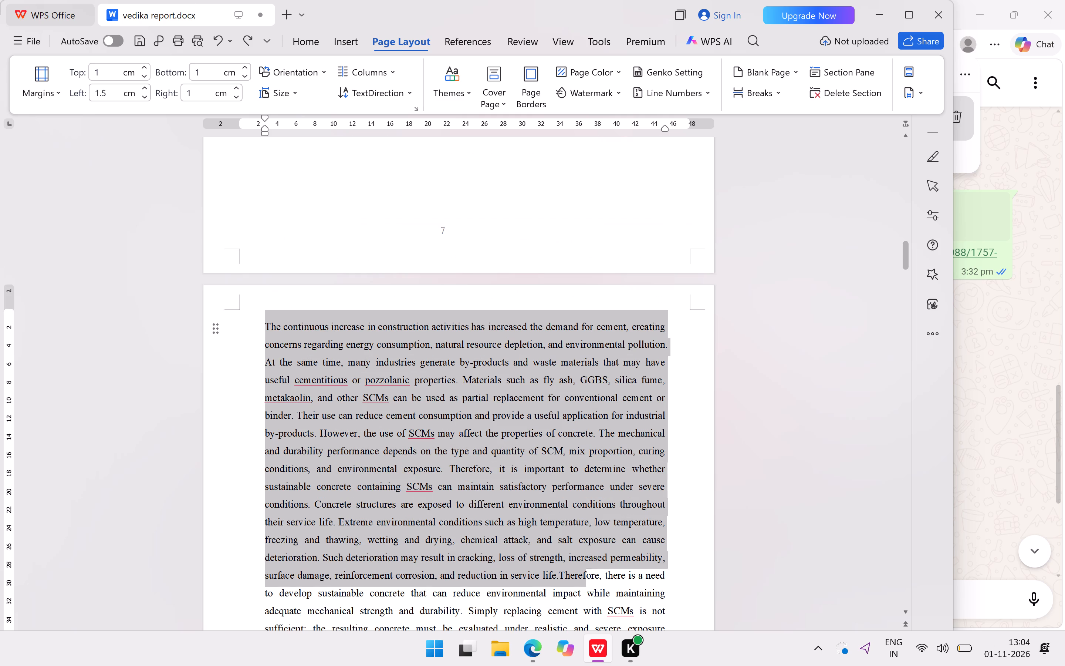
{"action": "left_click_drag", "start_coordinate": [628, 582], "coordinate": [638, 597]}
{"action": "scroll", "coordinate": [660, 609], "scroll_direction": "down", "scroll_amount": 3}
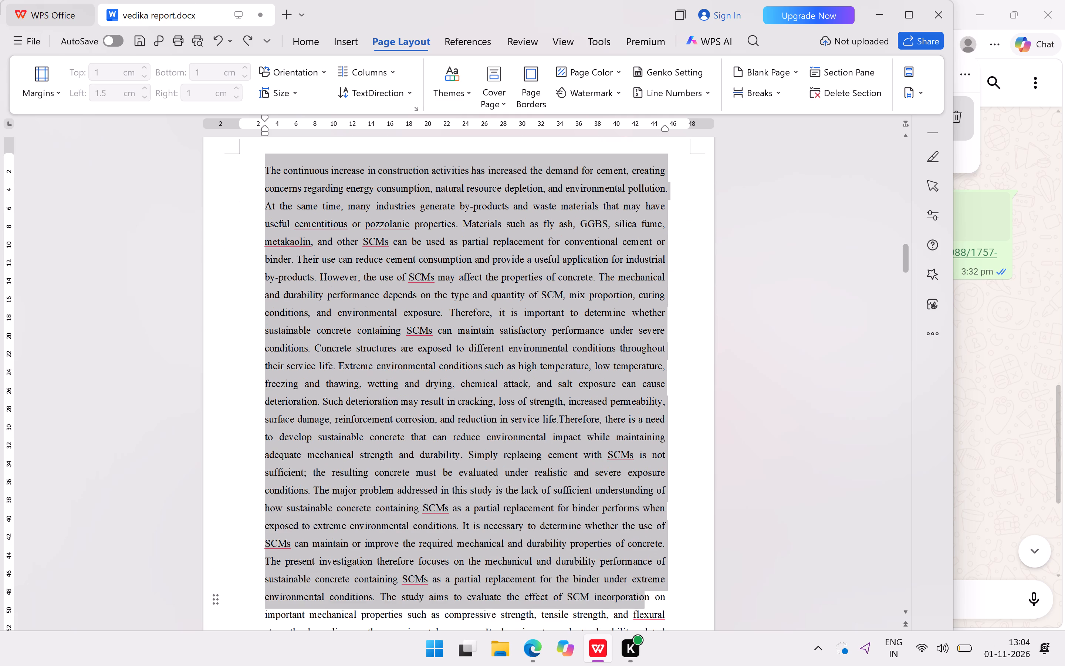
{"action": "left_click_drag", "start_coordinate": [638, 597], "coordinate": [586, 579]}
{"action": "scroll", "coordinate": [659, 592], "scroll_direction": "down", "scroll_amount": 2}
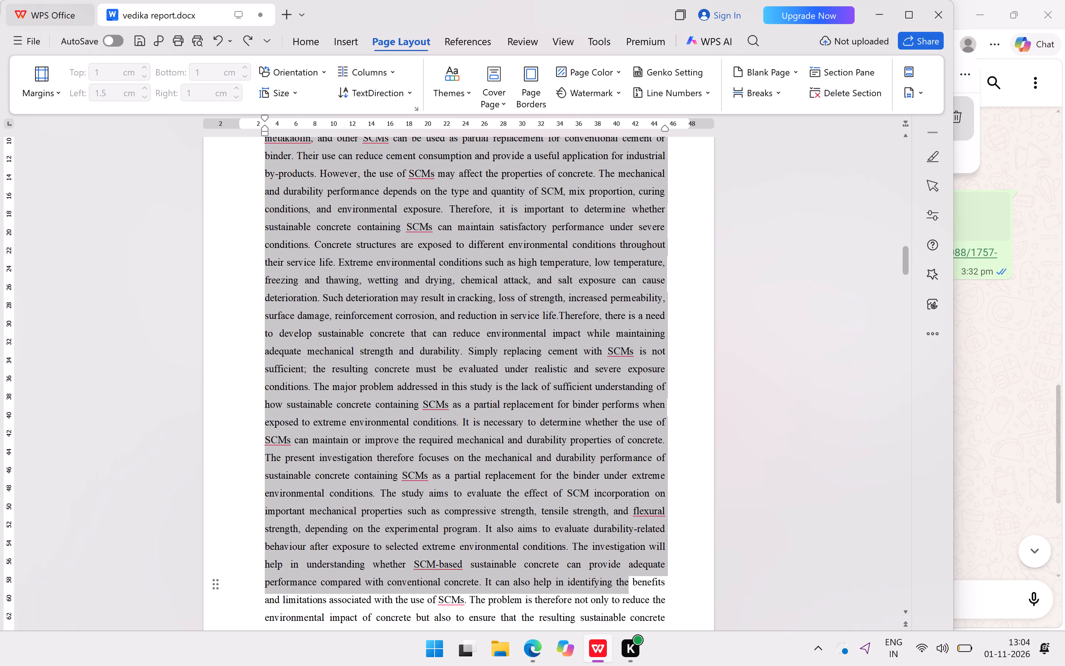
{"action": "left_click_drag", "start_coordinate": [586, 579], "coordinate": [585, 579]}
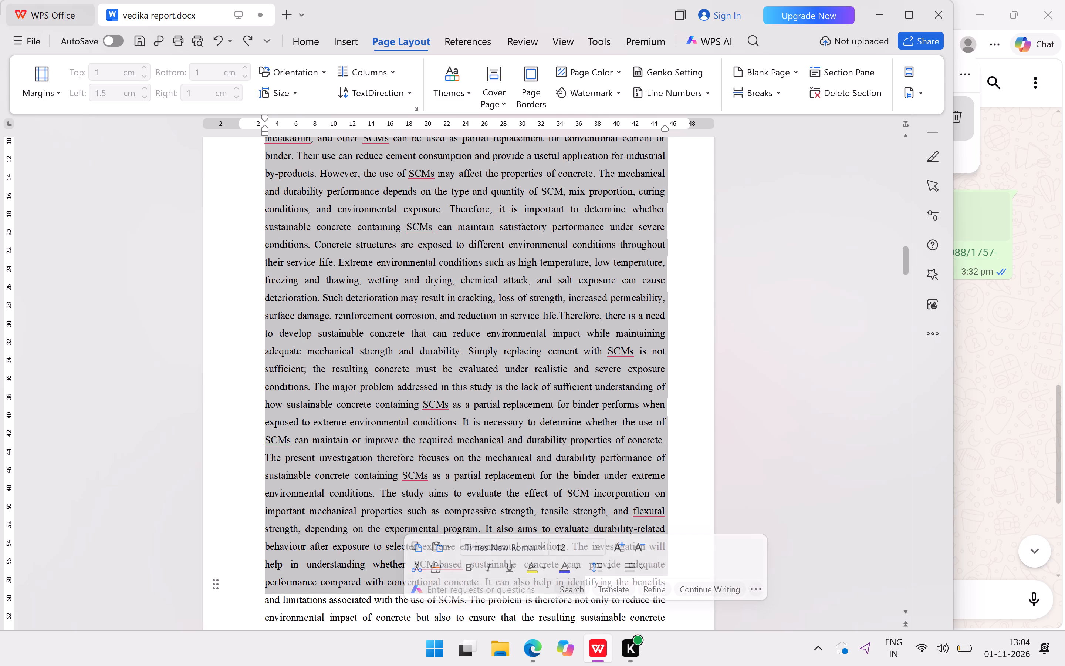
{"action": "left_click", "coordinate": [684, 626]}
Copy and delete the text from "significant carbon dioxide emissions." in section 1.5 through "selected extreme environmental conditions." on page 8.
{"action": "left_click_drag", "start_coordinate": [572, 548], "coordinate": [555, 549]}
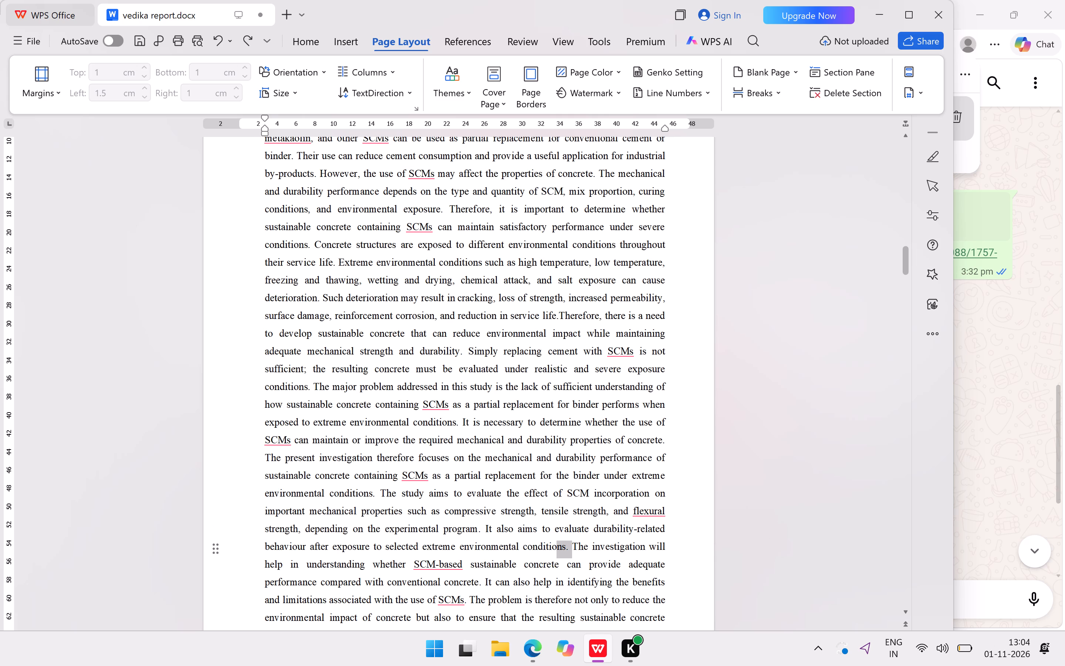
{"action": "left_click_drag", "start_coordinate": [555, 549], "coordinate": [283, 205]}
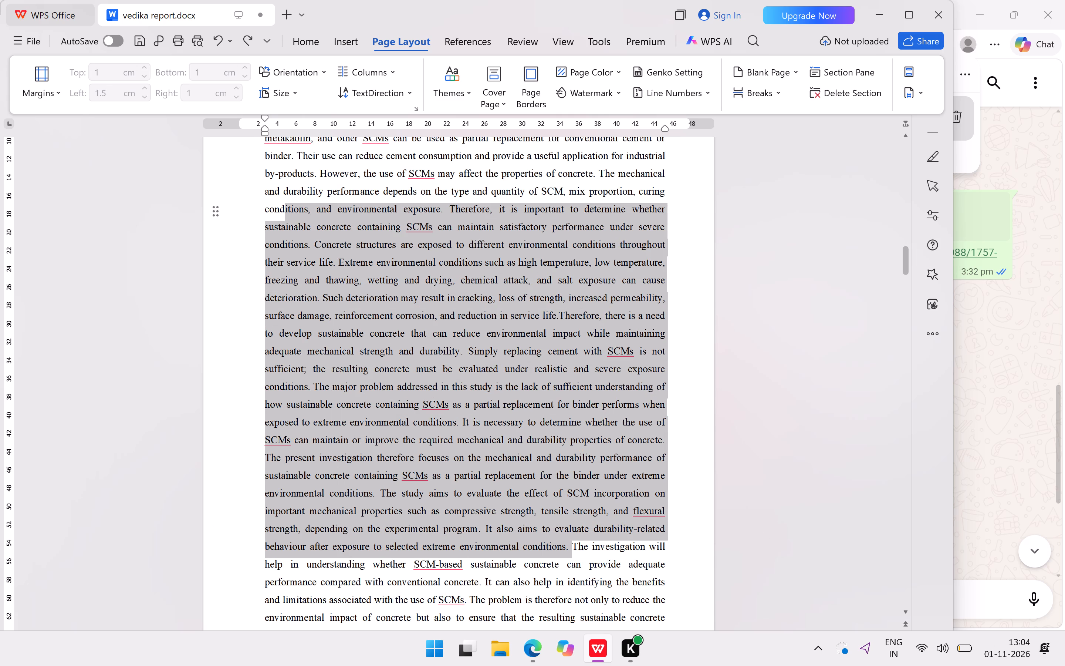
{"action": "left_click_drag", "start_coordinate": [283, 205], "coordinate": [251, 265]}
{"action": "scroll", "coordinate": [286, 204], "scroll_direction": "up", "scroll_amount": 5}
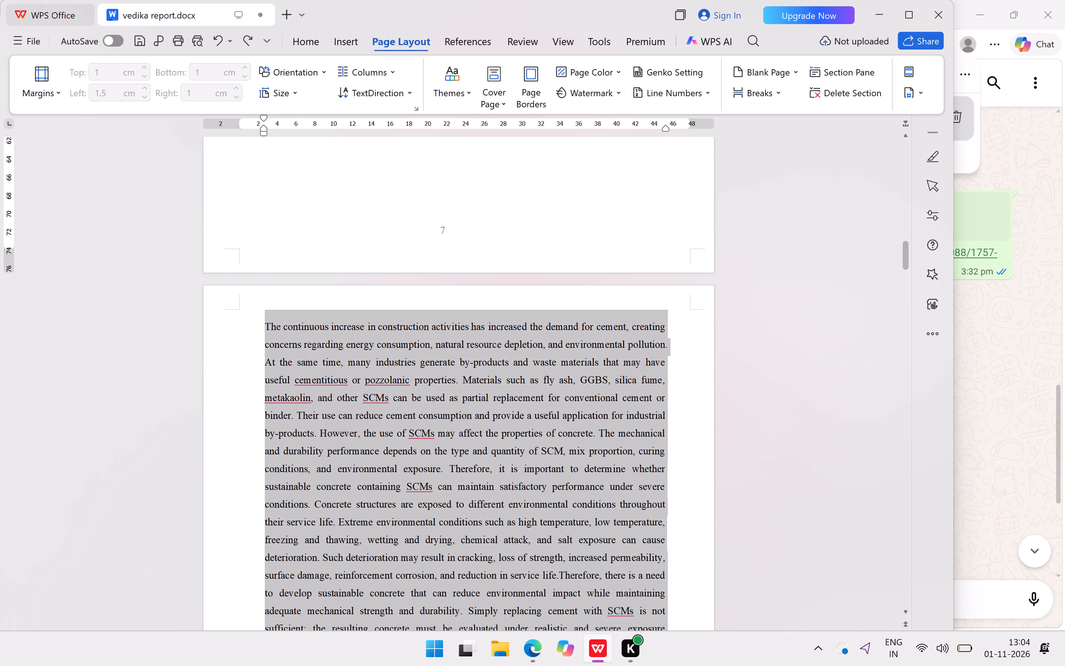
{"action": "left_click_drag", "start_coordinate": [251, 265], "coordinate": [251, 266]}
{"action": "left_click", "coordinate": [102, 29]}
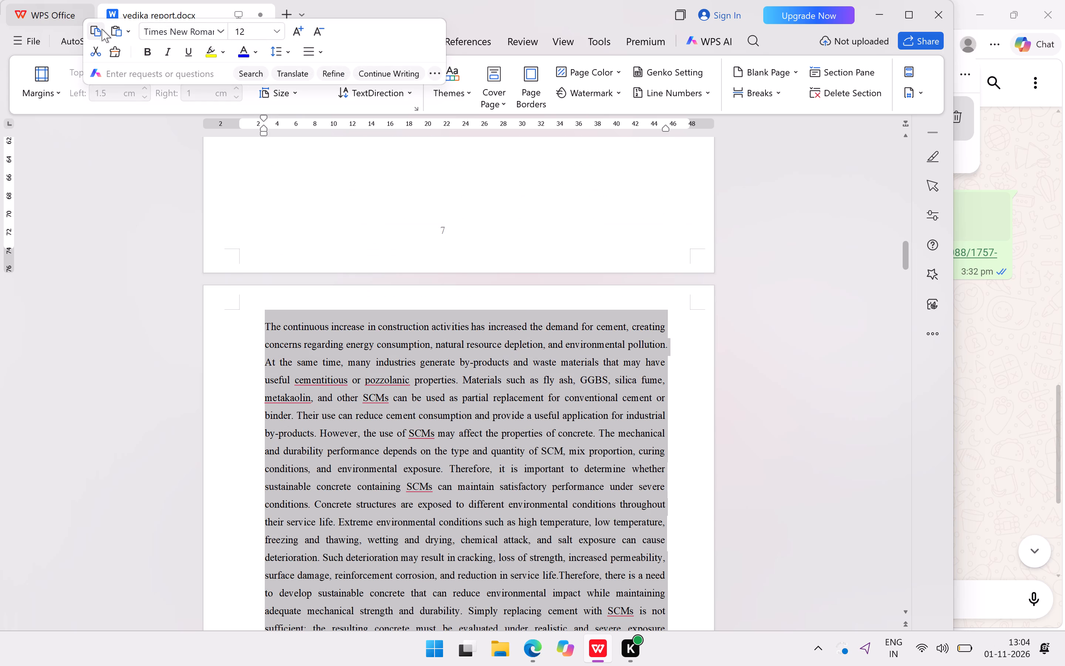
{"action": "key", "text": "Delete"}
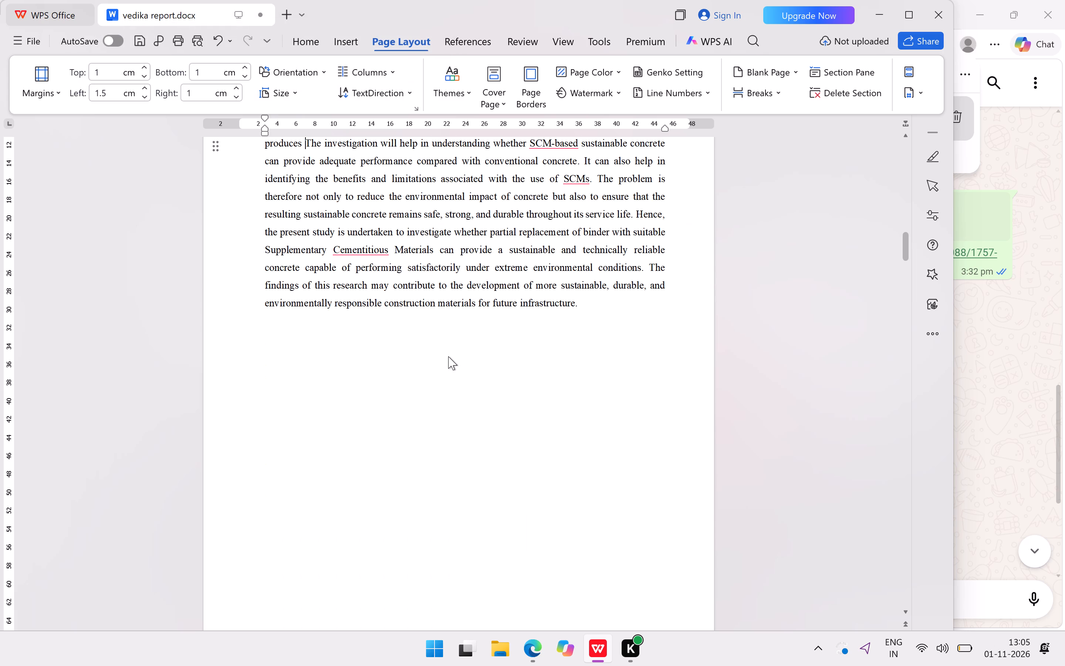
Review the layout of sections 1.4 and 1.5 across pages 6 and 7.
{"action": "scroll", "coordinate": [625, 333], "scroll_direction": "up", "scroll_amount": 7}
{"action": "scroll", "coordinate": [625, 333], "scroll_direction": "down", "scroll_amount": 3}
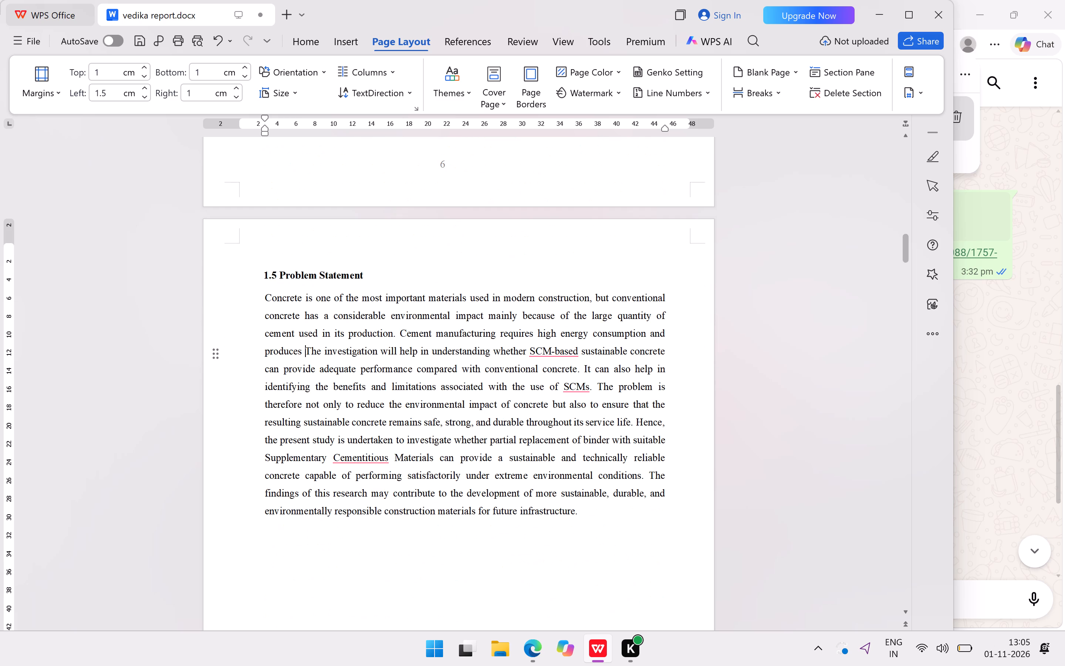
{"action": "scroll", "coordinate": [636, 388], "scroll_direction": "down", "scroll_amount": 2}
{"action": "scroll", "coordinate": [635, 389], "scroll_direction": "up", "scroll_amount": 14}
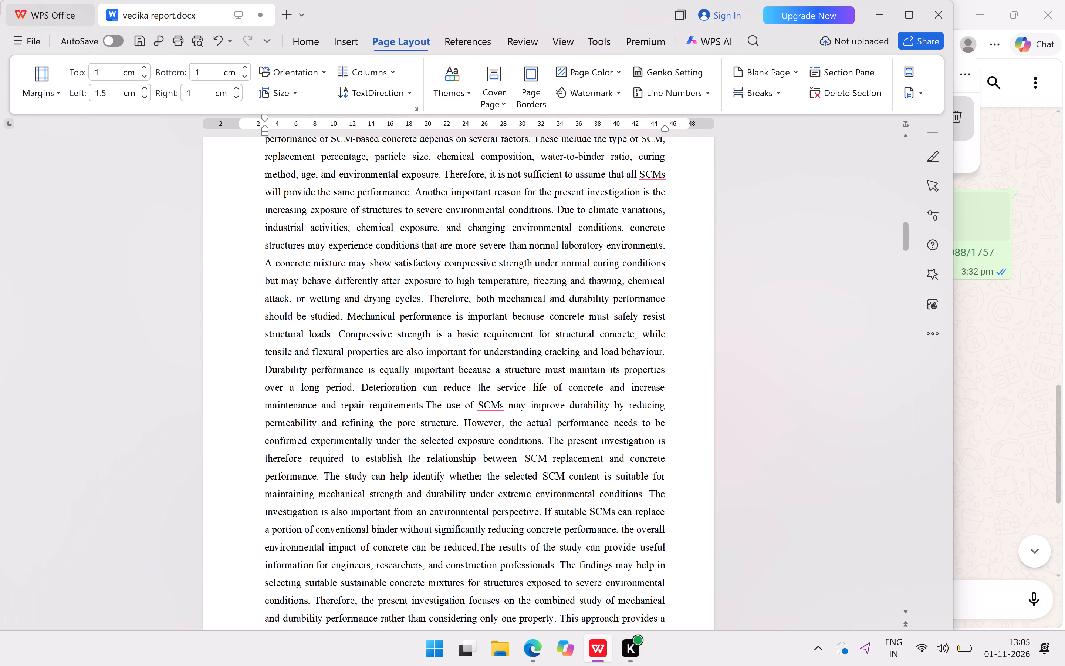
{"action": "scroll", "coordinate": [635, 389], "scroll_direction": "up", "scroll_amount": 5}
{"action": "scroll", "coordinate": [635, 389], "scroll_direction": "down", "scroll_amount": 8}
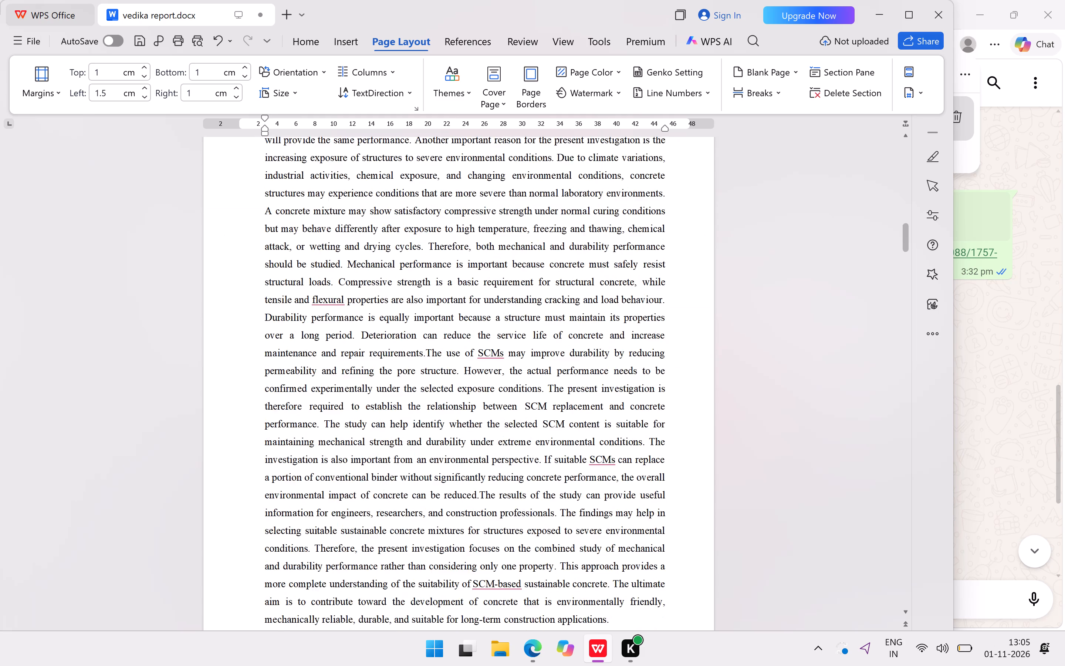
{"action": "scroll", "coordinate": [635, 385], "scroll_direction": "down", "scroll_amount": 9}
{"action": "scroll", "coordinate": [599, 416], "scroll_direction": "down", "scroll_amount": 1}
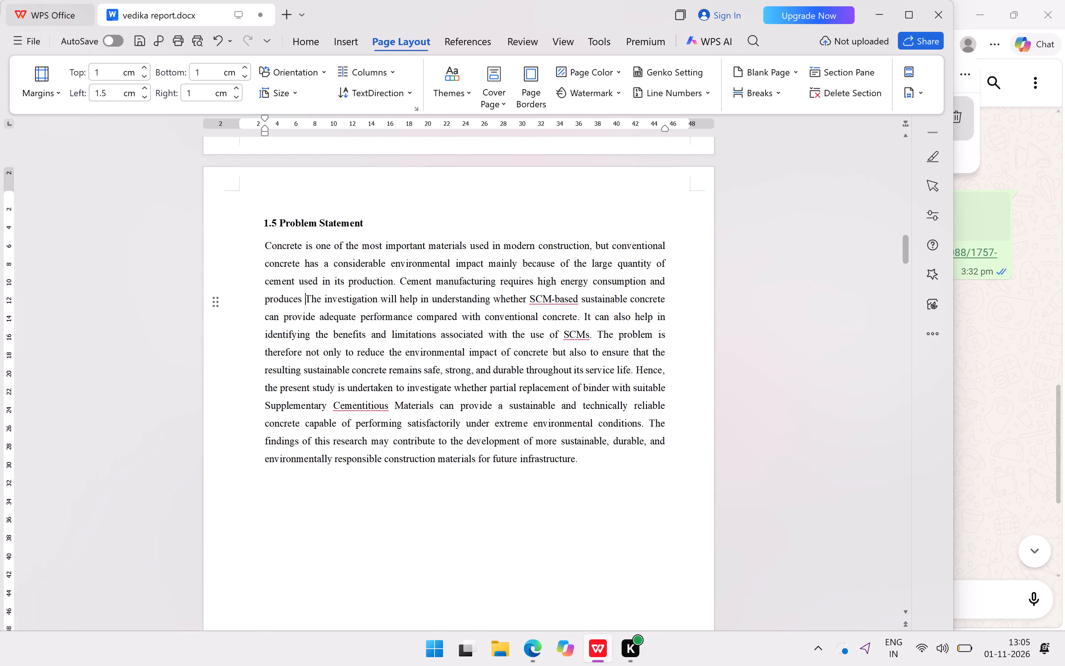
Replace the section 1.5 text from "The investigation will help" through "future infrastructure." with the copied text after "produces".
{"action": "left_click_drag", "start_coordinate": [571, 463], "coordinate": [278, 335]}
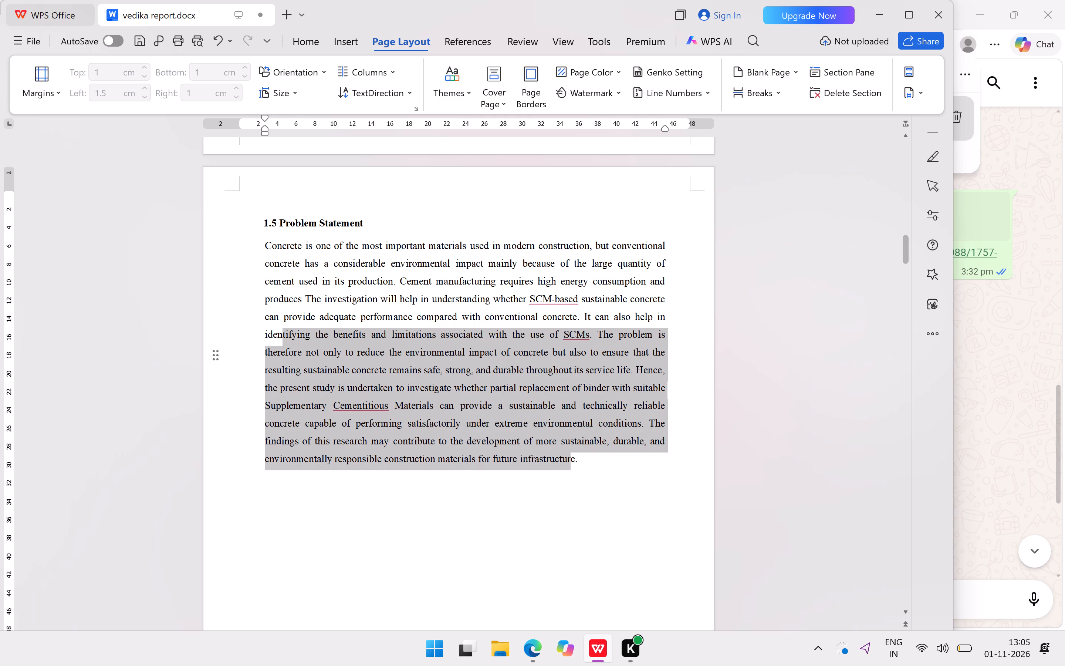
{"action": "left_click_drag", "start_coordinate": [278, 335], "coordinate": [304, 306]}
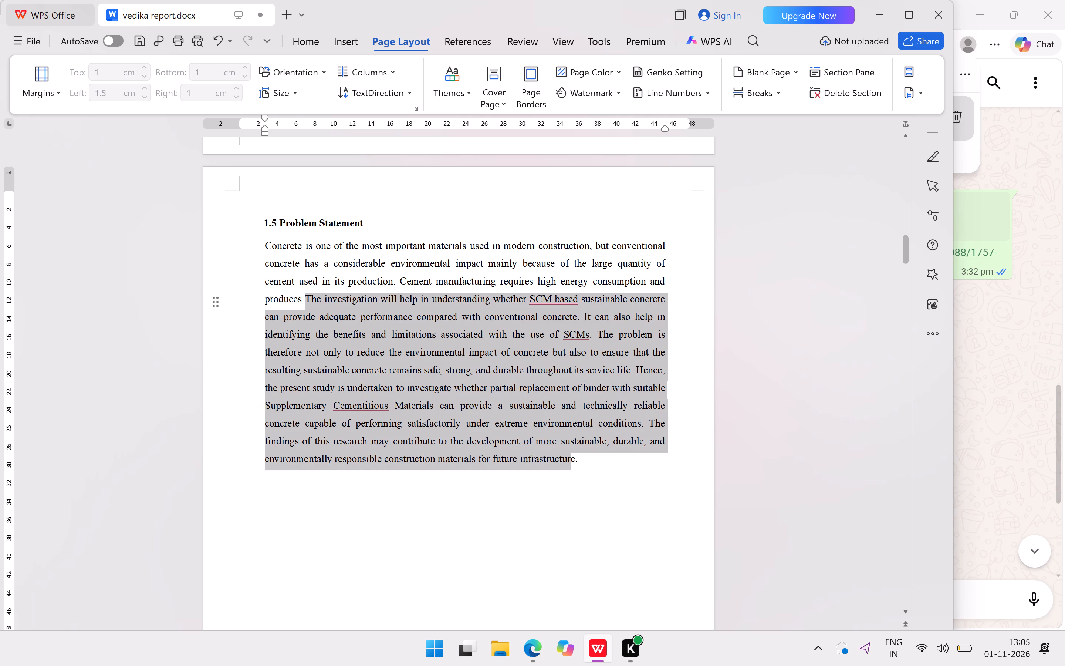
{"action": "left_click_drag", "start_coordinate": [304, 306], "coordinate": [305, 306]}
{"action": "key", "text": "Delete"}
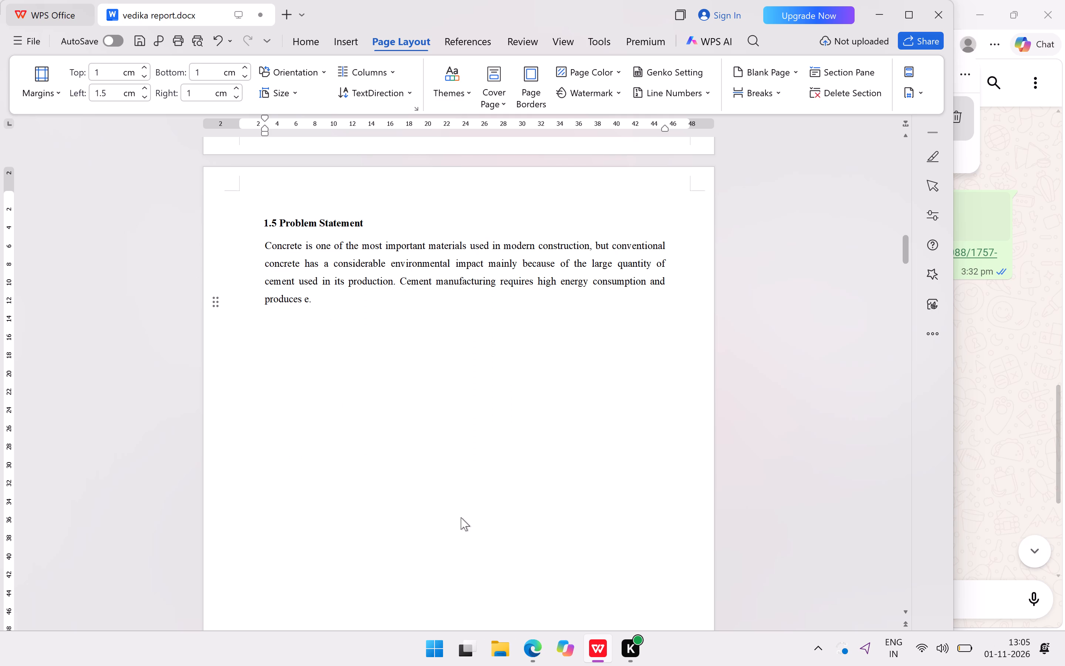
{"action": "key", "text": "Right"}
{"action": "key", "text": "BackSpace"}
{"action": "key", "text": "Right"}
{"action": "key", "text": "BackSpace"}
{"action": "key", "text": "ctrl+v"}
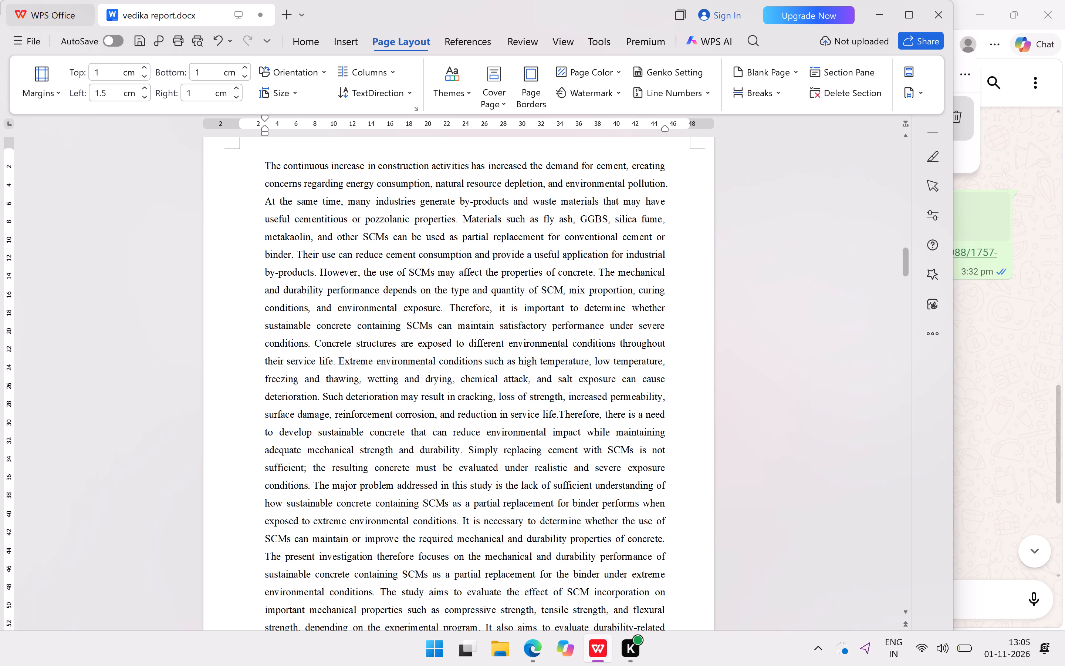
Check the pasted section 1.5 text and the page layout from page 5 to page 8.
{"action": "scroll", "coordinate": [656, 395], "scroll_direction": "up", "scroll_amount": 9}
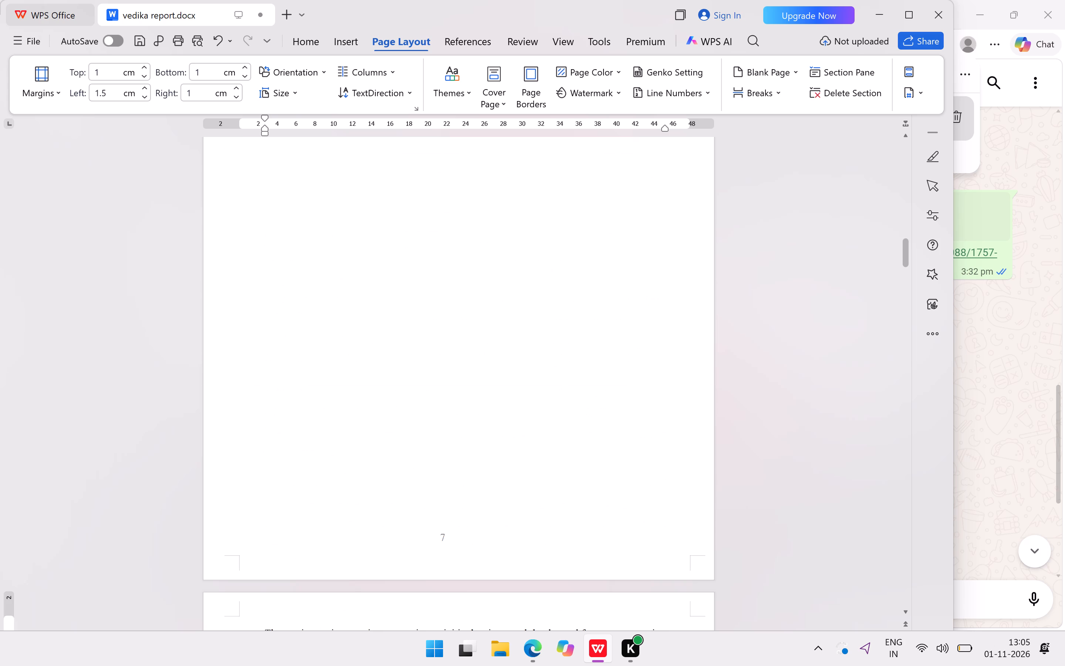
{"action": "scroll", "coordinate": [656, 395], "scroll_direction": "up", "scroll_amount": 7}
{"action": "scroll", "coordinate": [448, 348], "scroll_direction": "up", "scroll_amount": 3}
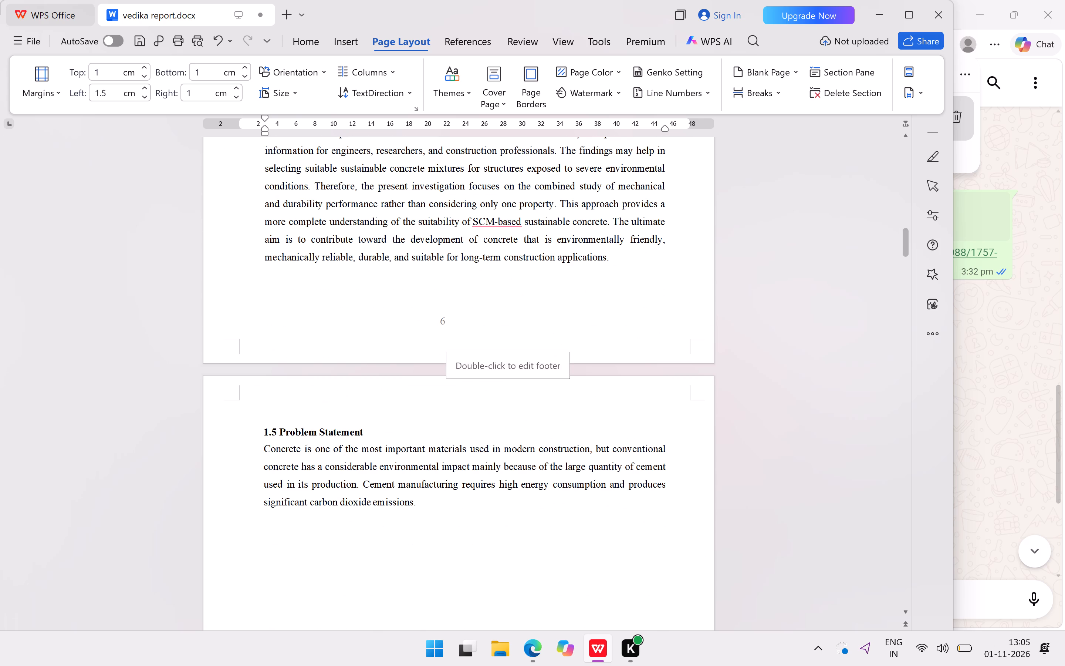
{"action": "scroll", "coordinate": [447, 349], "scroll_direction": "up", "scroll_amount": 13}
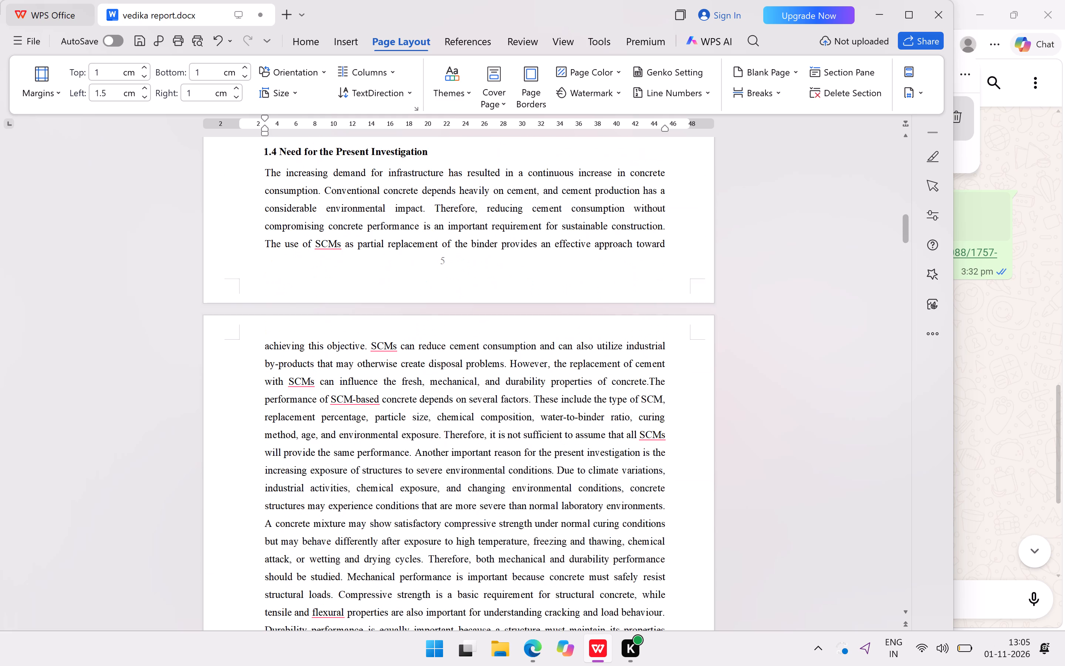
{"action": "scroll", "coordinate": [447, 349], "scroll_direction": "up", "scroll_amount": 1}
{"action": "scroll", "coordinate": [446, 348], "scroll_direction": "down", "scroll_amount": 10}
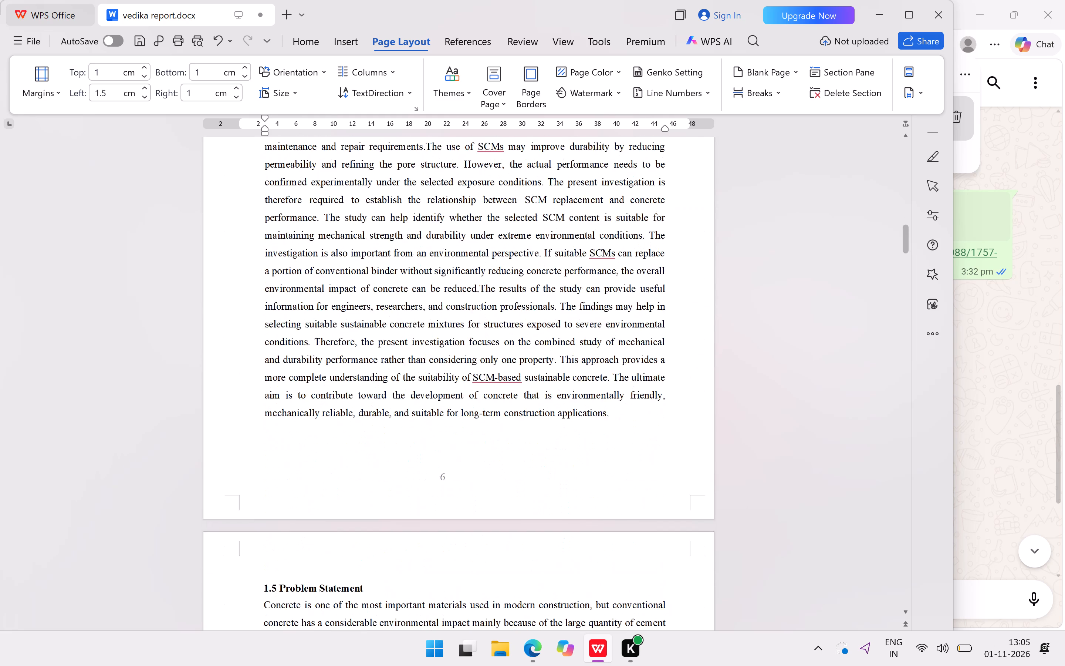
{"action": "scroll", "coordinate": [446, 347], "scroll_direction": "down", "scroll_amount": 18}
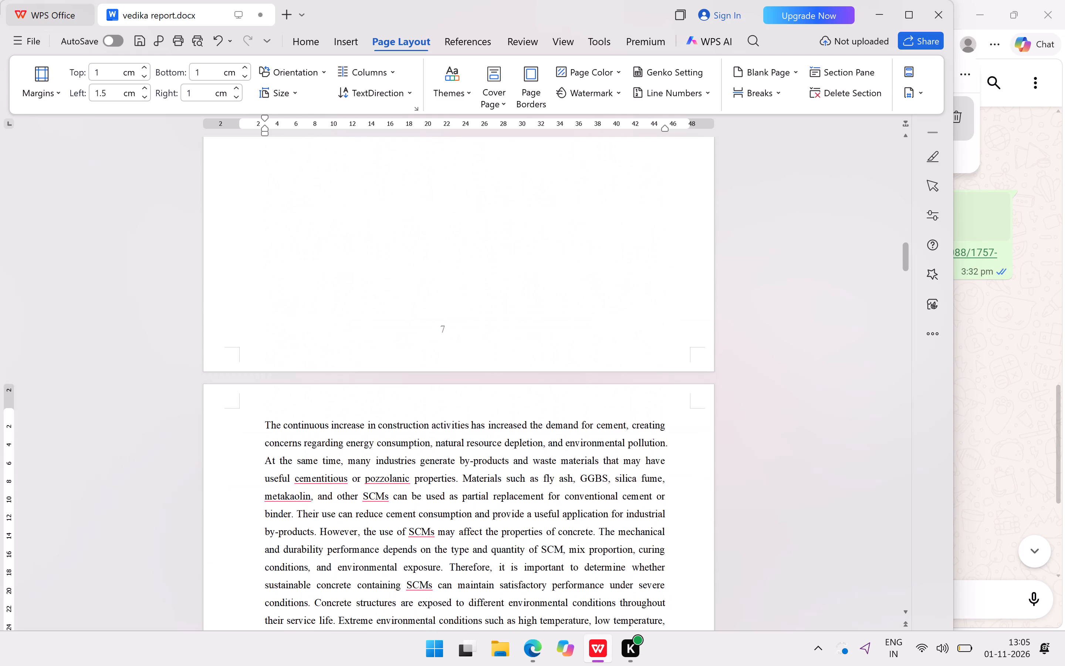
{"action": "scroll", "coordinate": [446, 346], "scroll_direction": "down", "scroll_amount": 6}
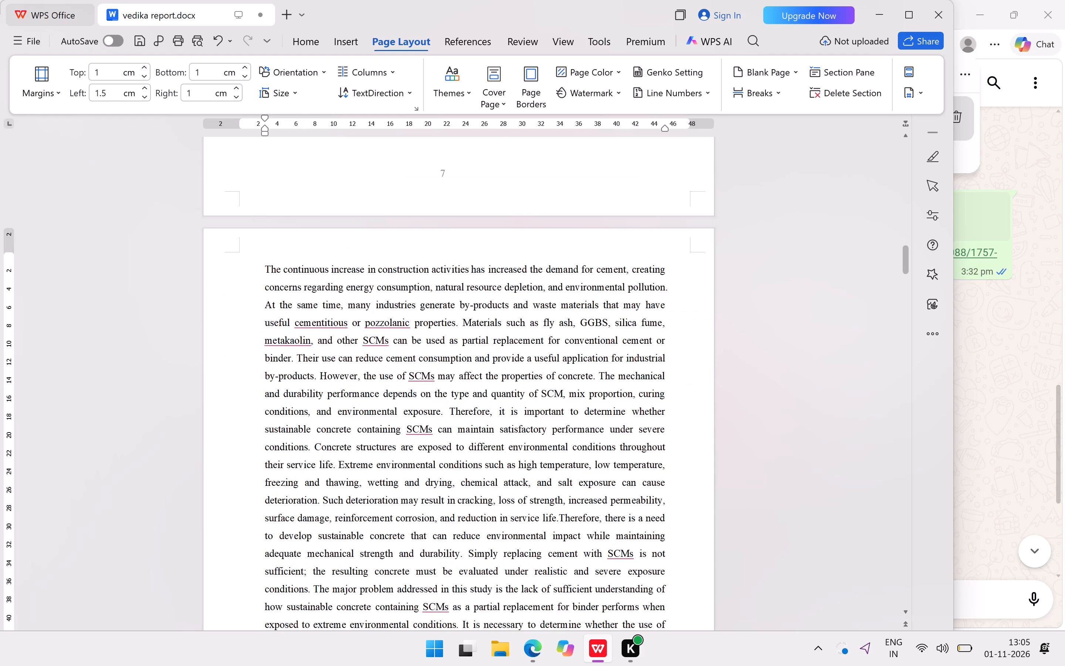
{"action": "scroll", "coordinate": [446, 346], "scroll_direction": "down", "scroll_amount": 7}
{"action": "scroll", "coordinate": [444, 346], "scroll_direction": "up", "scroll_amount": 4}
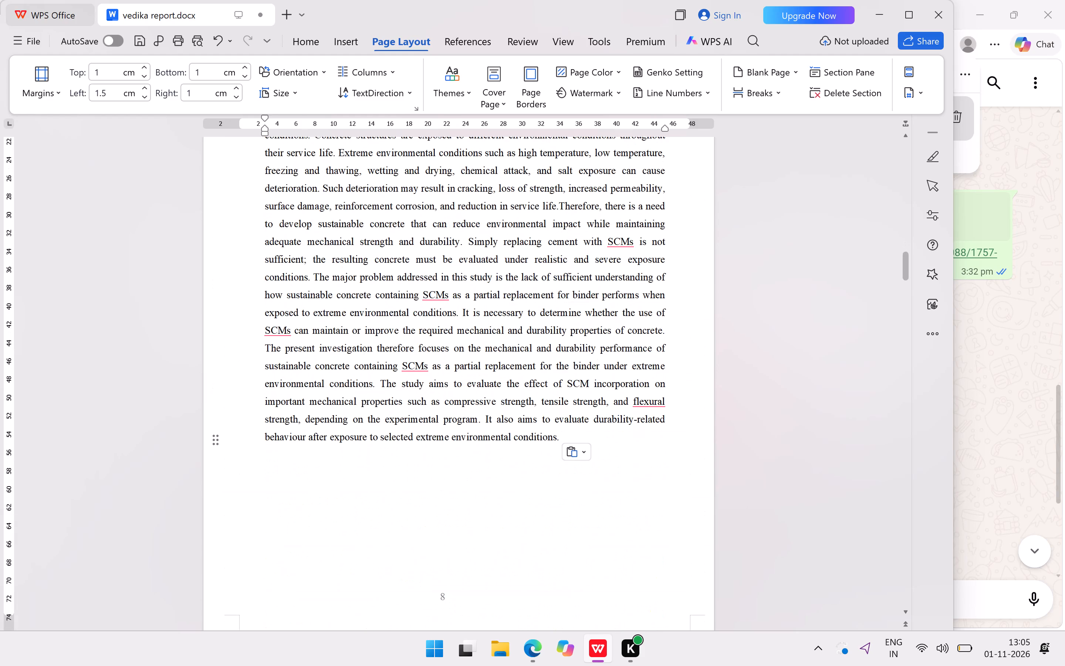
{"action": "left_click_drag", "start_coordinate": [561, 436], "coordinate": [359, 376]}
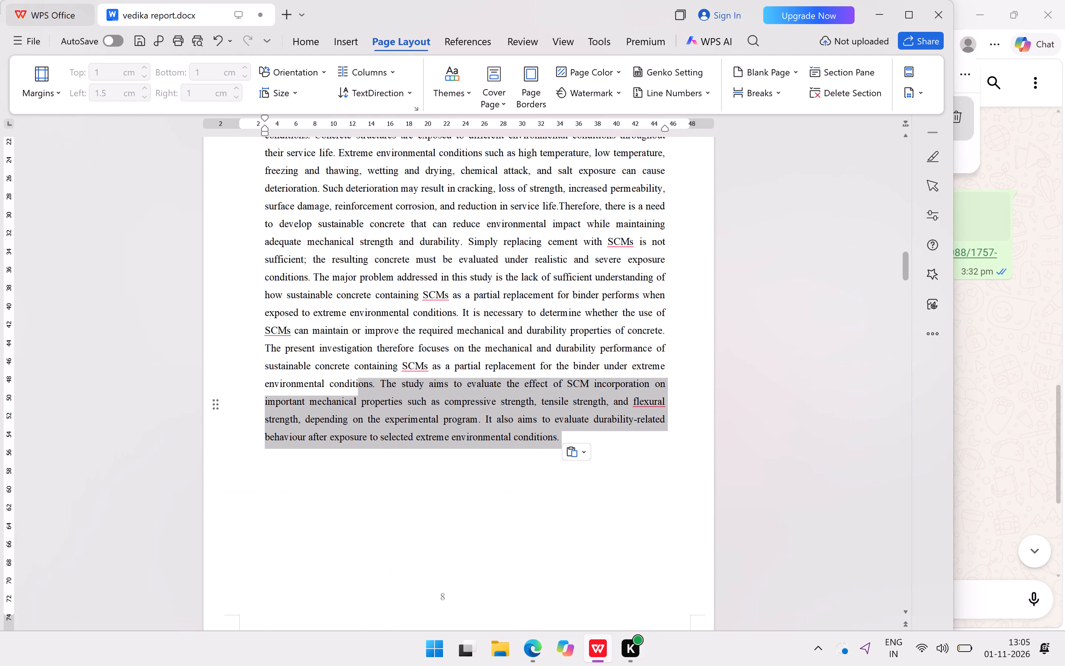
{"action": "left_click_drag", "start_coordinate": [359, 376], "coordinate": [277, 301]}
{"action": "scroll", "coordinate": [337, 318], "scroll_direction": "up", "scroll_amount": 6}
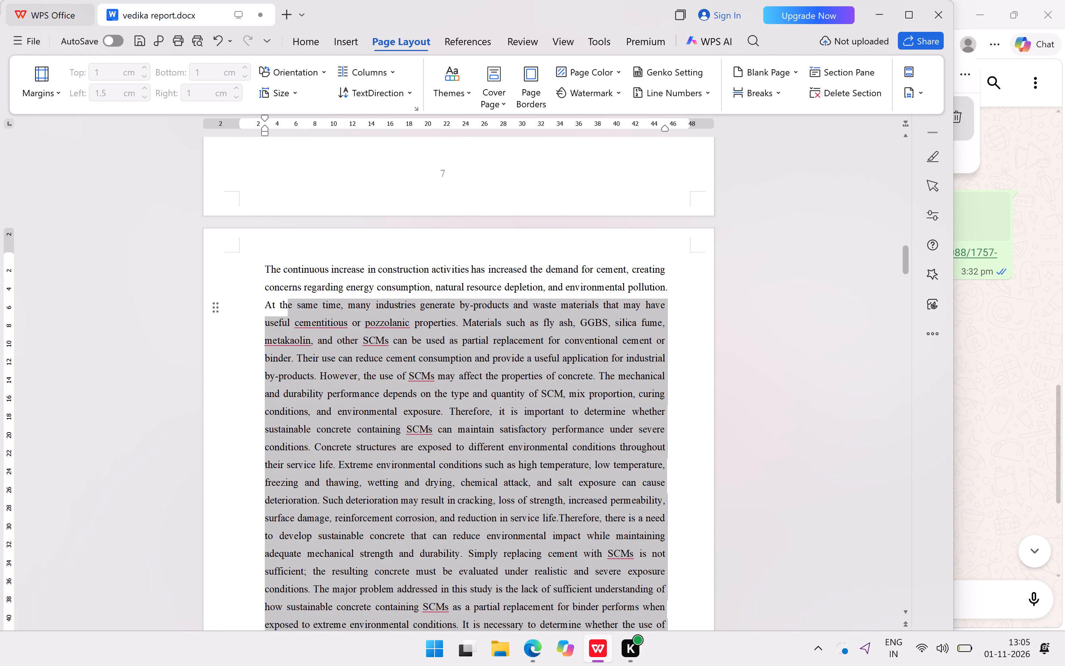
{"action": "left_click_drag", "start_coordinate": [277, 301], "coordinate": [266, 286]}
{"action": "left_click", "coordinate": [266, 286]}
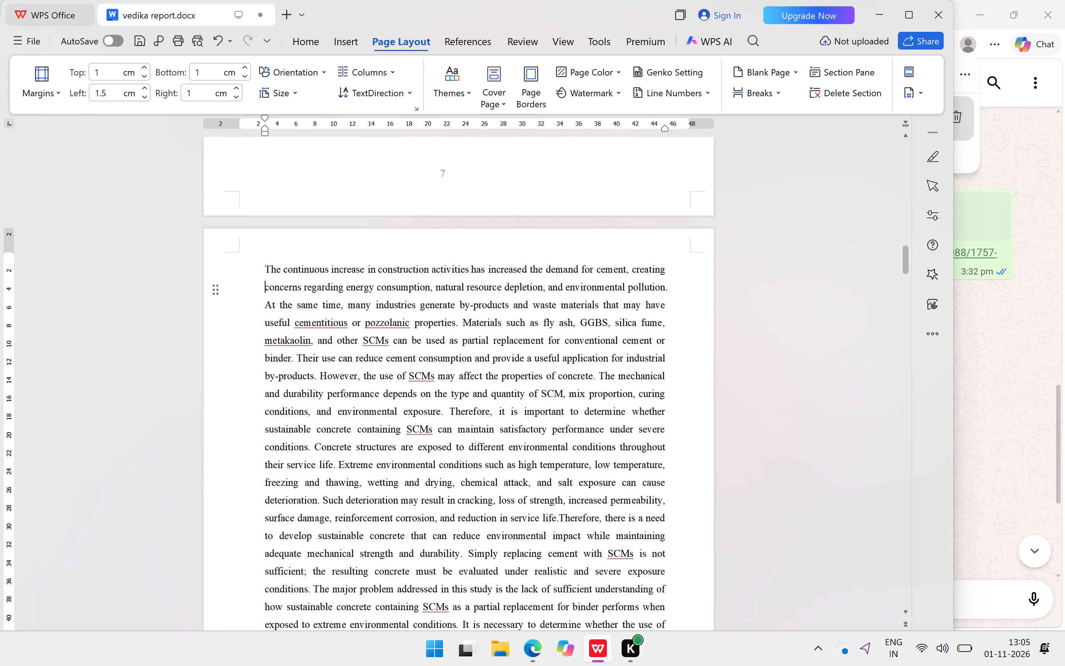
Copy the page 8 text from "The continuous increase" through "extreme environmental conditions." and paste it after "significant carbon dioxide emissions." in section 1.5.
{"action": "left_click_drag", "start_coordinate": [262, 262], "coordinate": [682, 618]}
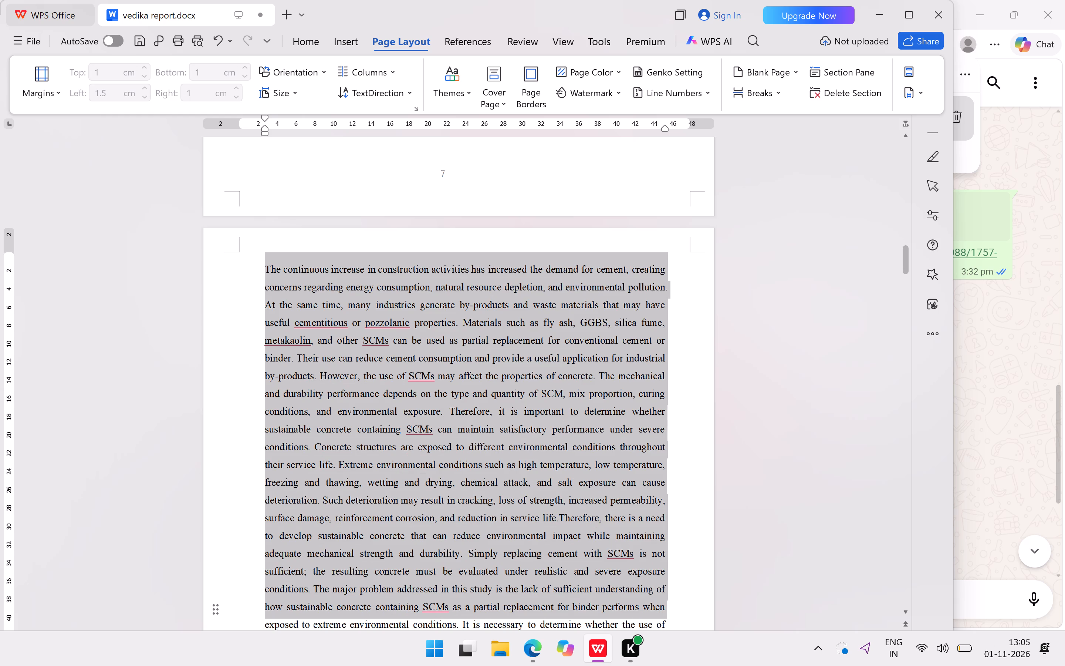
{"action": "left_click_drag", "start_coordinate": [682, 618], "coordinate": [644, 578]}
{"action": "scroll", "coordinate": [682, 618], "scroll_direction": "down", "scroll_amount": 5}
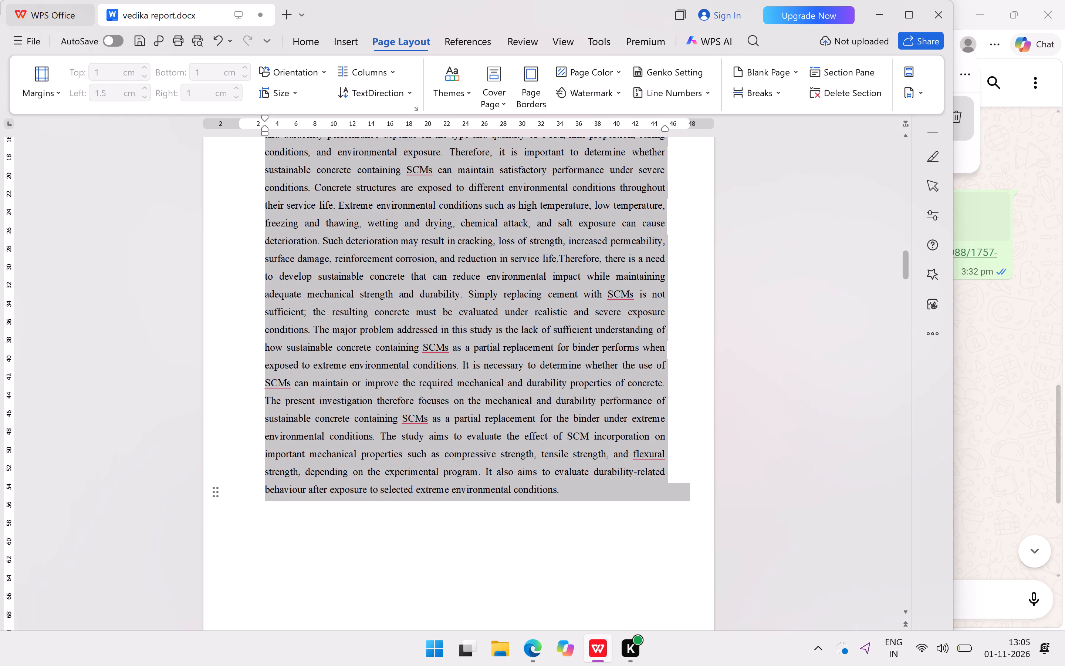
{"action": "left_click_drag", "start_coordinate": [644, 578], "coordinate": [643, 575]}
{"action": "left_click", "coordinate": [399, 521]}
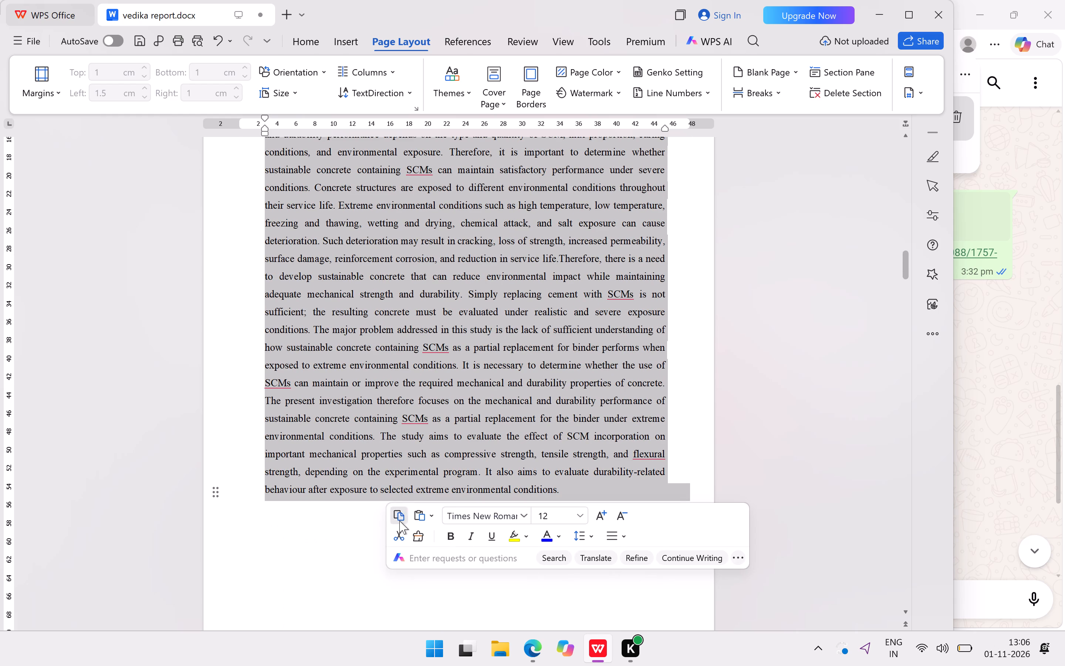
{"action": "scroll", "coordinate": [601, 565], "scroll_direction": "up", "scroll_amount": 13}
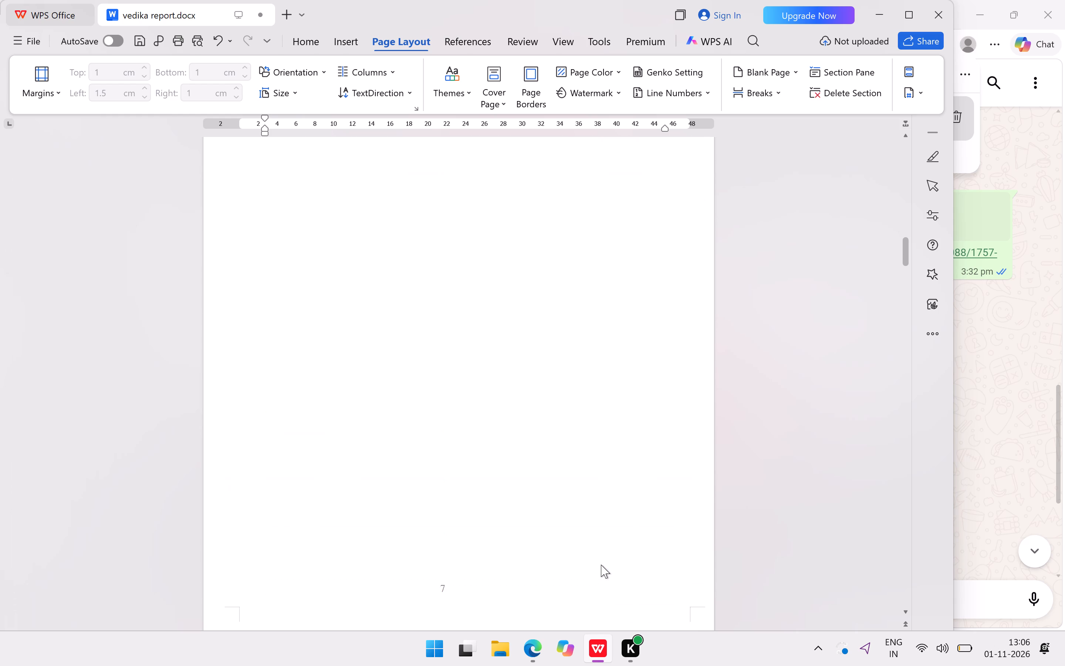
{"action": "scroll", "coordinate": [601, 565], "scroll_direction": "up", "scroll_amount": 5}
{"action": "left_click", "coordinate": [416, 292]}
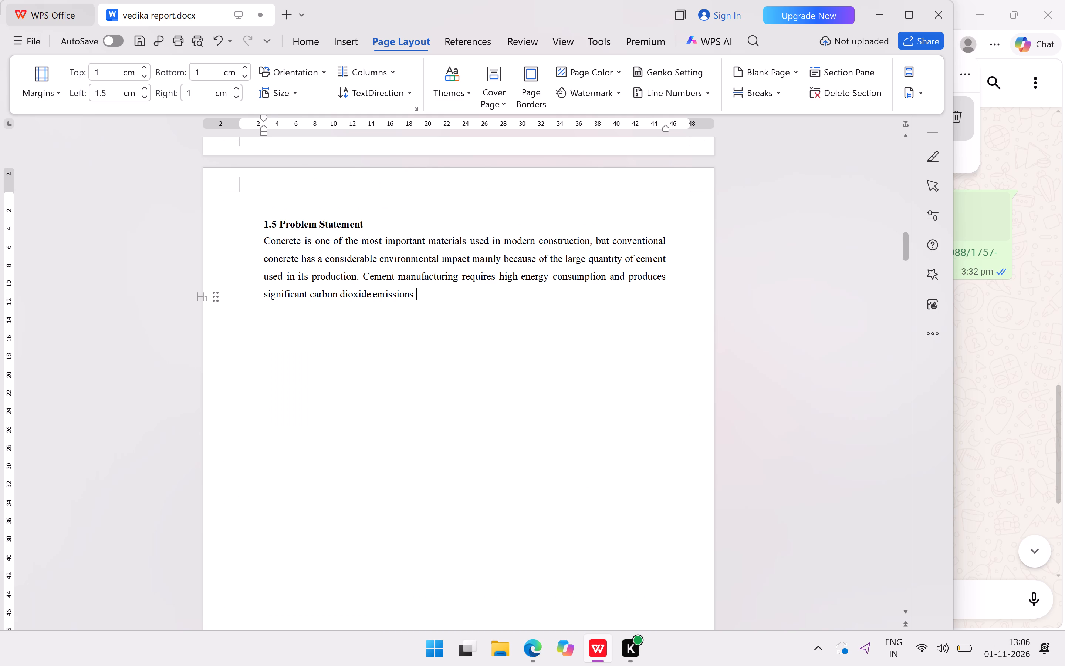
{"action": "key", "text": "ctrl+v"}
{"action": "scroll", "coordinate": [496, 336], "scroll_direction": "up", "scroll_amount": 7}
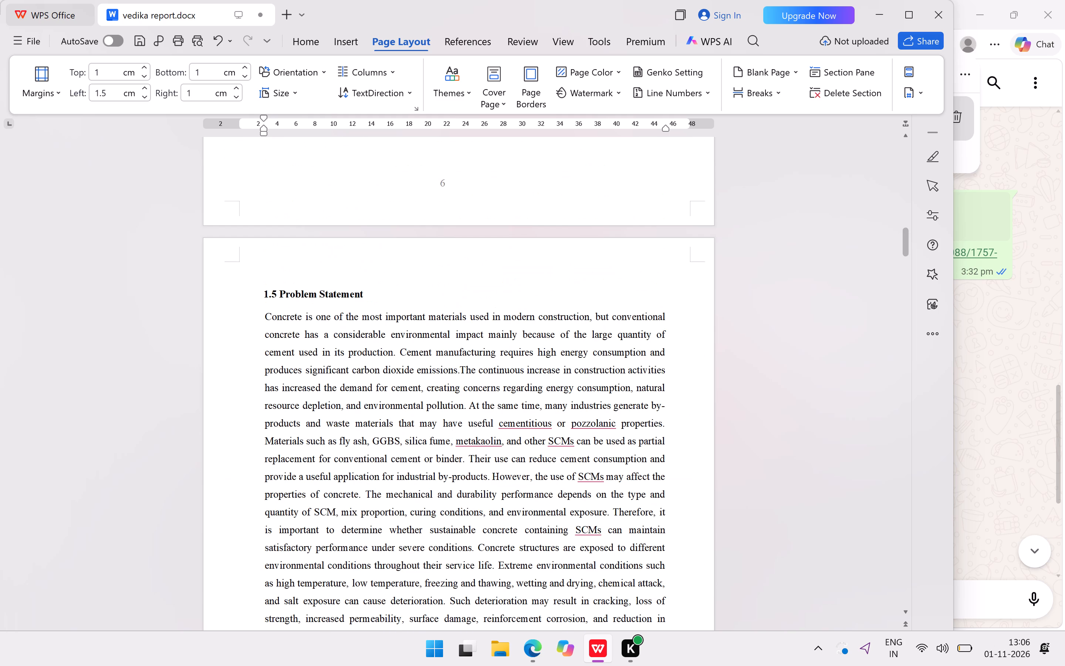
Delete the blank page that follows the section 1.5 text on page 7.
{"action": "scroll", "coordinate": [482, 339], "scroll_direction": "down", "scroll_amount": 3}
{"action": "scroll", "coordinate": [554, 381], "scroll_direction": "down", "scroll_amount": 7}
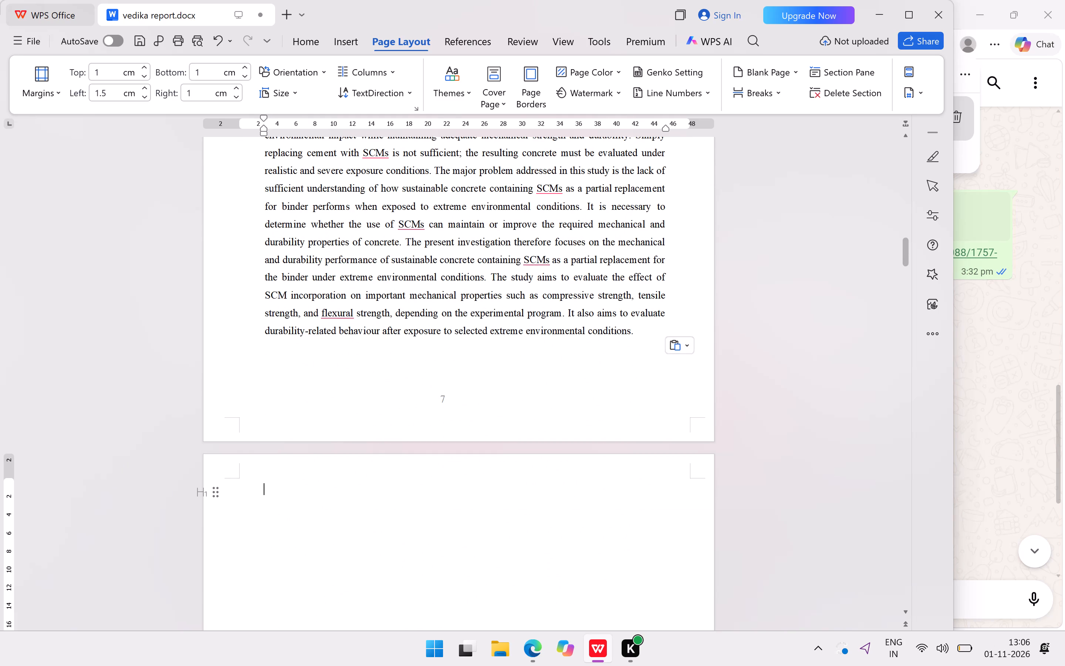
{"action": "scroll", "coordinate": [588, 415], "scroll_direction": "down", "scroll_amount": 12}
{"action": "left_click", "coordinate": [583, 415]}
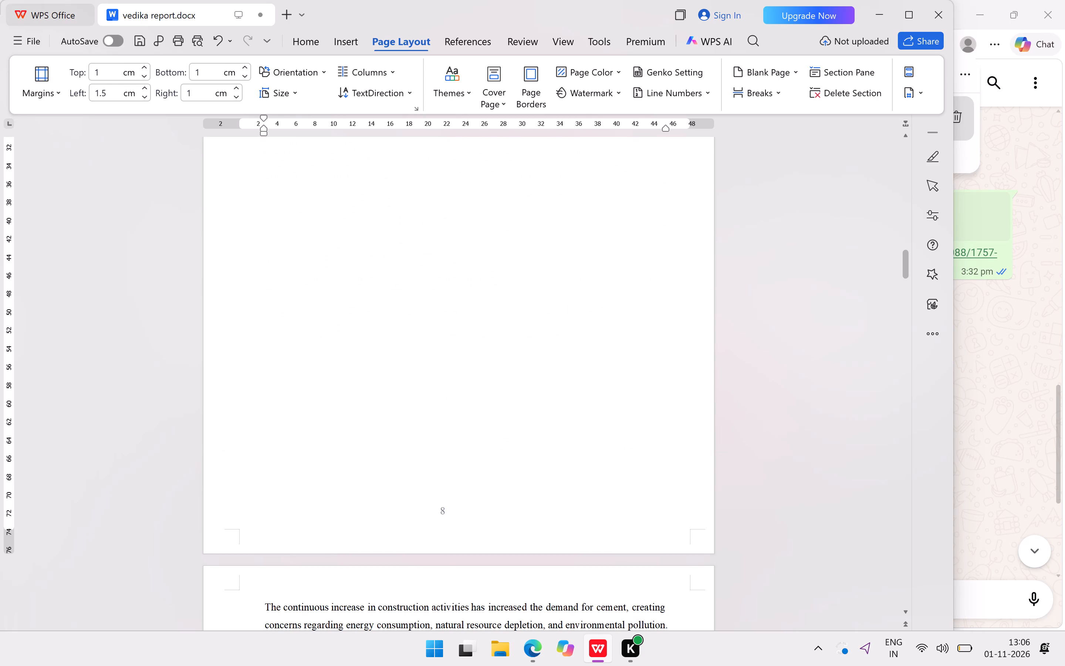
{"action": "key", "text": "Delete"}
Centre the "Chapter 2" and "Literature Review" heading lines at the start of the chapter.
{"action": "scroll", "coordinate": [599, 443], "scroll_direction": "down", "scroll_amount": 1}
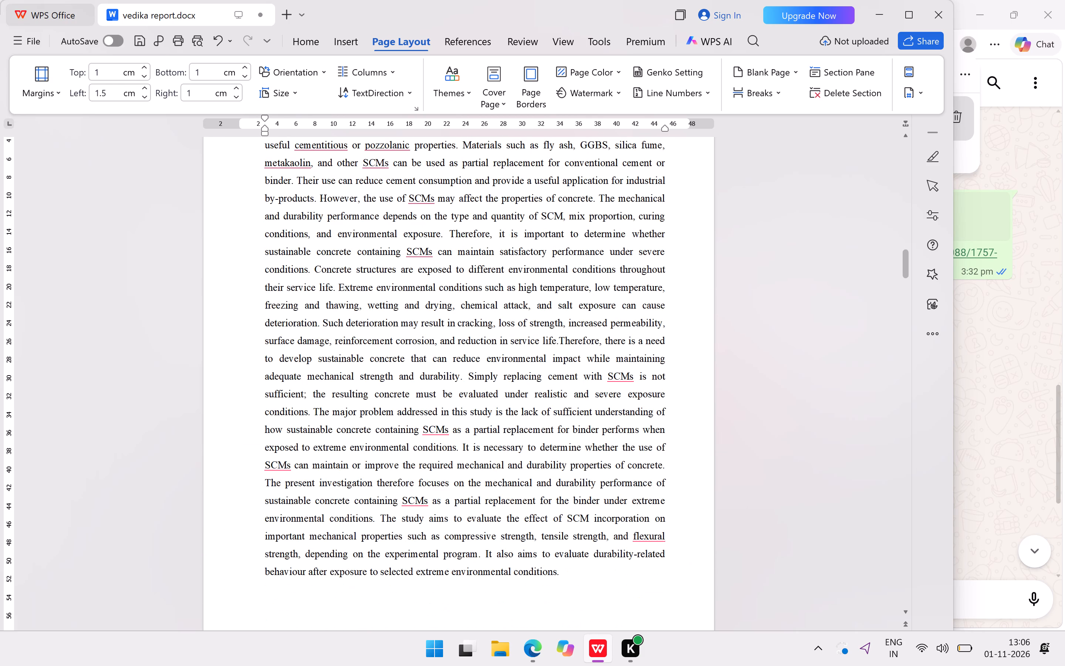
{"action": "scroll", "coordinate": [599, 443], "scroll_direction": "down", "scroll_amount": 9}
{"action": "scroll", "coordinate": [596, 450], "scroll_direction": "up", "scroll_amount": 3}
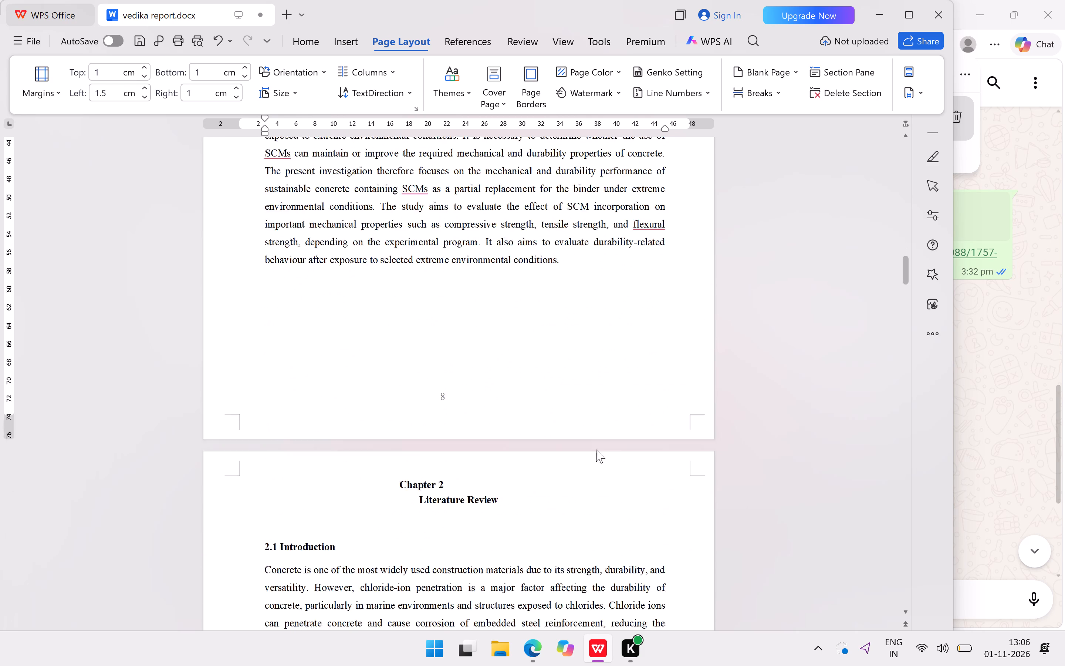
{"action": "scroll", "coordinate": [596, 450], "scroll_direction": "up", "scroll_amount": 16}
{"action": "scroll", "coordinate": [589, 458], "scroll_direction": "down", "scroll_amount": 11}
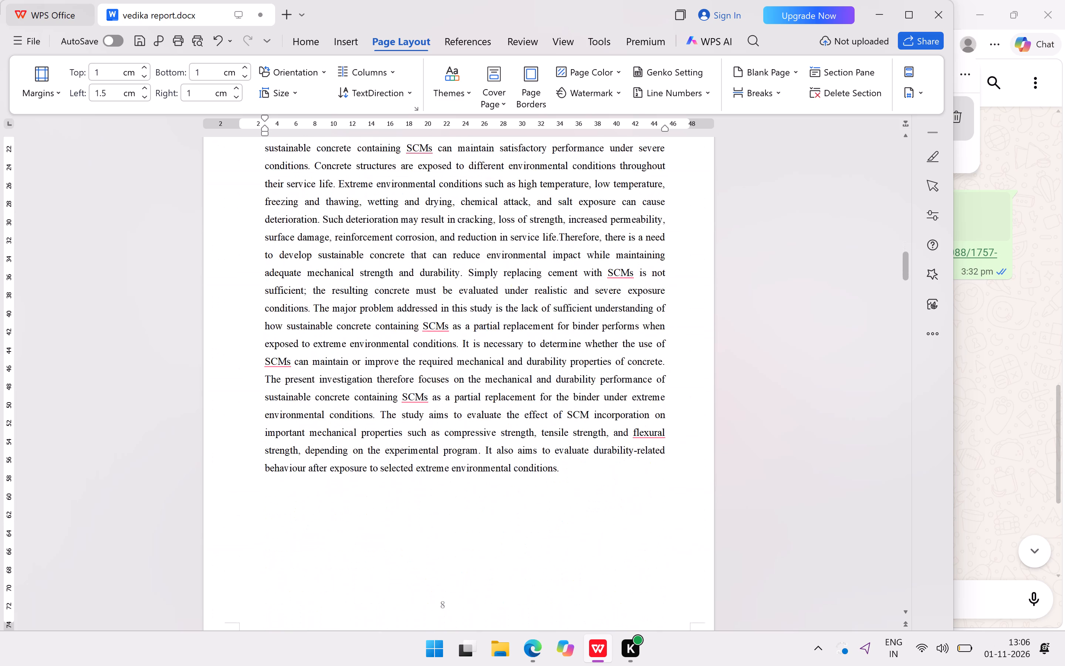
{"action": "scroll", "coordinate": [588, 452], "scroll_direction": "down", "scroll_amount": 12}
{"action": "scroll", "coordinate": [588, 449], "scroll_direction": "up", "scroll_amount": 4}
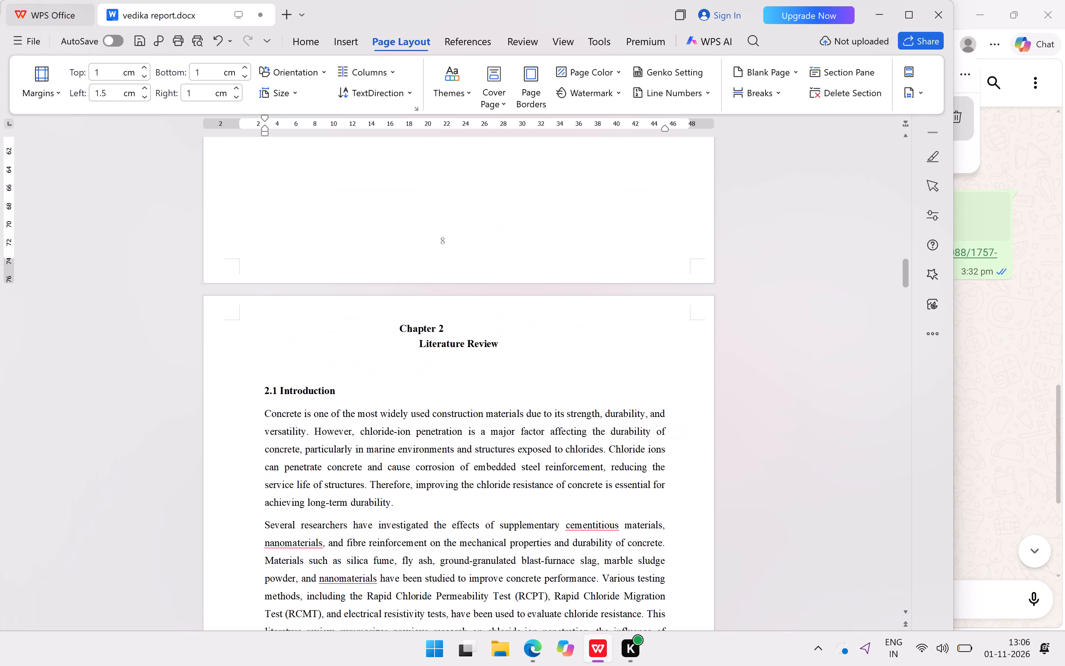
{"action": "left_click_drag", "start_coordinate": [414, 344], "coordinate": [522, 347]}
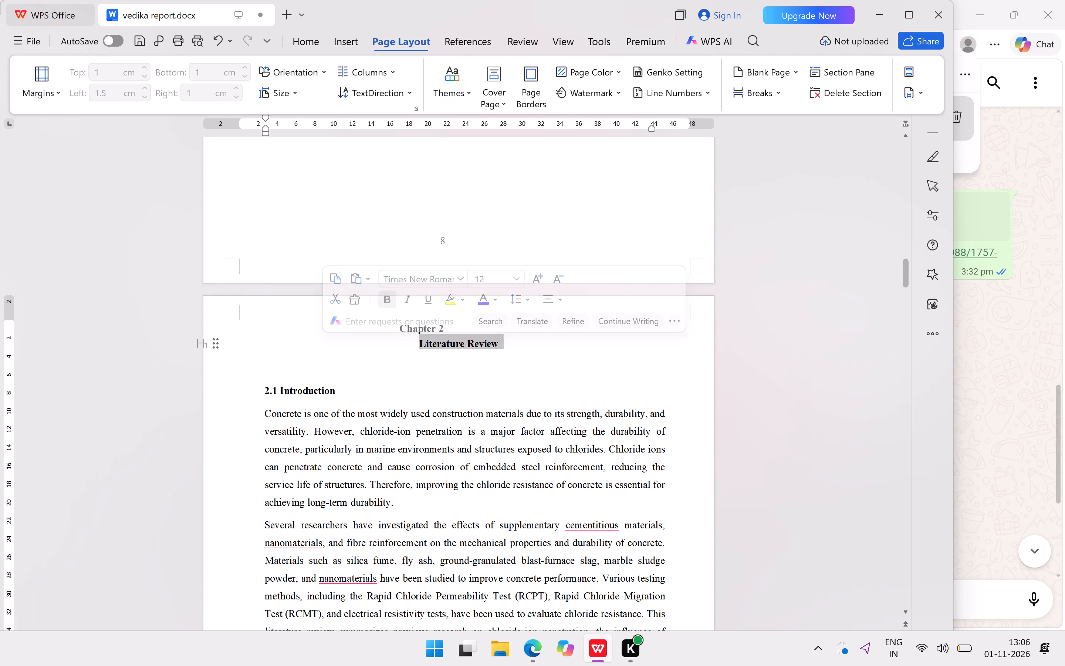
{"action": "left_click", "coordinate": [310, 38]}
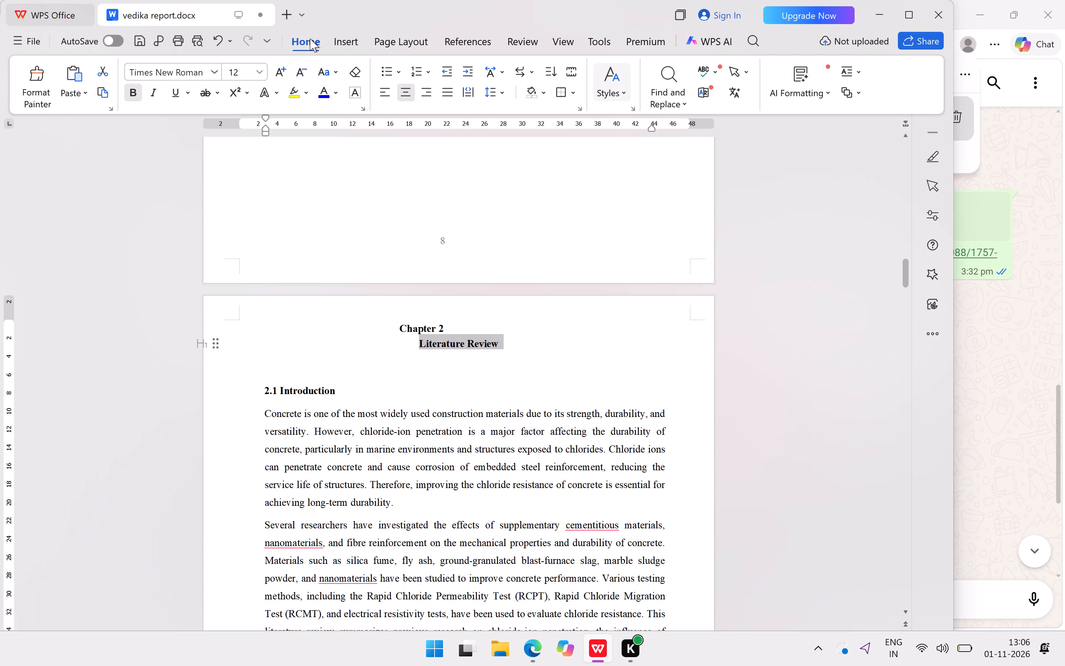
{"action": "left_click", "coordinate": [411, 93]}
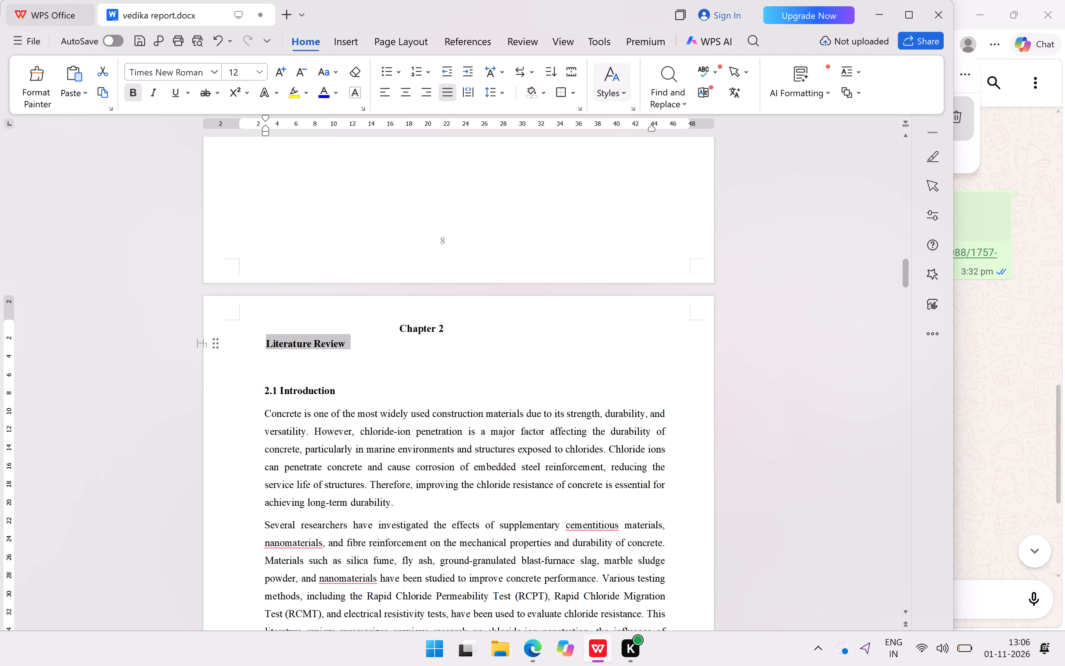
{"action": "left_click", "coordinate": [404, 94]}
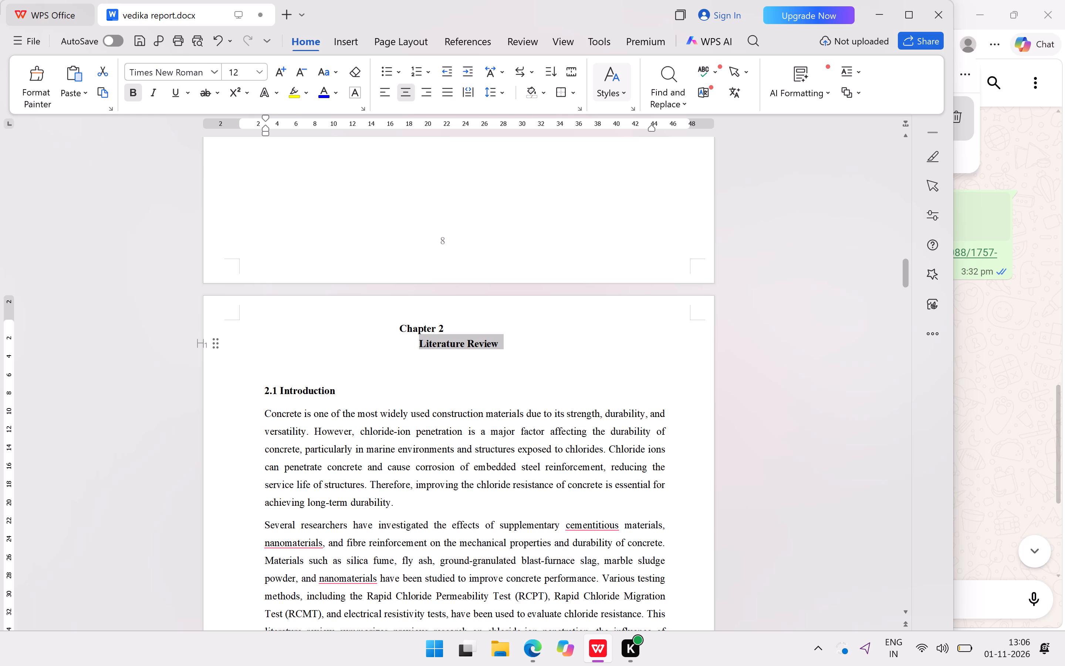
{"action": "left_click_drag", "start_coordinate": [393, 329], "coordinate": [464, 329]}
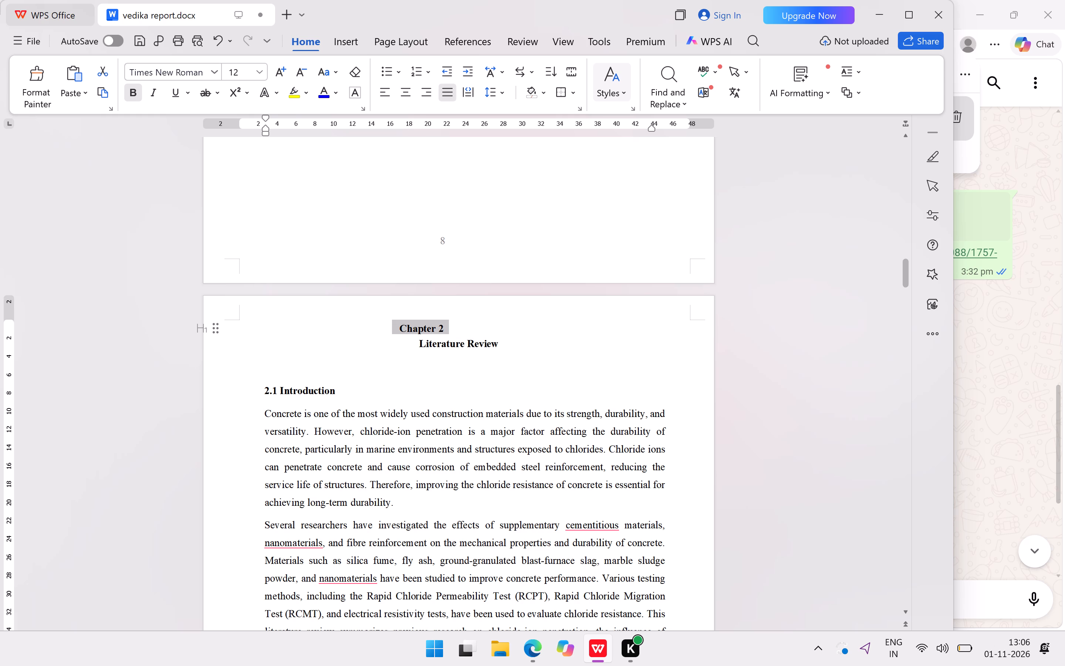
{"action": "left_click_drag", "start_coordinate": [464, 329], "coordinate": [466, 329]}
{"action": "left_click", "coordinate": [409, 91]}
{"action": "left_click", "coordinate": [536, 340]}
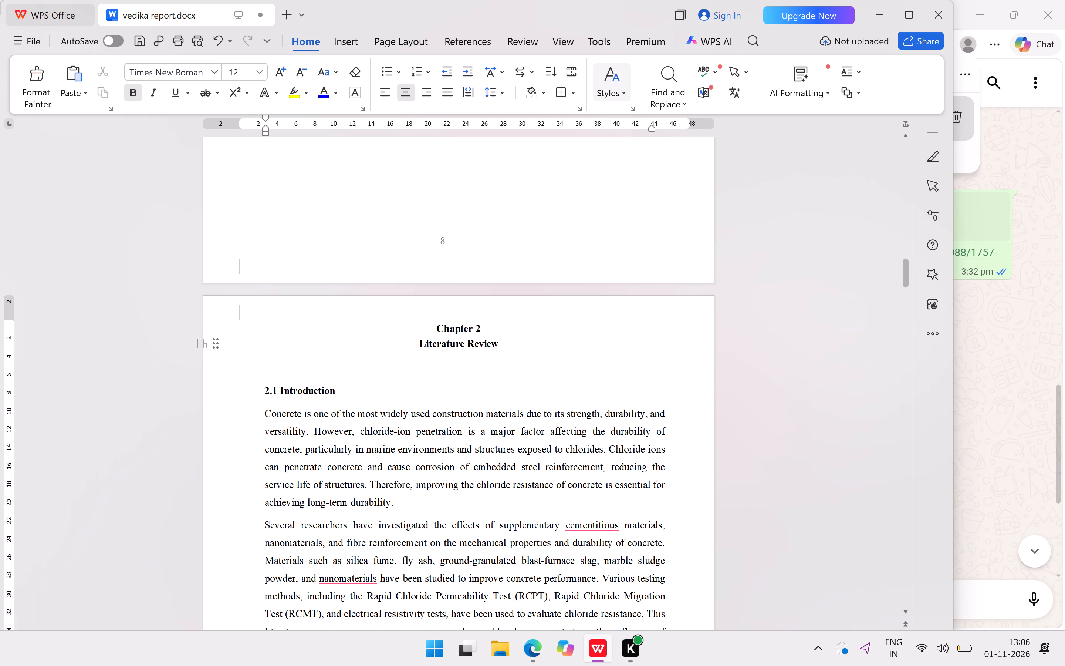
Remove the empty lines between the "Literature Review" heading and "2.1 Introduction".
{"action": "left_click", "coordinate": [263, 394]}
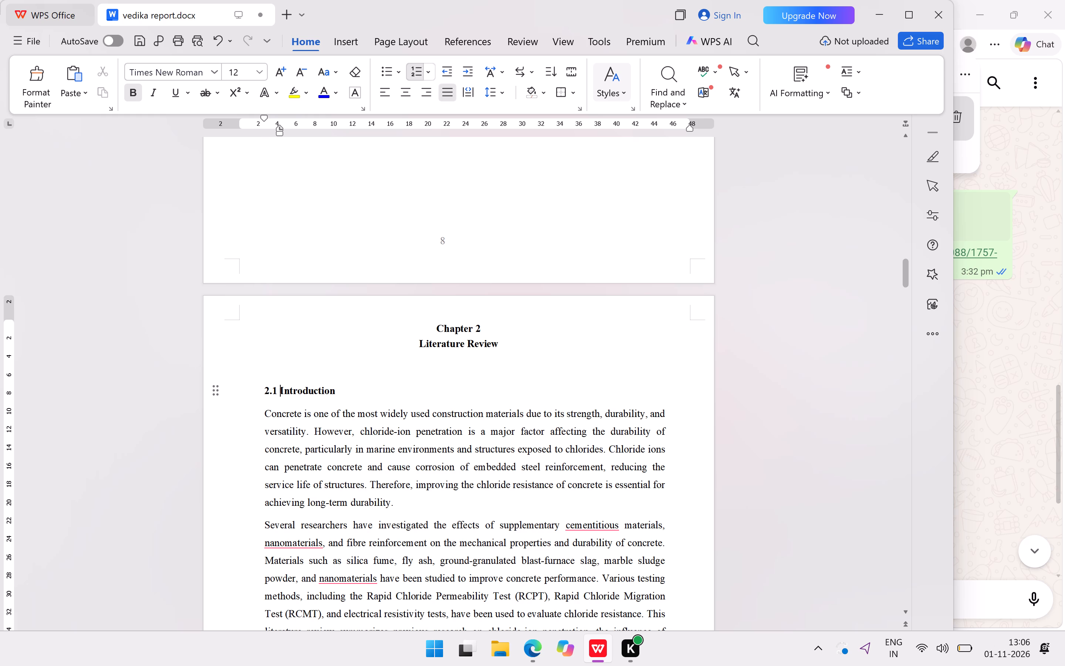
{"action": "key", "text": "Left"}
{"action": "key", "text": "Left"}
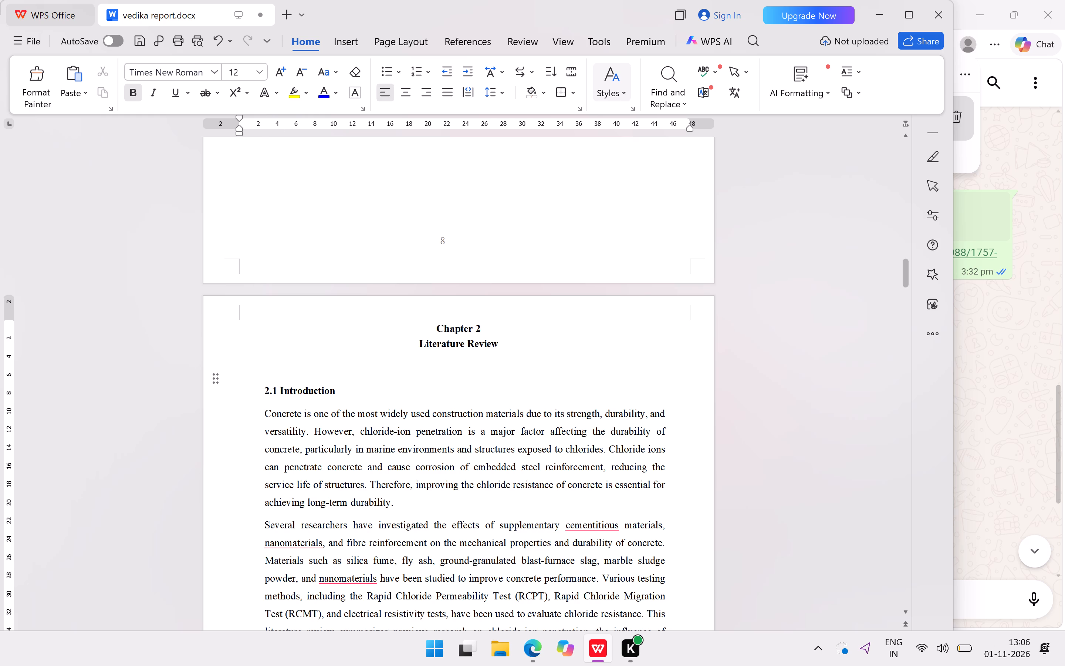
{"action": "key", "text": "BackSpace"}
{"action": "key", "text": "BackSpace"}
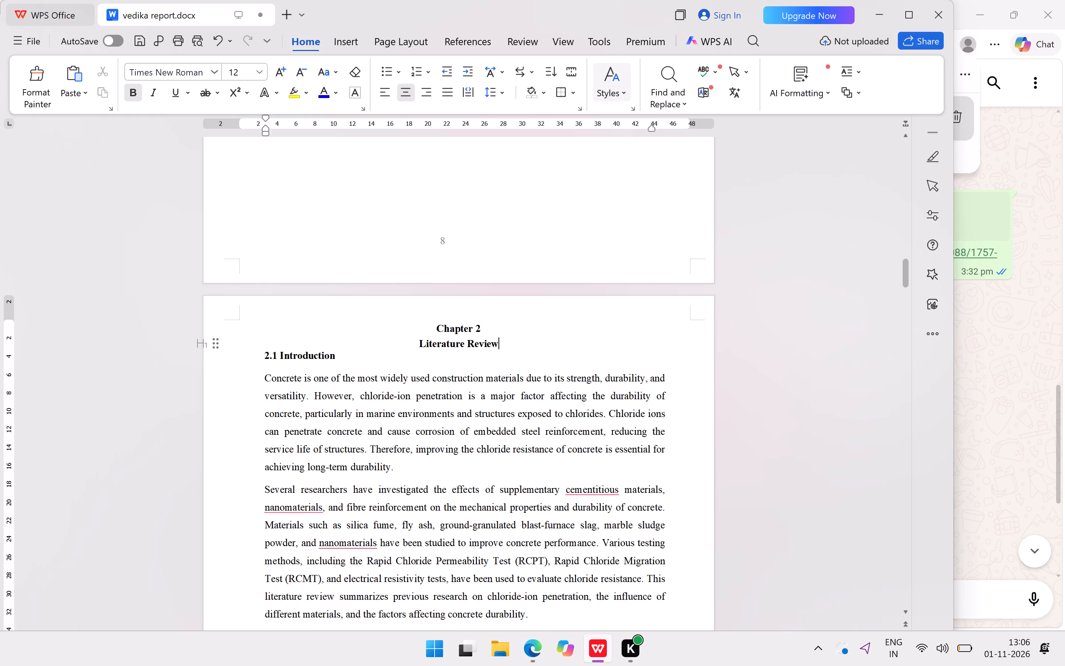
{"action": "key", "text": "Right"}
{"action": "scroll", "coordinate": [846, 438], "scroll_direction": "down", "scroll_amount": 1}
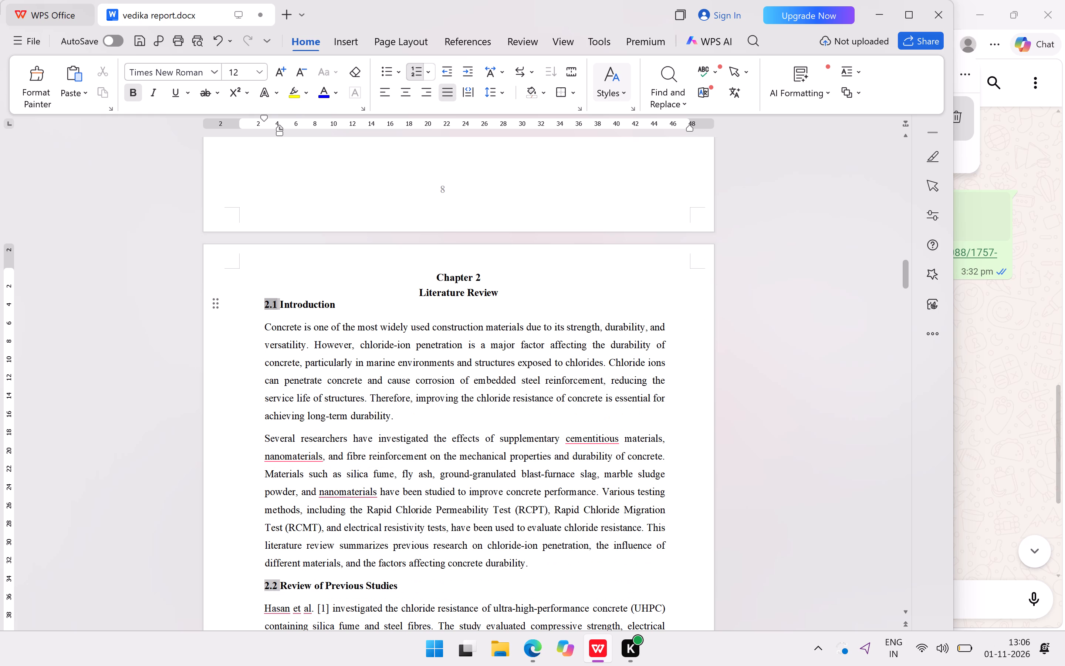
{"action": "left_click", "coordinate": [157, 470]}
{"action": "left_click", "coordinate": [214, 448]}
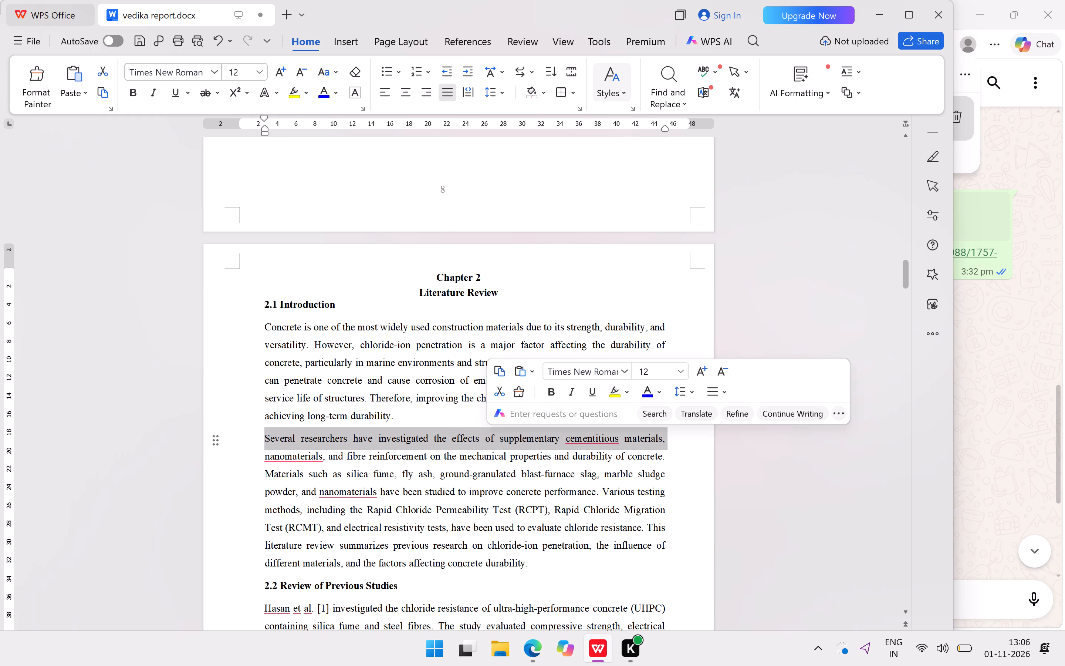
{"action": "left_click", "coordinate": [243, 473]}
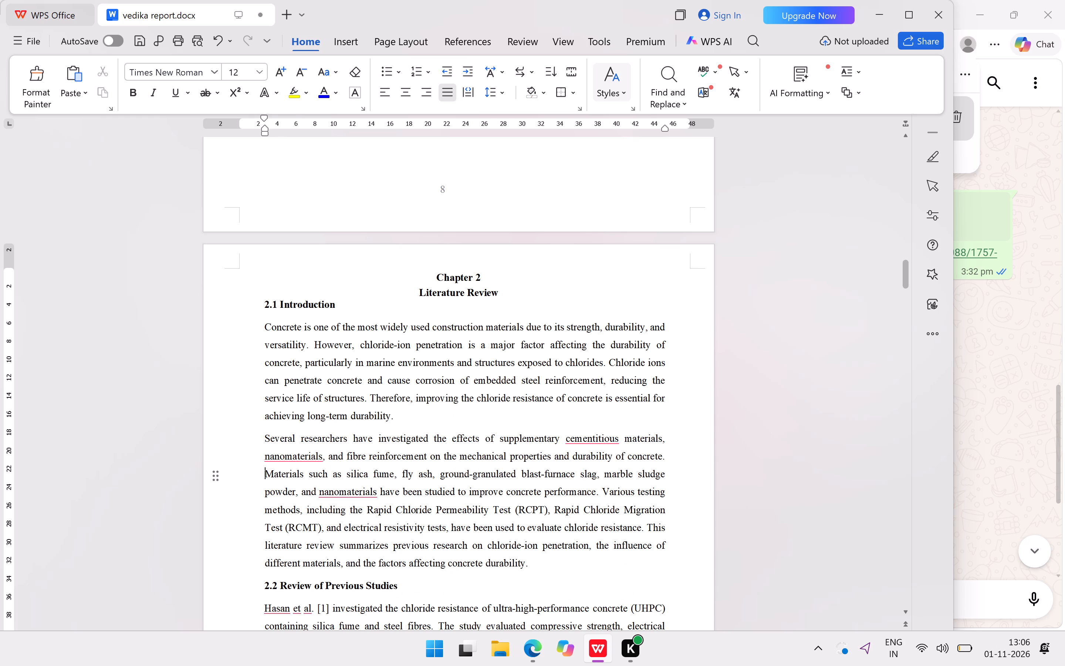
Move the page 10 text from "ratio and binder type" through "ratio reduced durability." to page 9 after "that the water-to-binder".
{"action": "scroll", "coordinate": [500, 572], "scroll_direction": "down", "scroll_amount": 9}
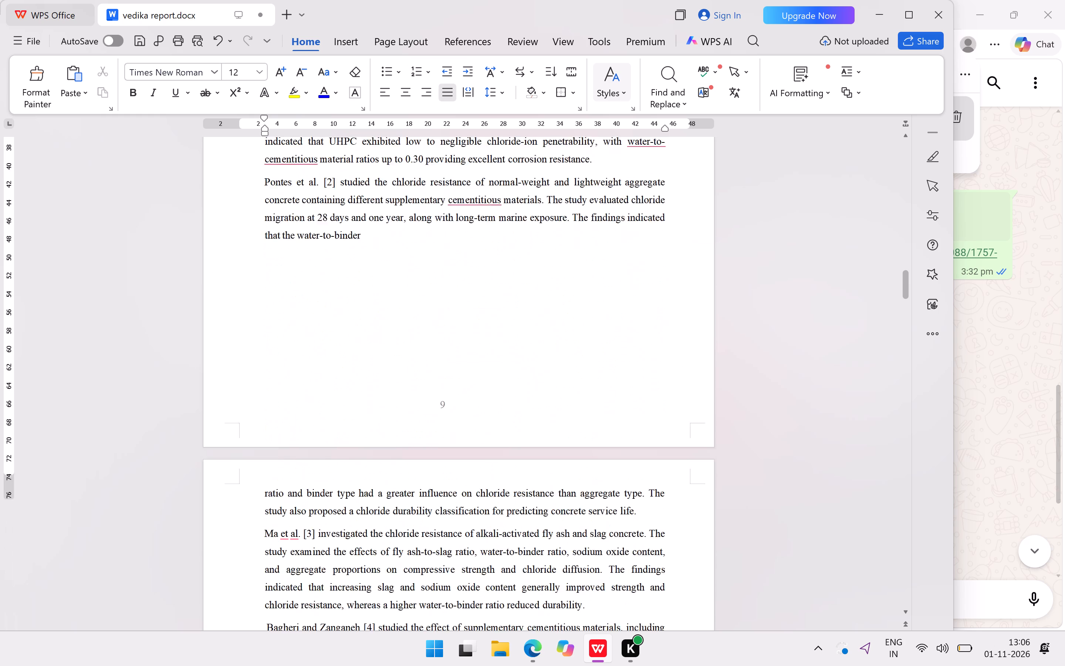
{"action": "scroll", "coordinate": [499, 572], "scroll_direction": "down", "scroll_amount": 3}
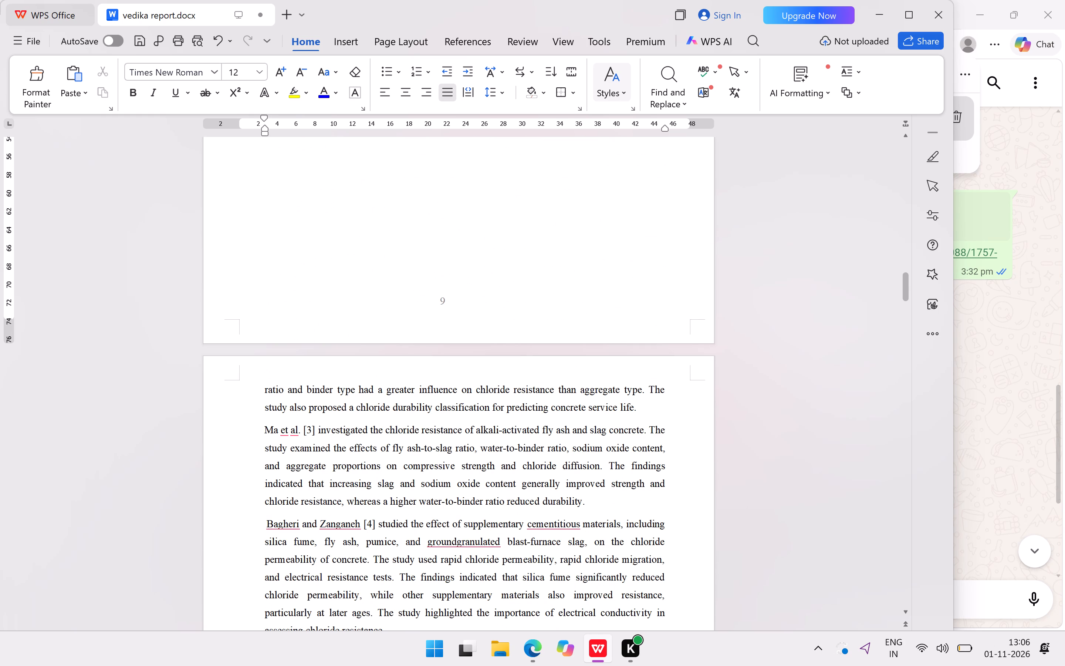
{"action": "left_click_drag", "start_coordinate": [259, 390], "coordinate": [604, 506]}
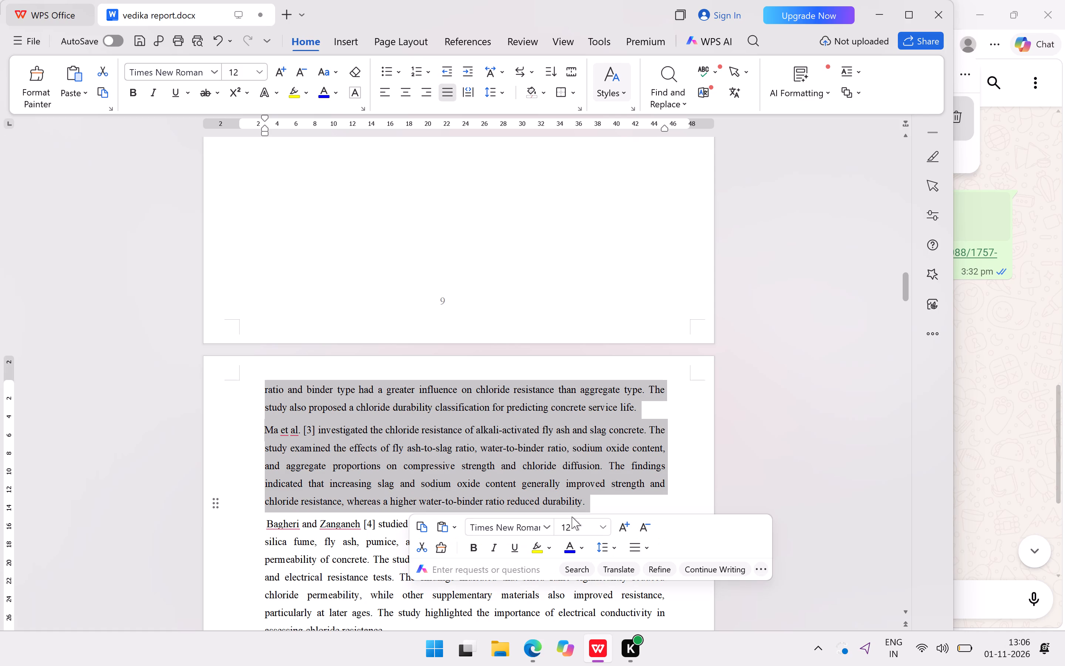
{"action": "left_click", "coordinate": [417, 529]}
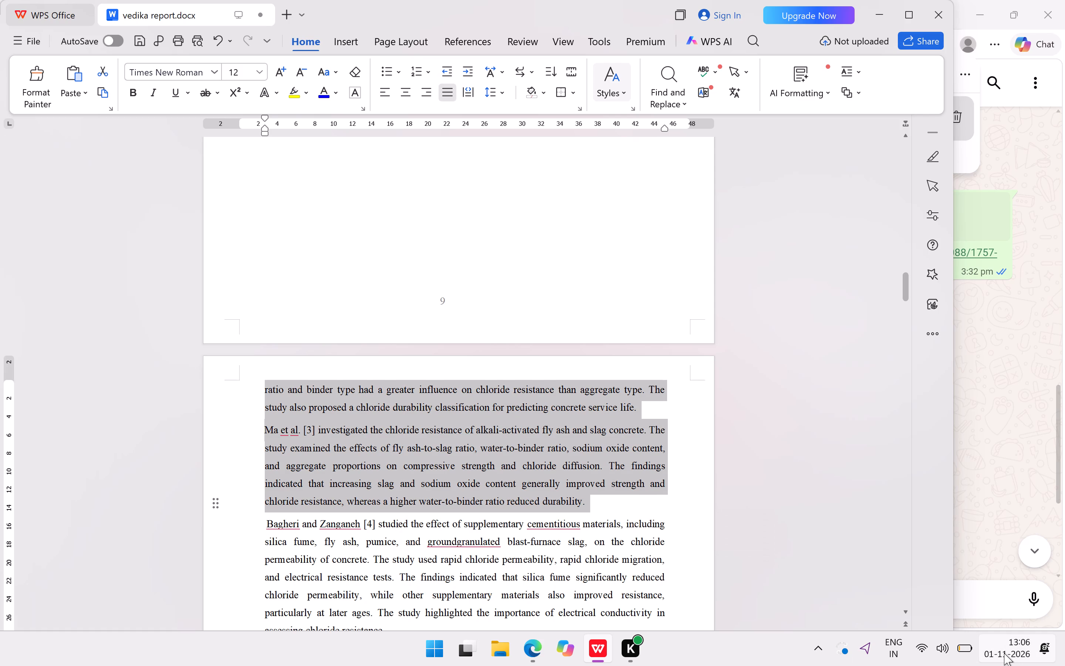
{"action": "key", "text": "Delete"}
{"action": "scroll", "coordinate": [1004, 655], "scroll_direction": "up", "scroll_amount": 4}
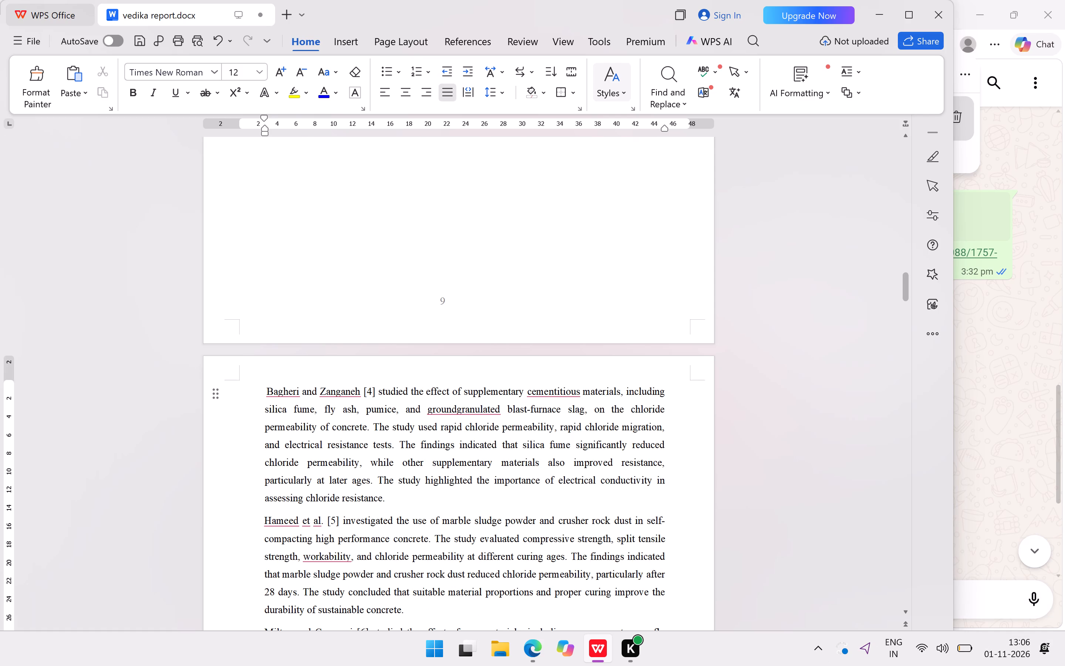
{"action": "scroll", "coordinate": [510, 417], "scroll_direction": "up", "scroll_amount": 6}
{"action": "left_click", "coordinate": [365, 451]}
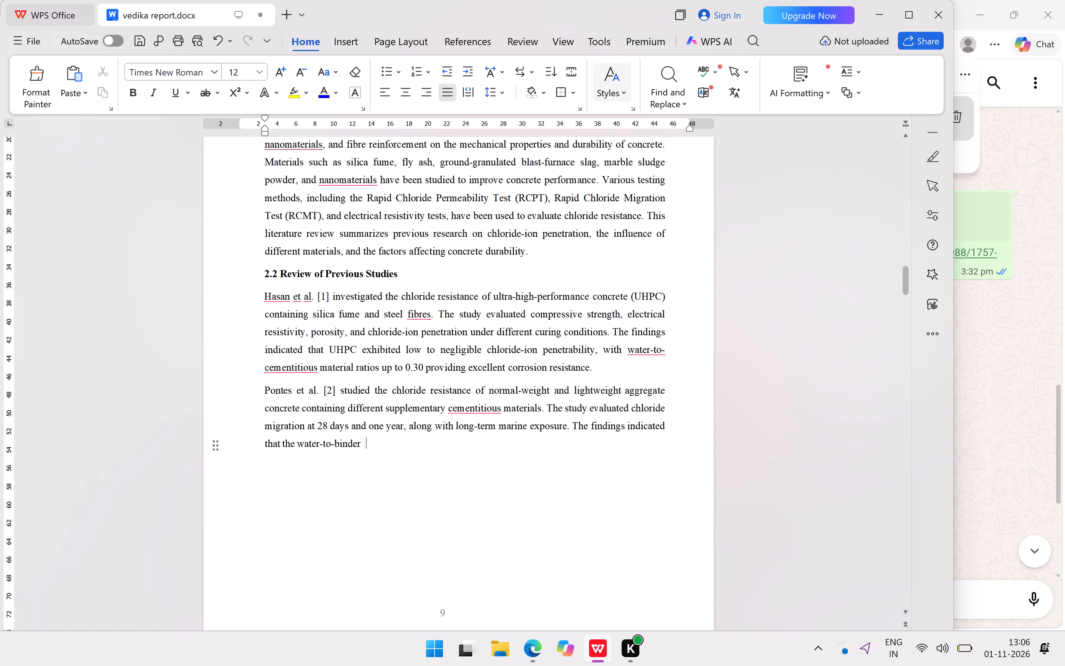
{"action": "key", "text": "ctrl+v"}
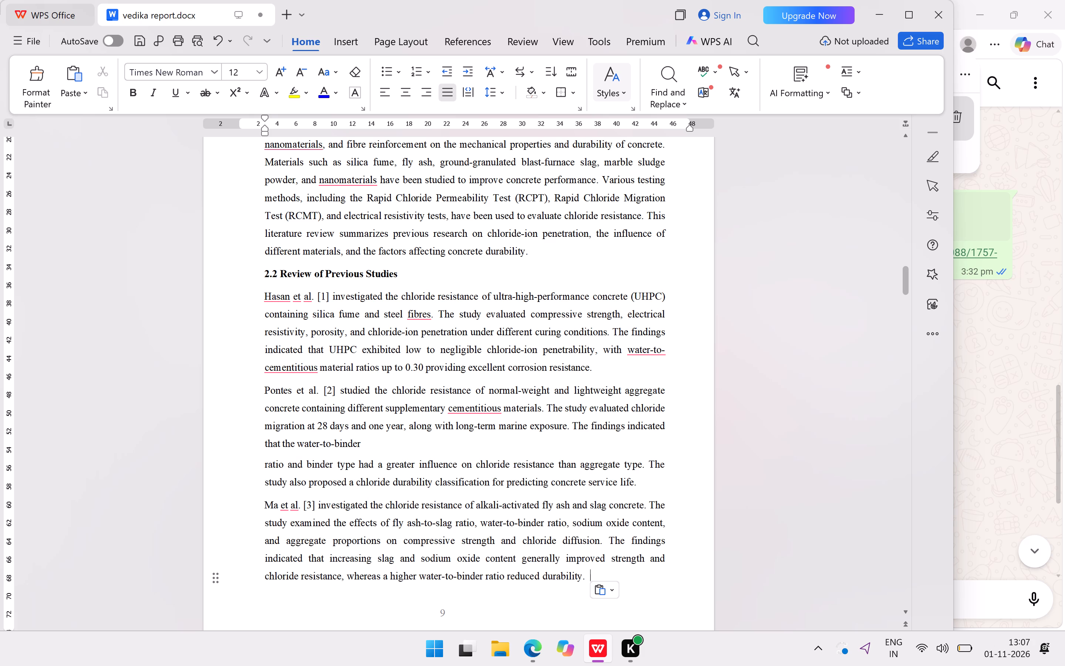
Join "ratio and binder type" onto the preceding "water-to-binder" line with a single space to make one continuous paragraph.
{"action": "left_click", "coordinate": [260, 464]}
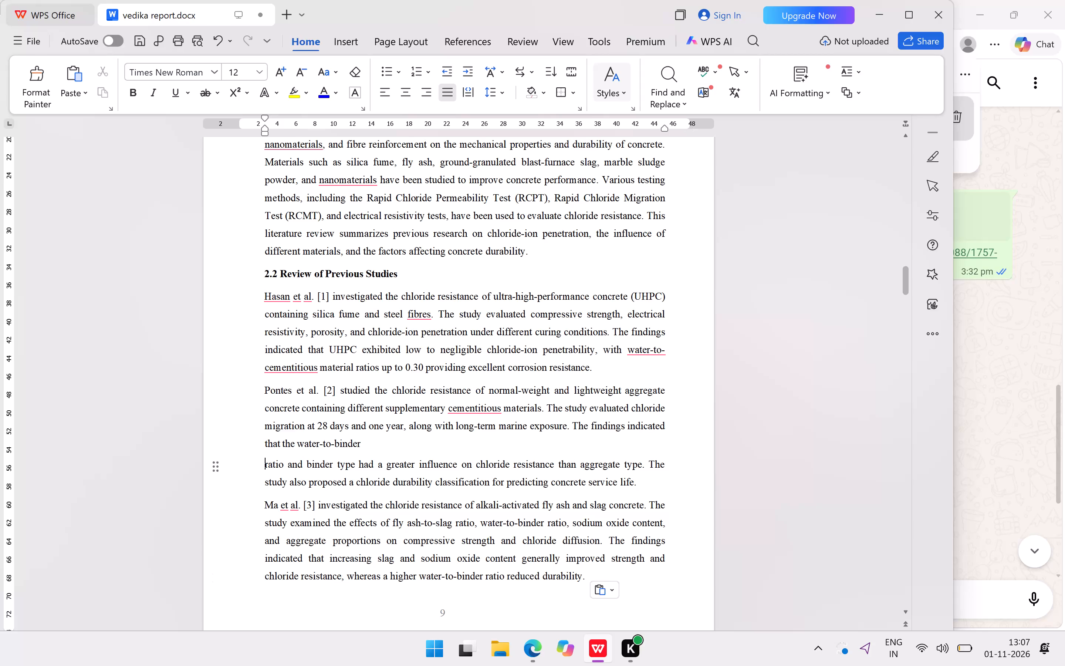
{"action": "key", "text": "BackSpace"}
{"action": "key", "text": "BackSpace"}
{"action": "key", "text": "space"}
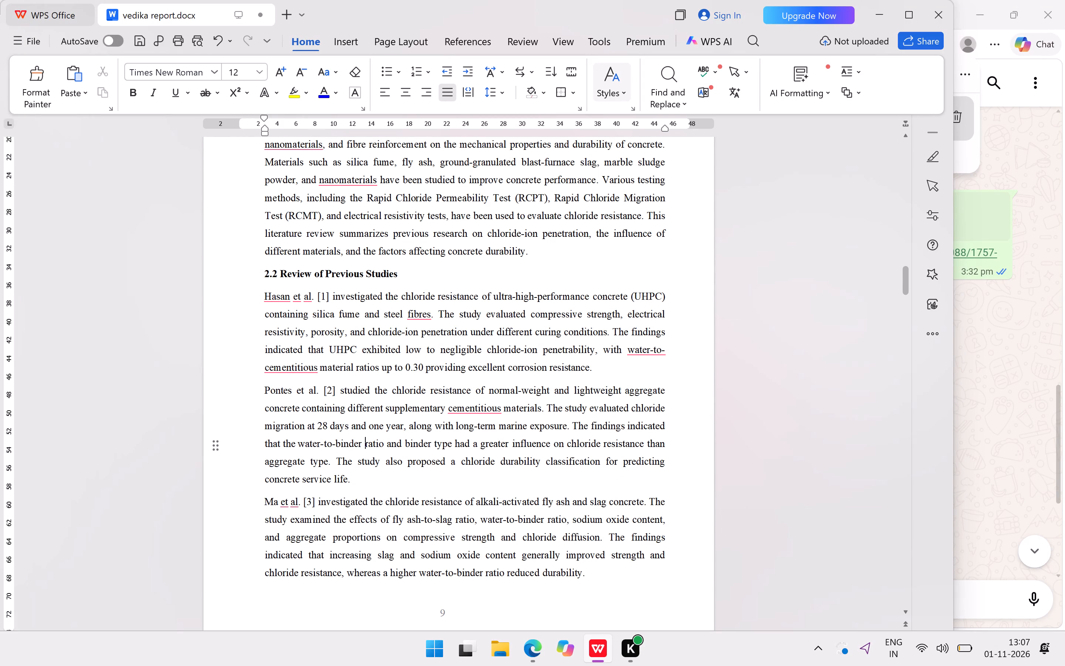
{"action": "scroll", "coordinate": [490, 482], "scroll_direction": "down", "scroll_amount": 1}
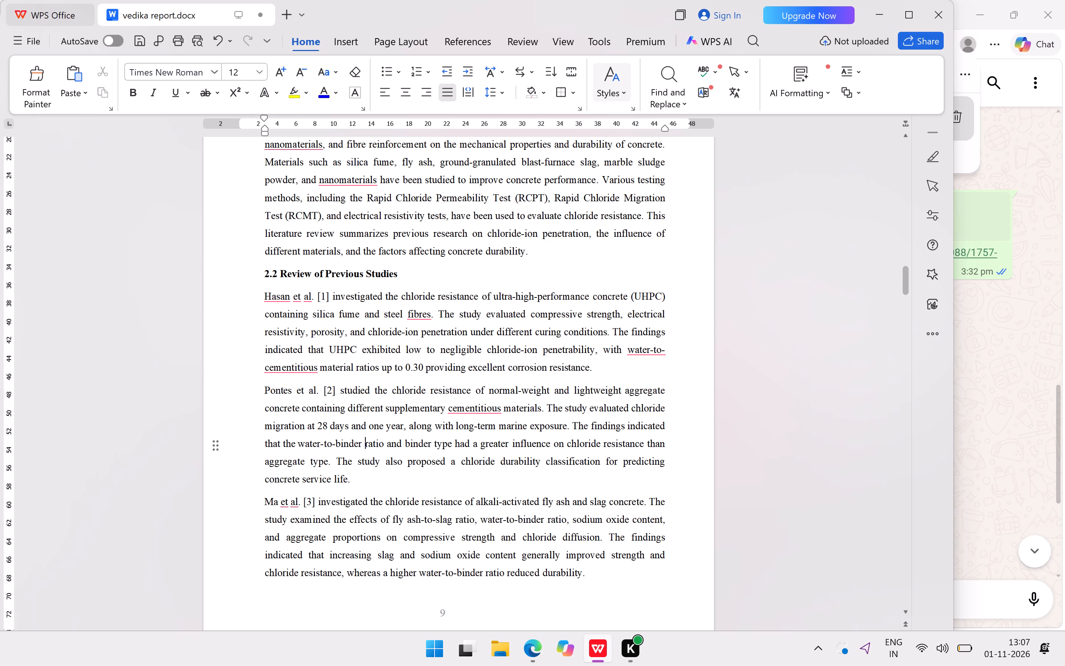
Copy the Singh et al. [7] paragraph from the top of page 11 to a new line below the Milton and Gnanaraj [6] paragraph on page 10.
{"action": "scroll", "coordinate": [490, 482], "scroll_direction": "down", "scroll_amount": 4}
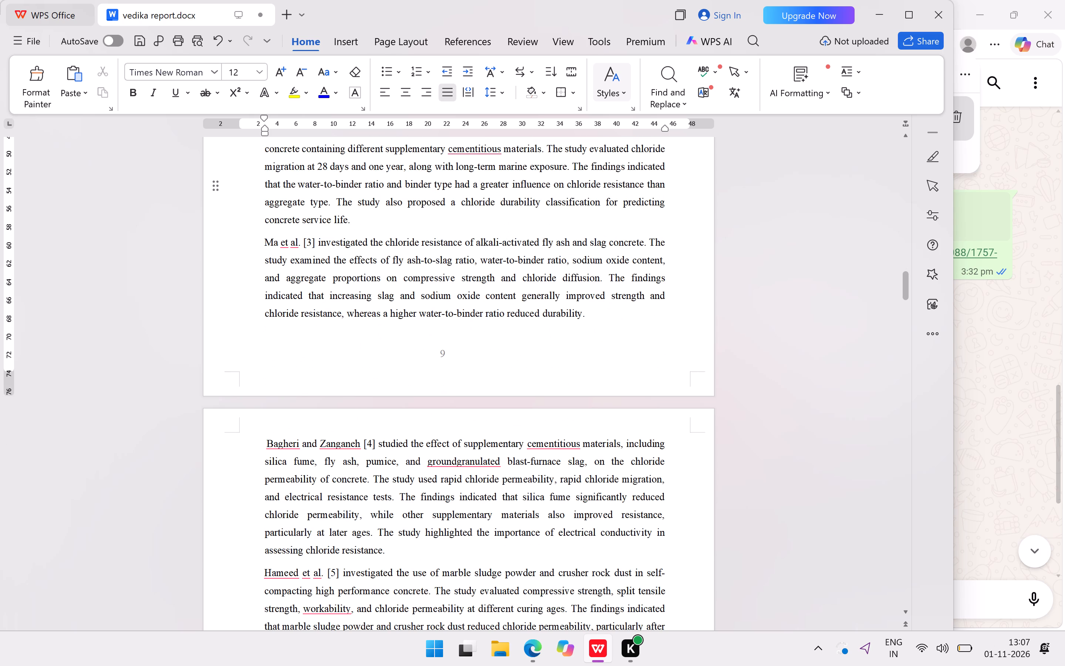
{"action": "scroll", "coordinate": [512, 461], "scroll_direction": "down", "scroll_amount": 3}
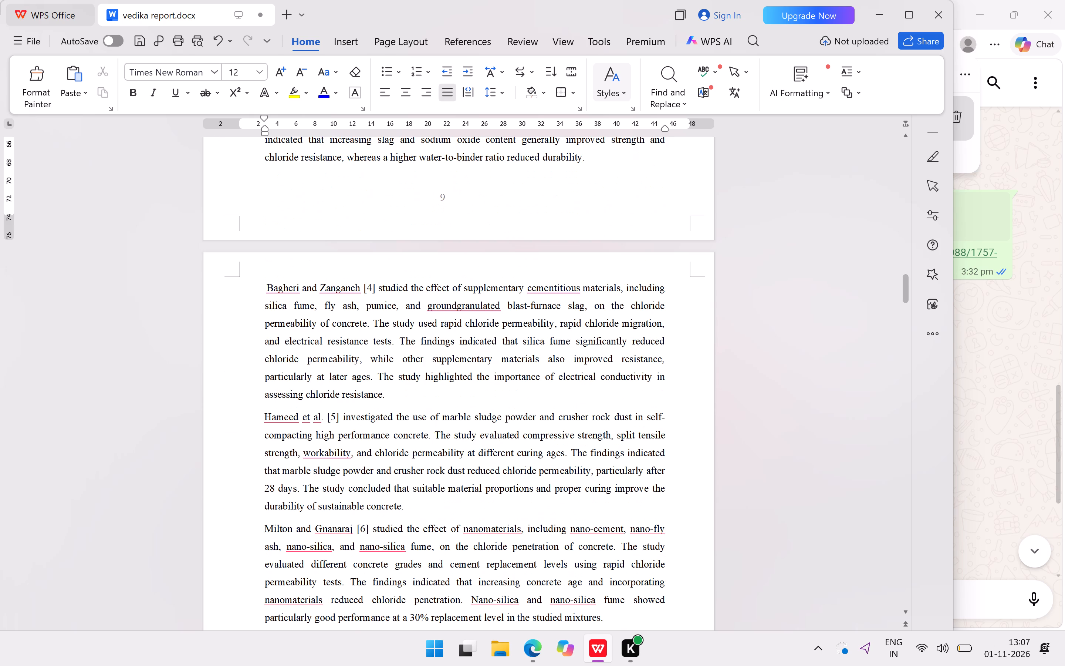
{"action": "scroll", "coordinate": [517, 464], "scroll_direction": "down", "scroll_amount": 13}
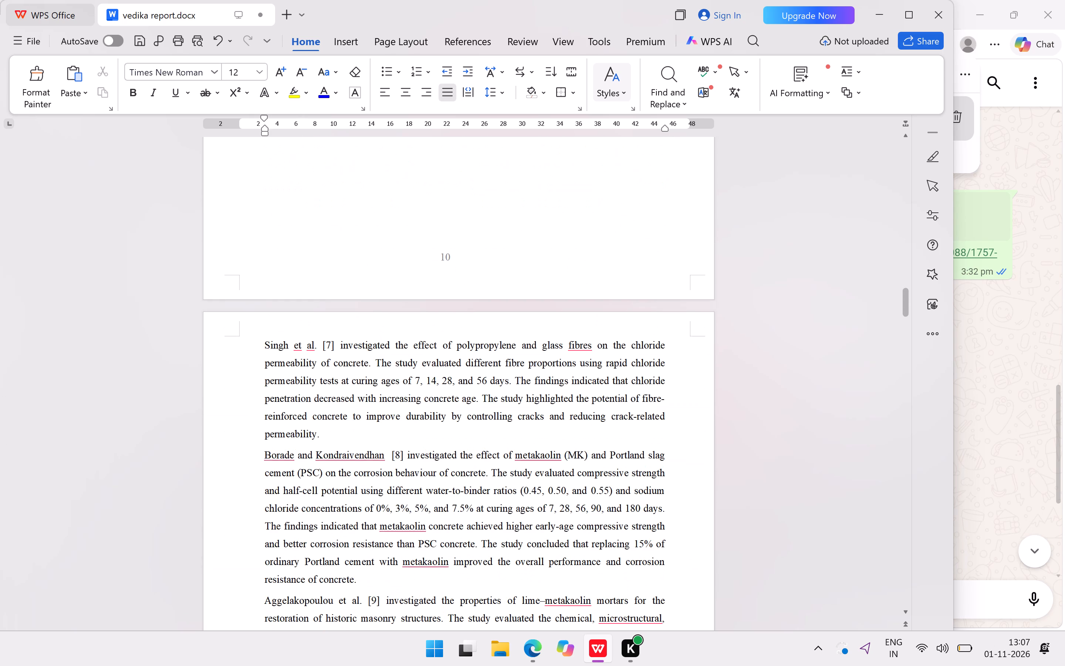
{"action": "left_click_drag", "start_coordinate": [261, 341], "coordinate": [299, 390]}
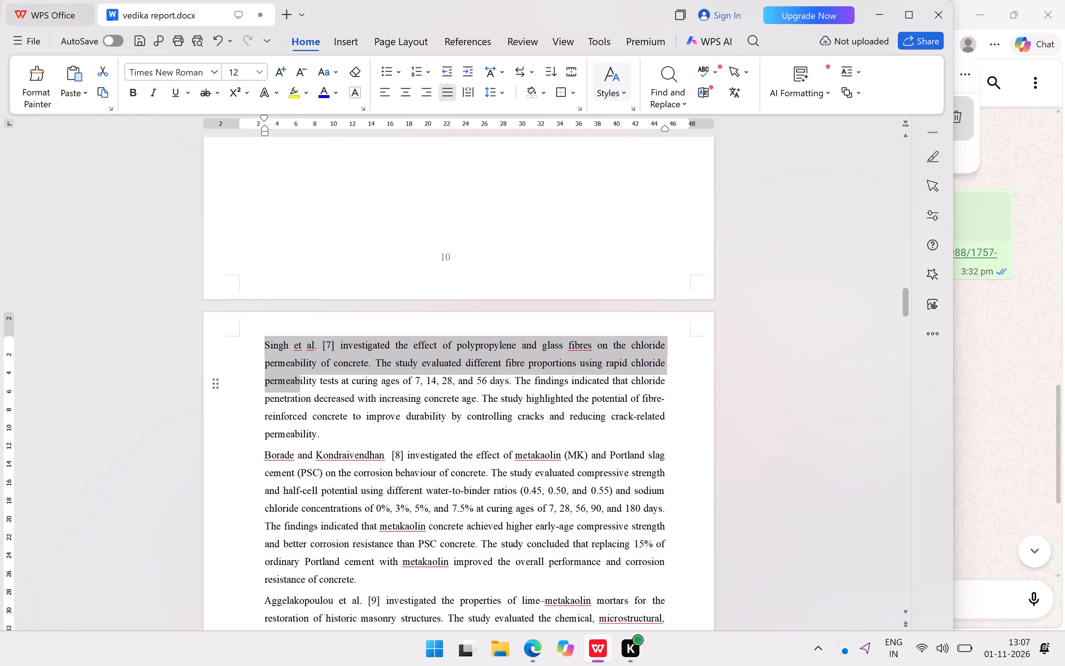
{"action": "left_click_drag", "start_coordinate": [299, 390], "coordinate": [319, 431]}
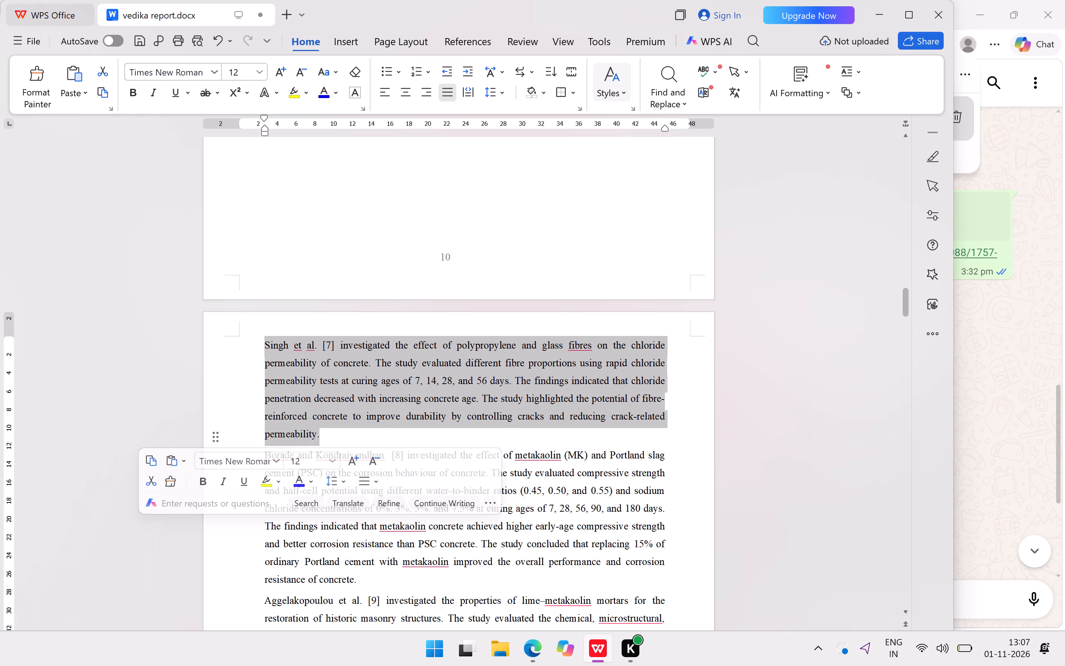
{"action": "left_click", "coordinate": [148, 460]}
{"action": "scroll", "coordinate": [420, 349], "scroll_direction": "up", "scroll_amount": 3}
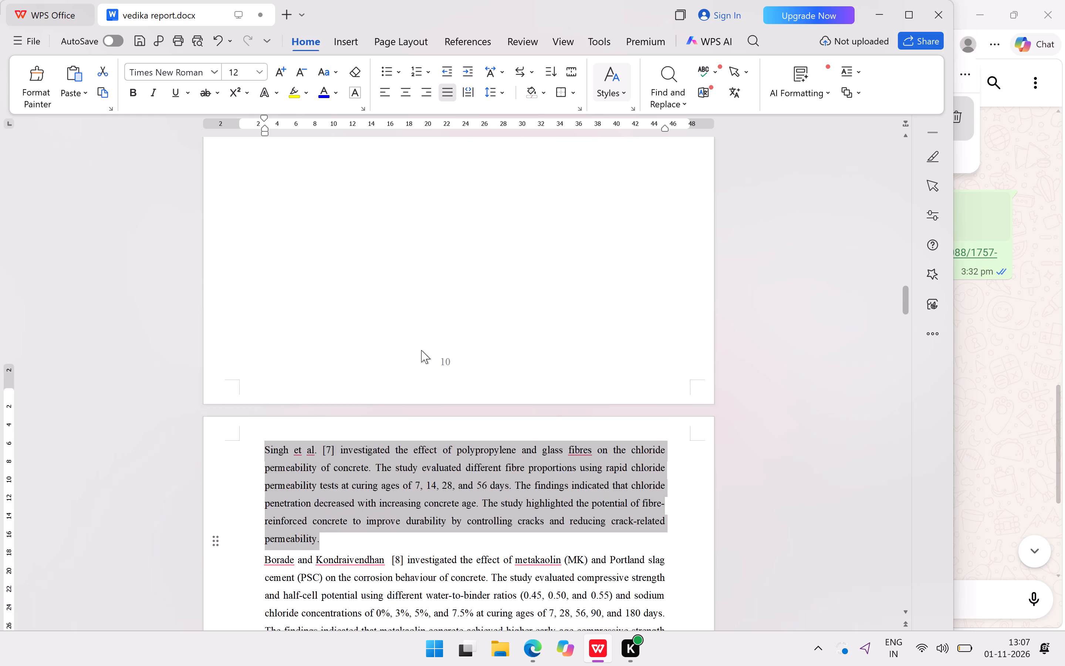
{"action": "scroll", "coordinate": [421, 350], "scroll_direction": "up", "scroll_amount": 5}
{"action": "left_click", "coordinate": [606, 356]}
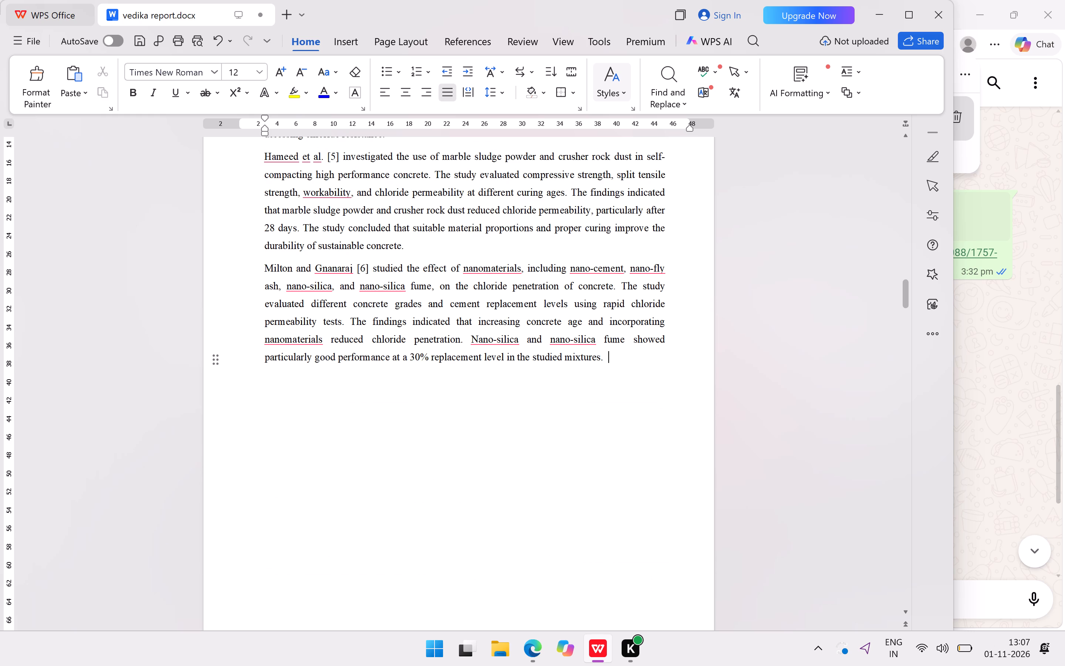
{"action": "key", "text": "Return"}
{"action": "key", "text": "ctrl+v"}
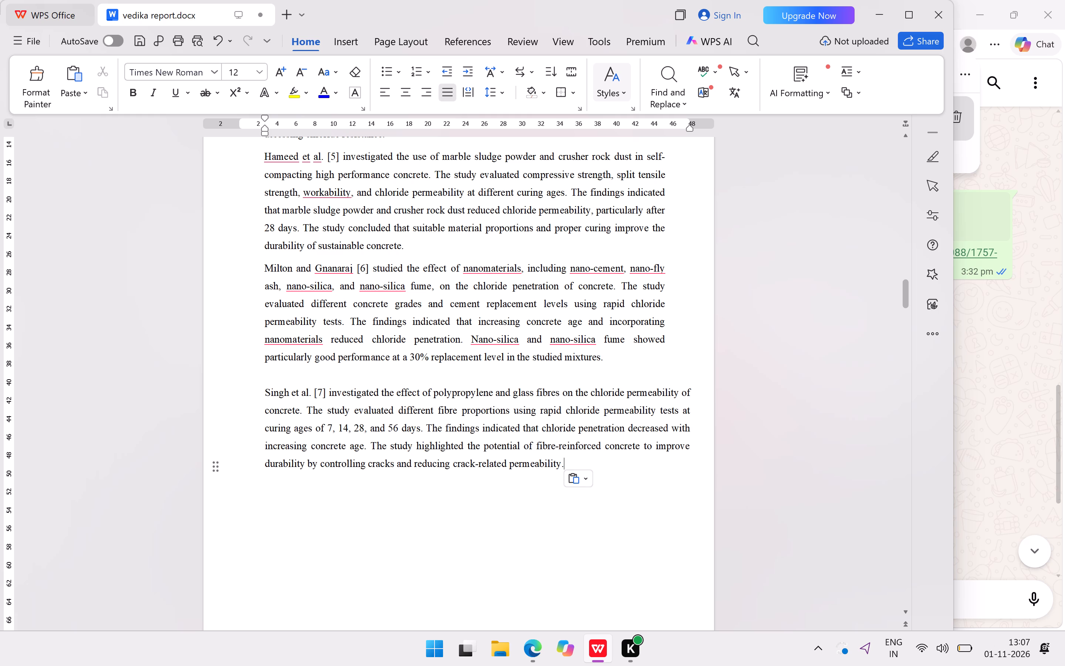
Remove the empty line above the pasted Singh et al. [7] paragraph and indent it to align with the left edge of the paragraph above.
{"action": "left_click", "coordinate": [261, 392]}
{"action": "key", "text": "BackSpace"}
{"action": "key", "text": "BackSpace"}
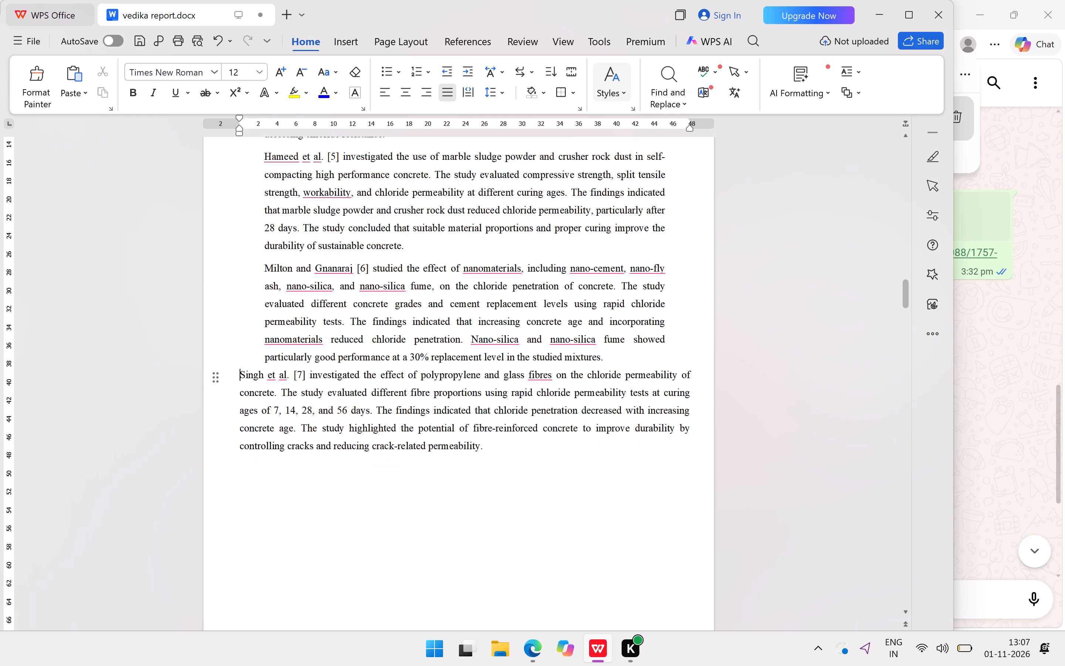
{"action": "key", "text": "space"}
{"action": "key", "text": "space"}
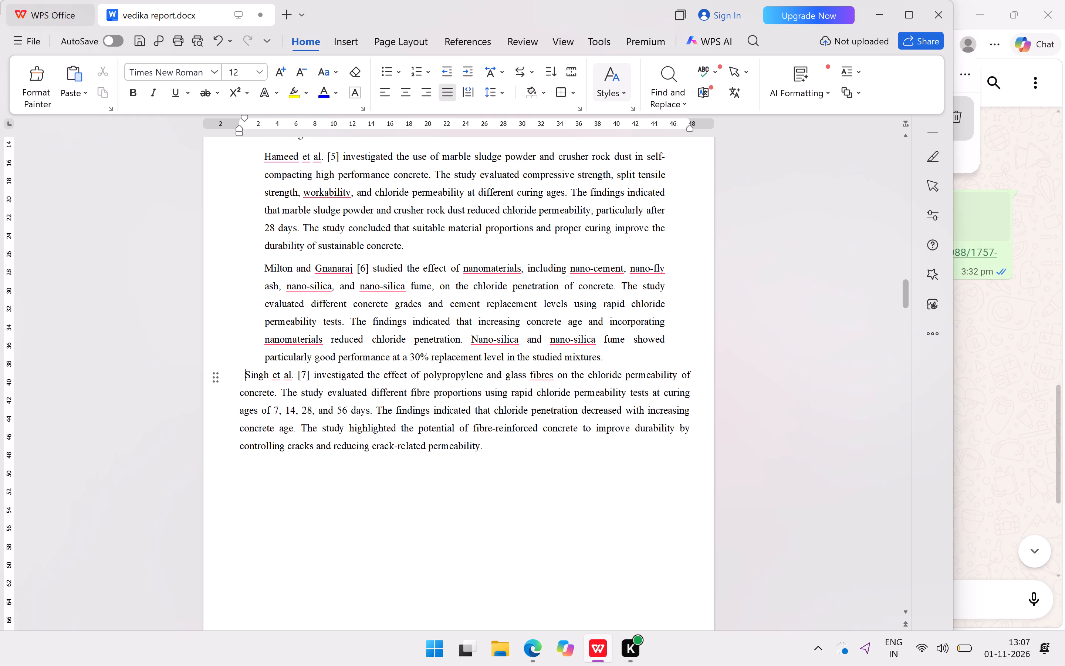
{"action": "key", "text": "space"}
{"action": "key", "text": "space"}
{"action": "key", "text": "space"}
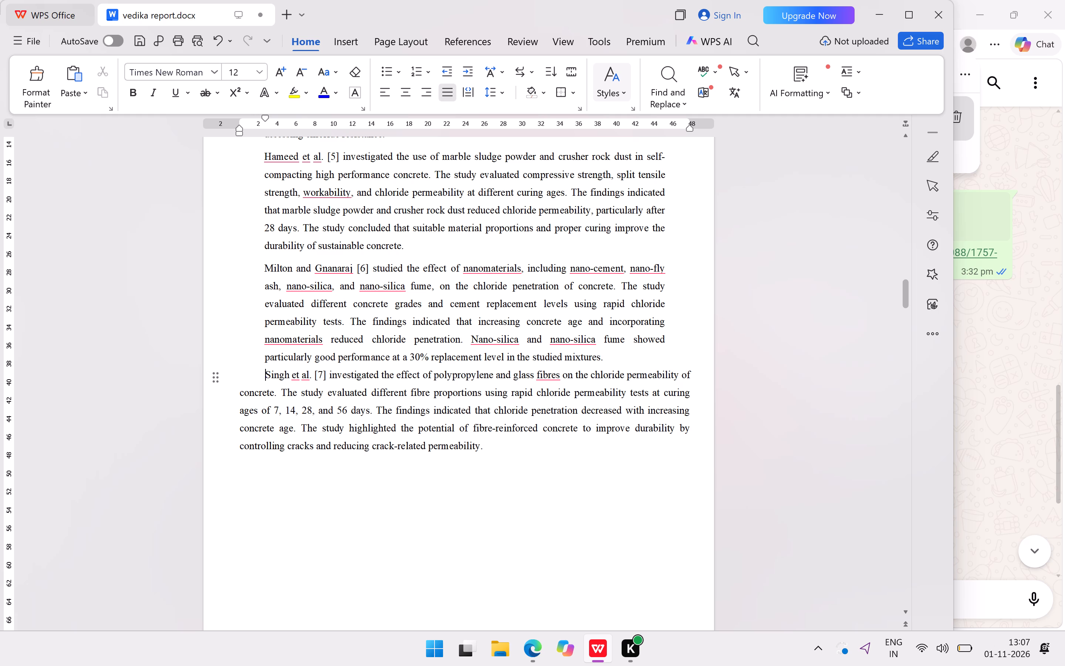
{"action": "key", "text": "space"}
{"action": "key", "text": "BackSpace"}
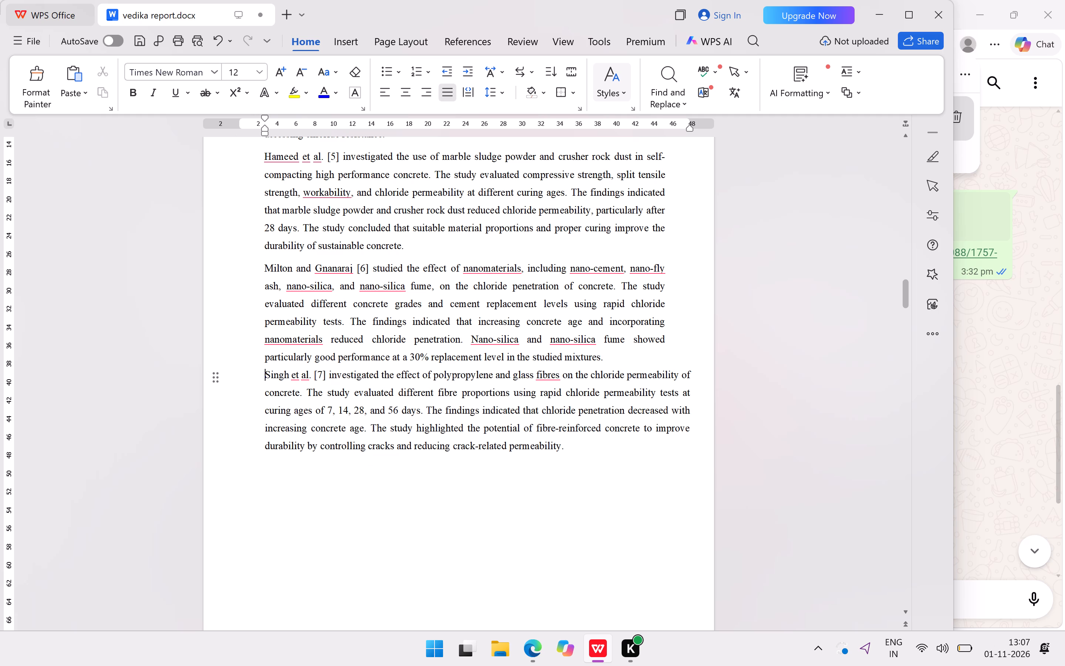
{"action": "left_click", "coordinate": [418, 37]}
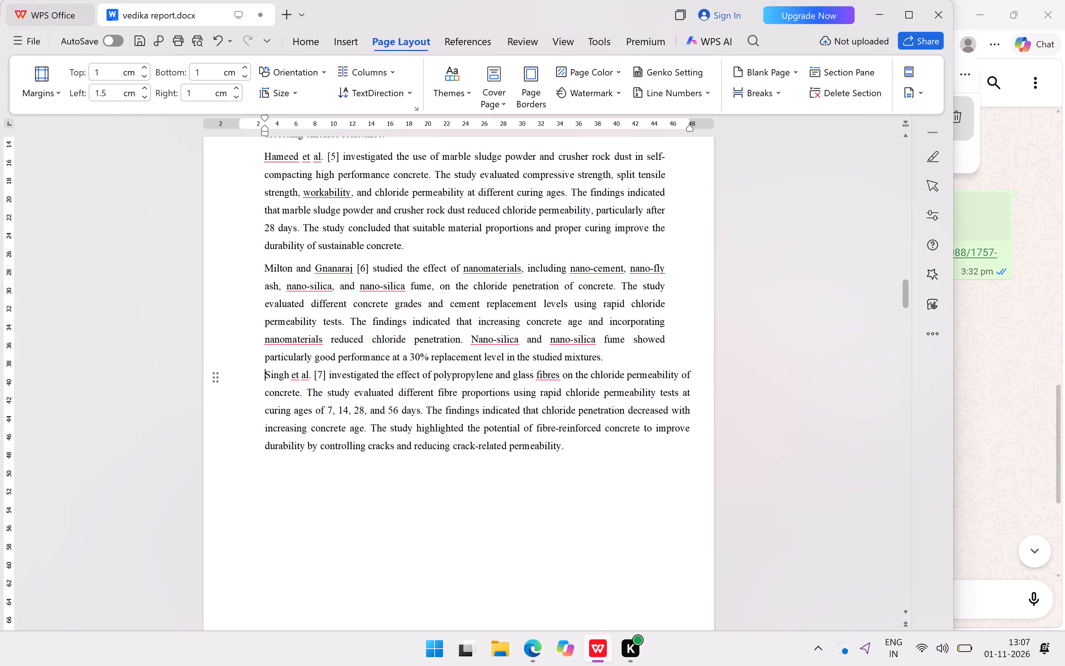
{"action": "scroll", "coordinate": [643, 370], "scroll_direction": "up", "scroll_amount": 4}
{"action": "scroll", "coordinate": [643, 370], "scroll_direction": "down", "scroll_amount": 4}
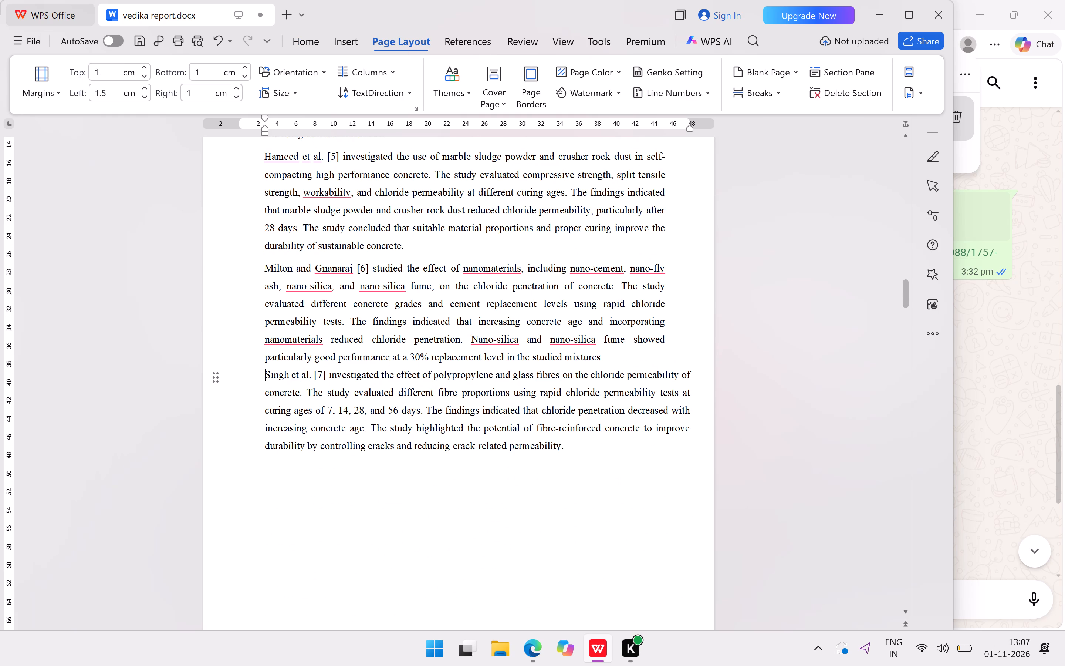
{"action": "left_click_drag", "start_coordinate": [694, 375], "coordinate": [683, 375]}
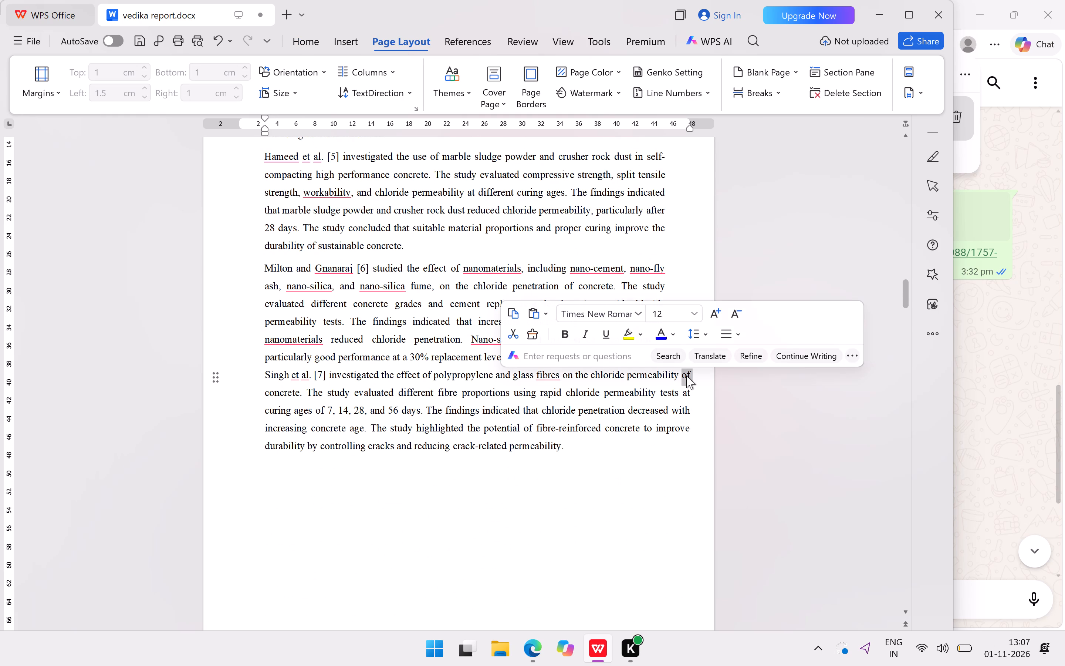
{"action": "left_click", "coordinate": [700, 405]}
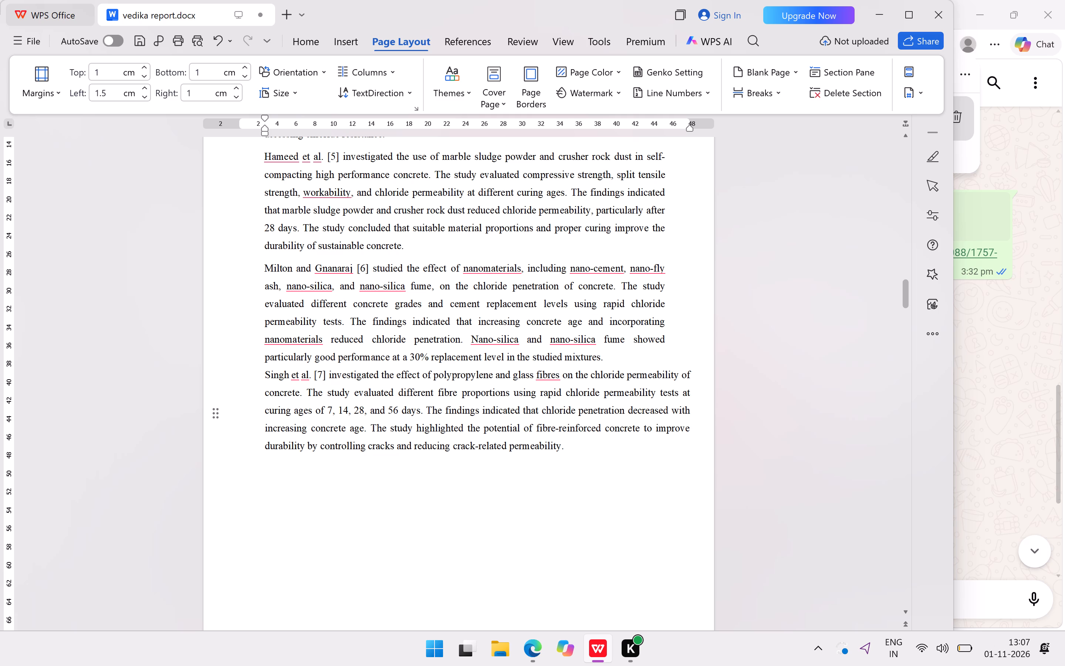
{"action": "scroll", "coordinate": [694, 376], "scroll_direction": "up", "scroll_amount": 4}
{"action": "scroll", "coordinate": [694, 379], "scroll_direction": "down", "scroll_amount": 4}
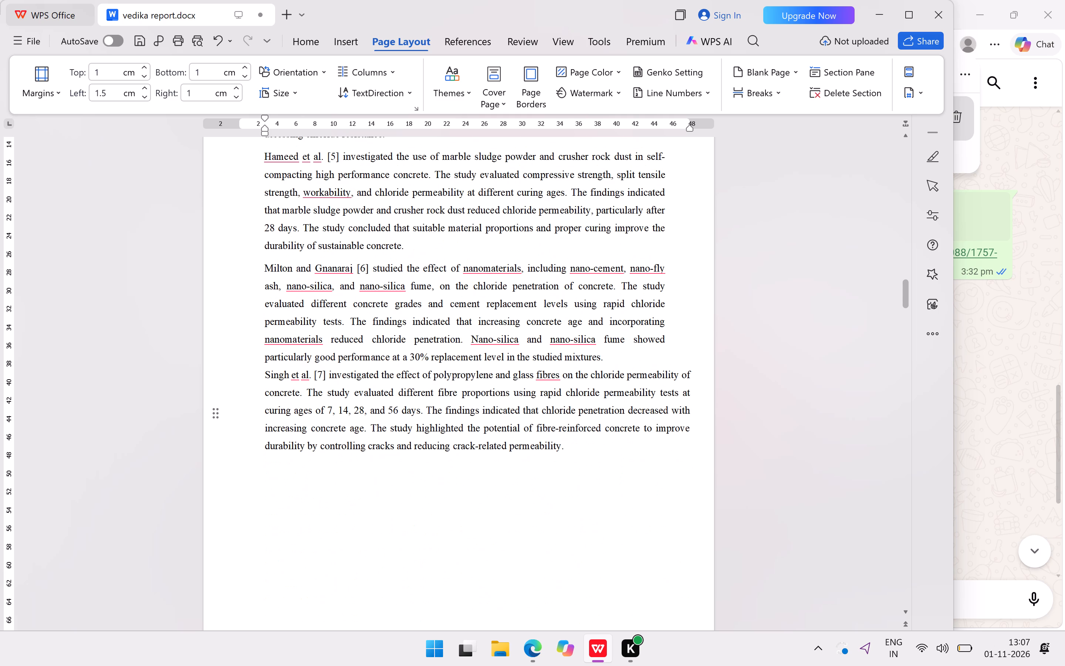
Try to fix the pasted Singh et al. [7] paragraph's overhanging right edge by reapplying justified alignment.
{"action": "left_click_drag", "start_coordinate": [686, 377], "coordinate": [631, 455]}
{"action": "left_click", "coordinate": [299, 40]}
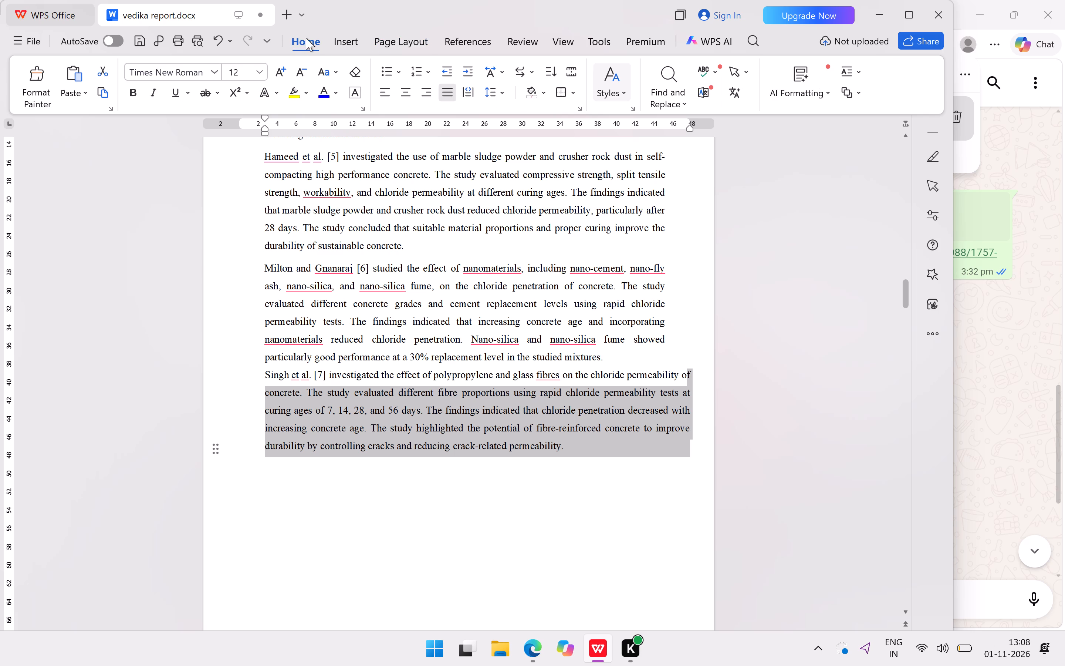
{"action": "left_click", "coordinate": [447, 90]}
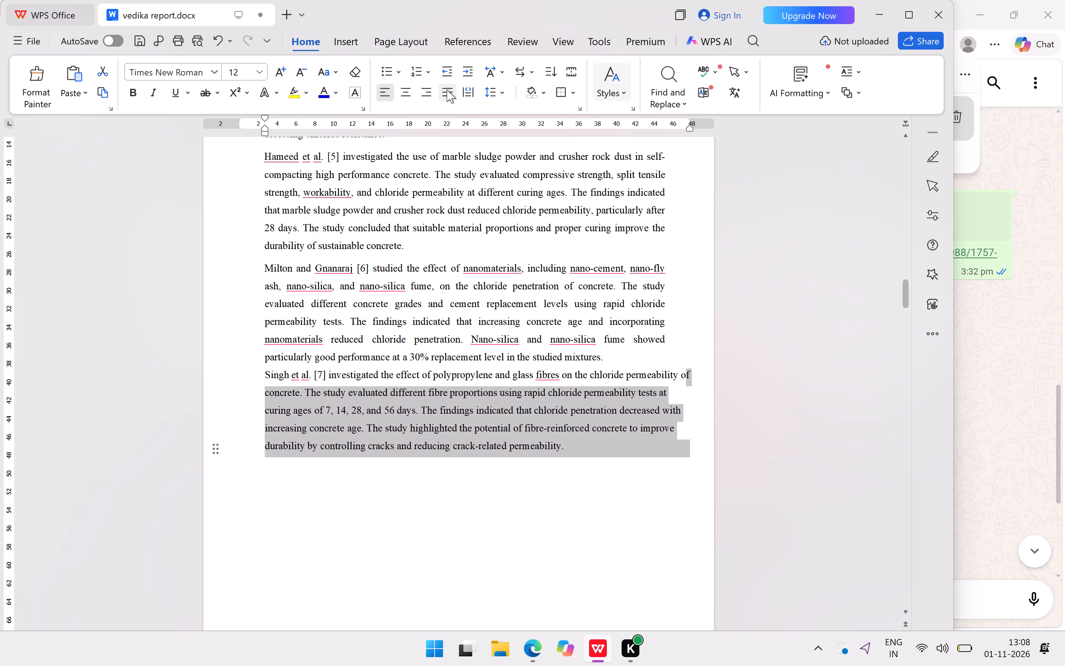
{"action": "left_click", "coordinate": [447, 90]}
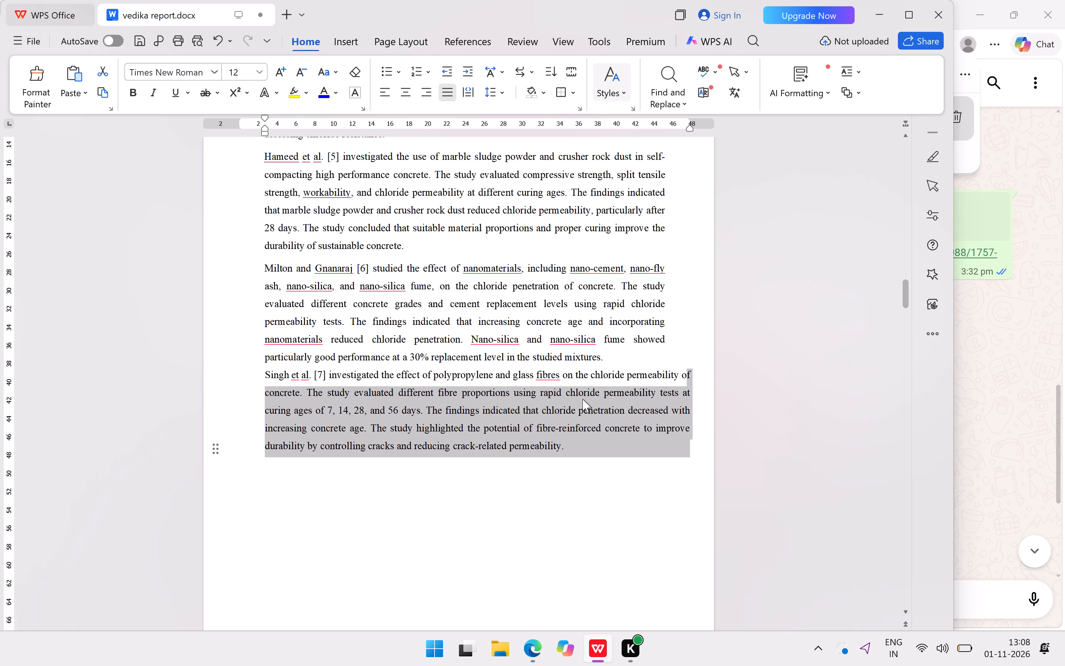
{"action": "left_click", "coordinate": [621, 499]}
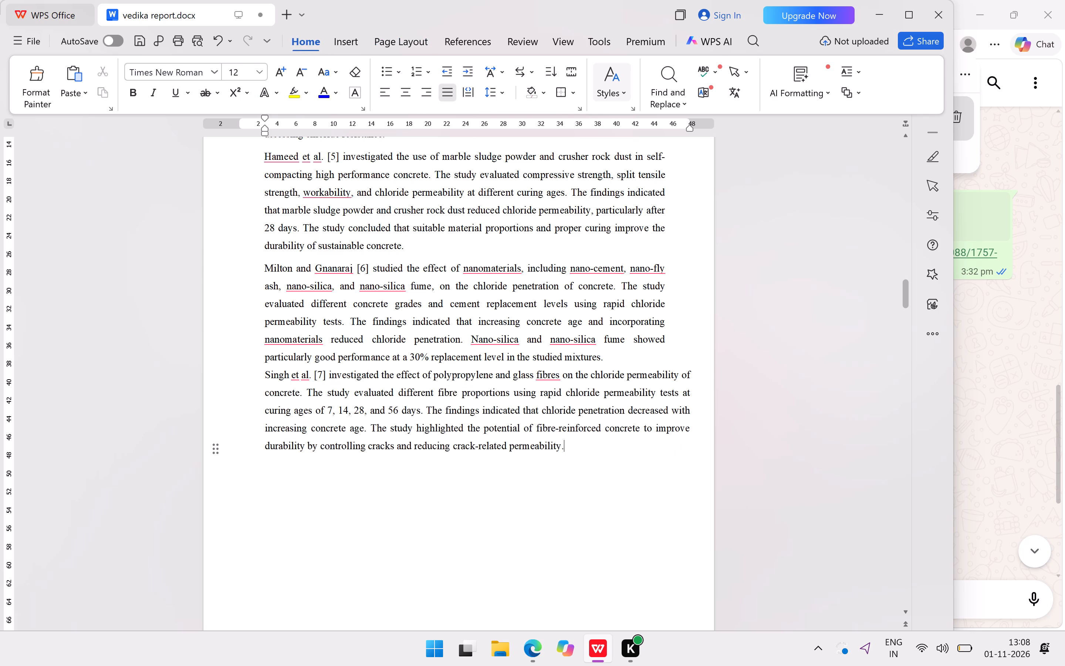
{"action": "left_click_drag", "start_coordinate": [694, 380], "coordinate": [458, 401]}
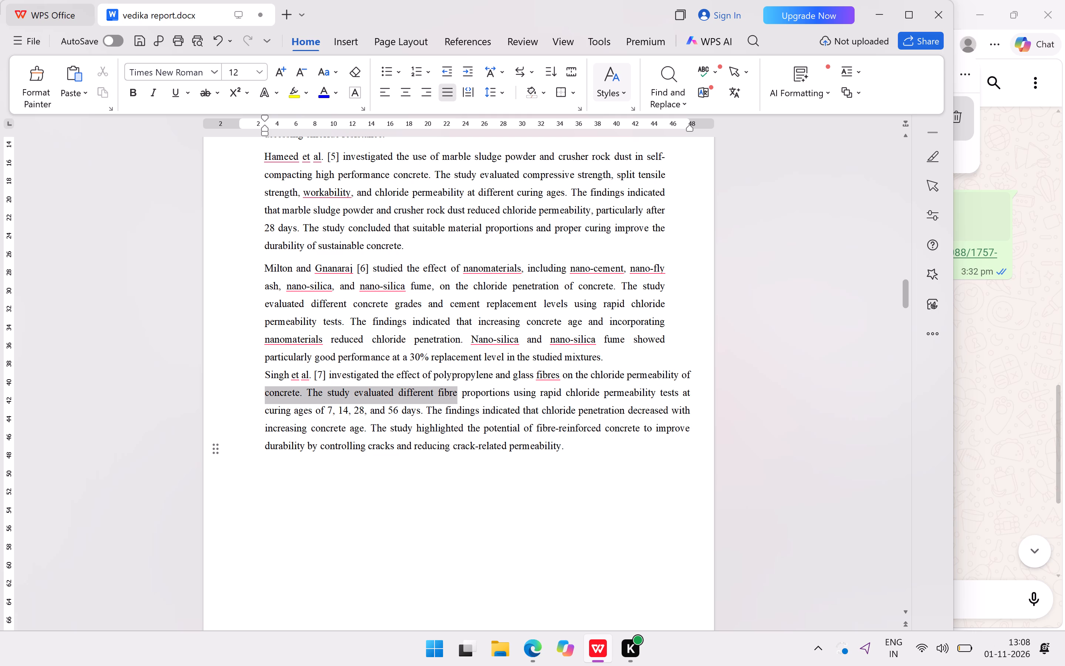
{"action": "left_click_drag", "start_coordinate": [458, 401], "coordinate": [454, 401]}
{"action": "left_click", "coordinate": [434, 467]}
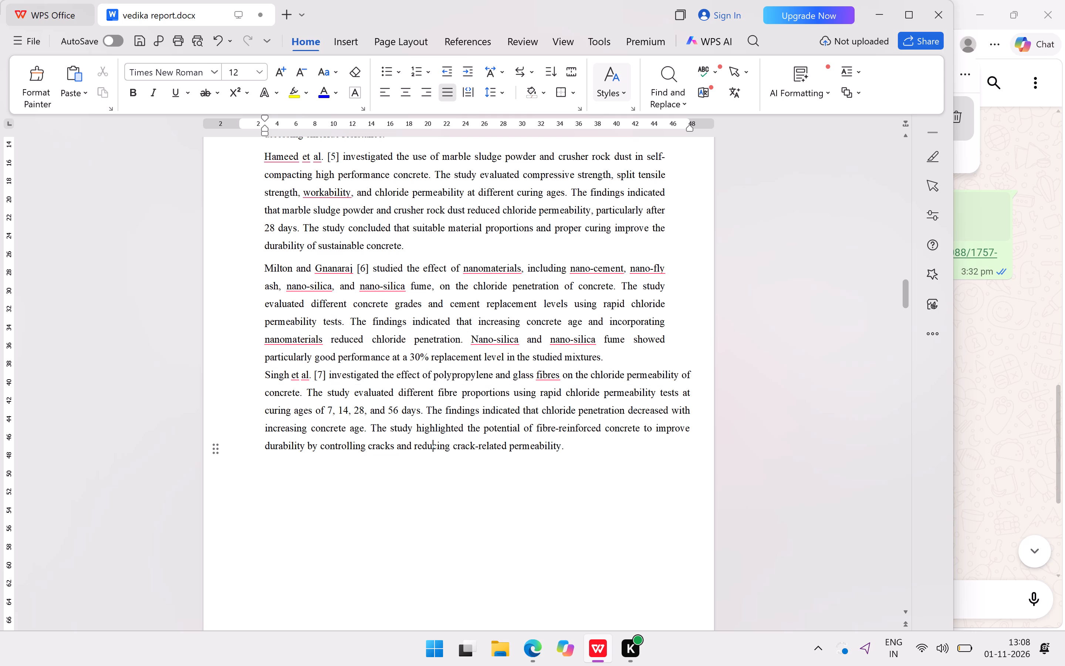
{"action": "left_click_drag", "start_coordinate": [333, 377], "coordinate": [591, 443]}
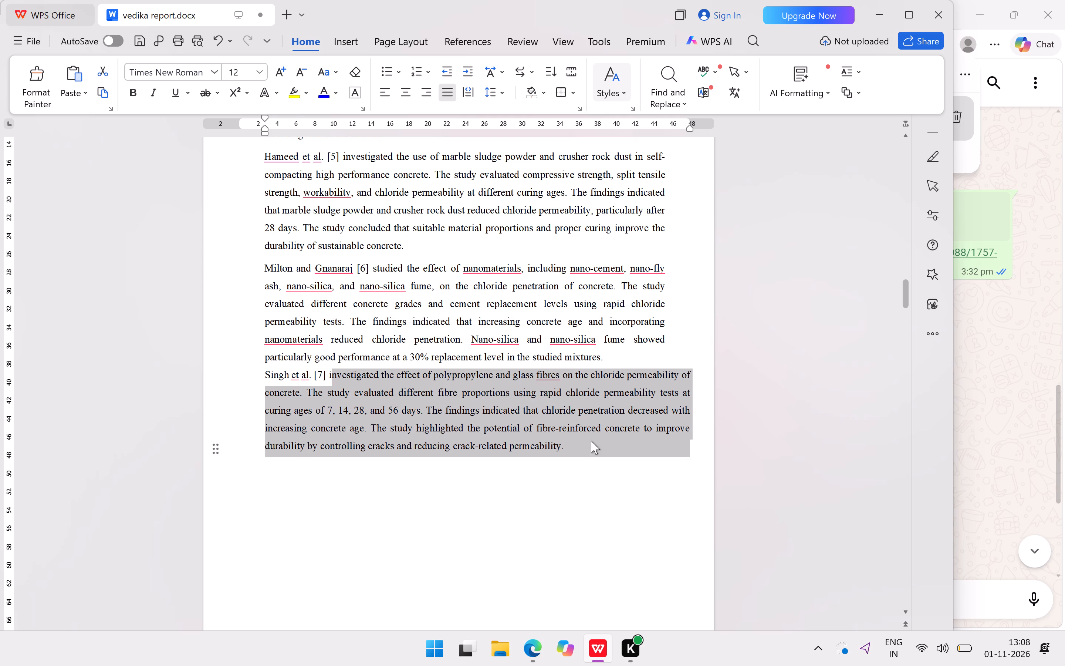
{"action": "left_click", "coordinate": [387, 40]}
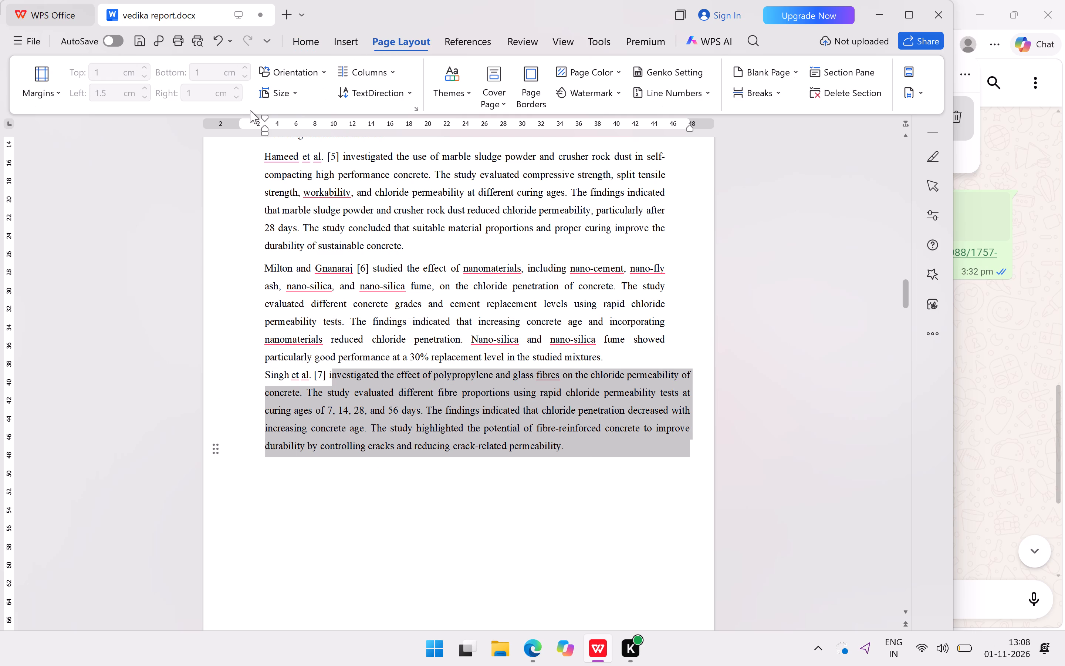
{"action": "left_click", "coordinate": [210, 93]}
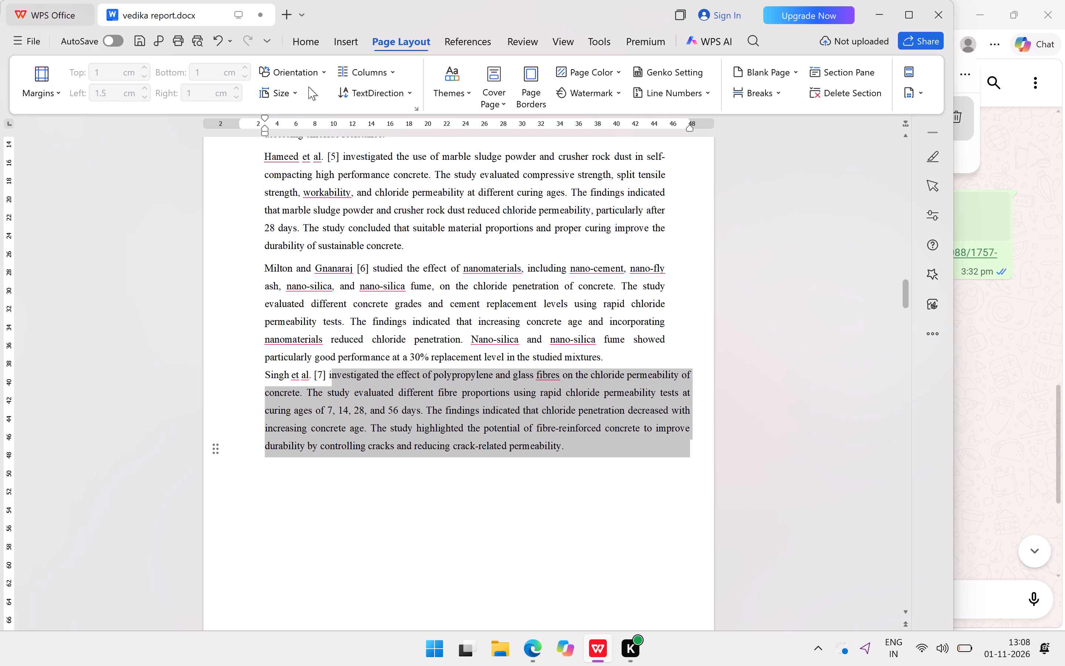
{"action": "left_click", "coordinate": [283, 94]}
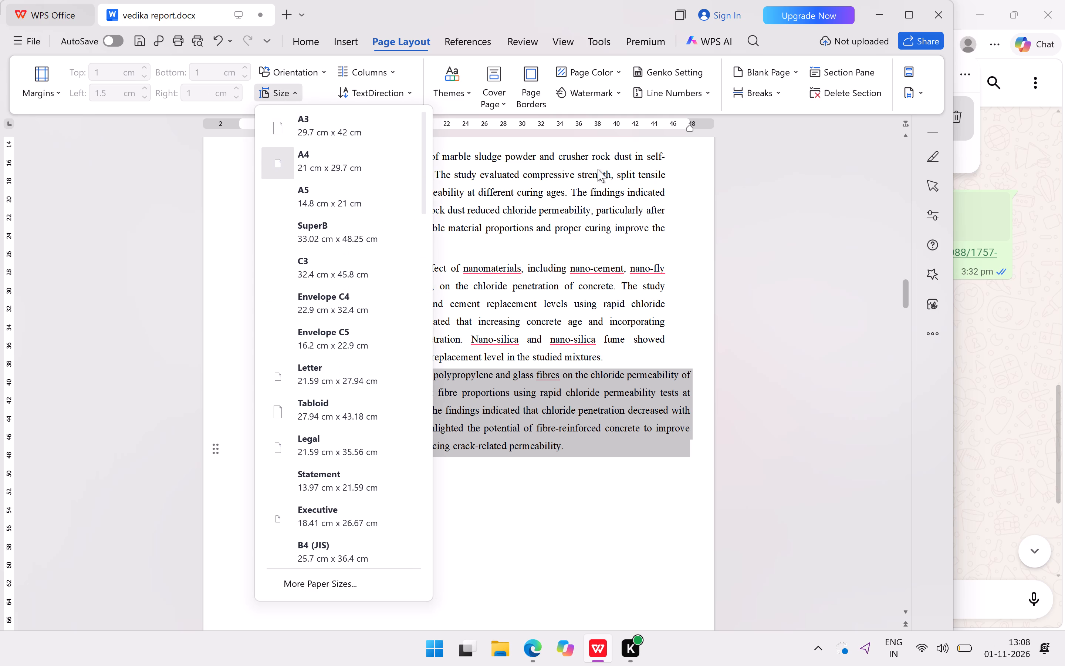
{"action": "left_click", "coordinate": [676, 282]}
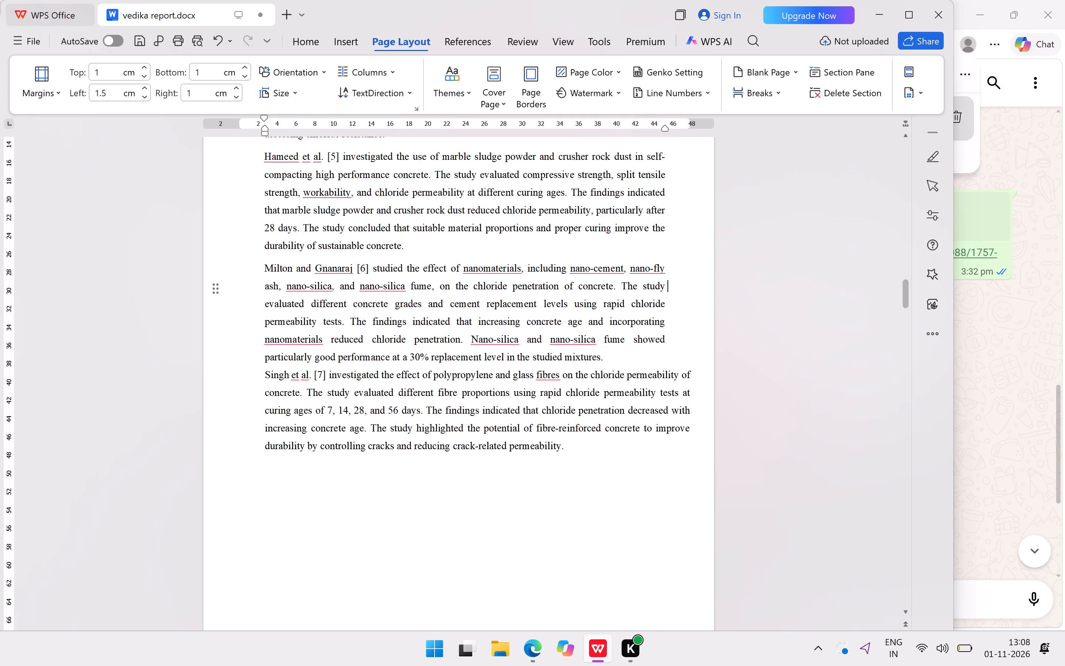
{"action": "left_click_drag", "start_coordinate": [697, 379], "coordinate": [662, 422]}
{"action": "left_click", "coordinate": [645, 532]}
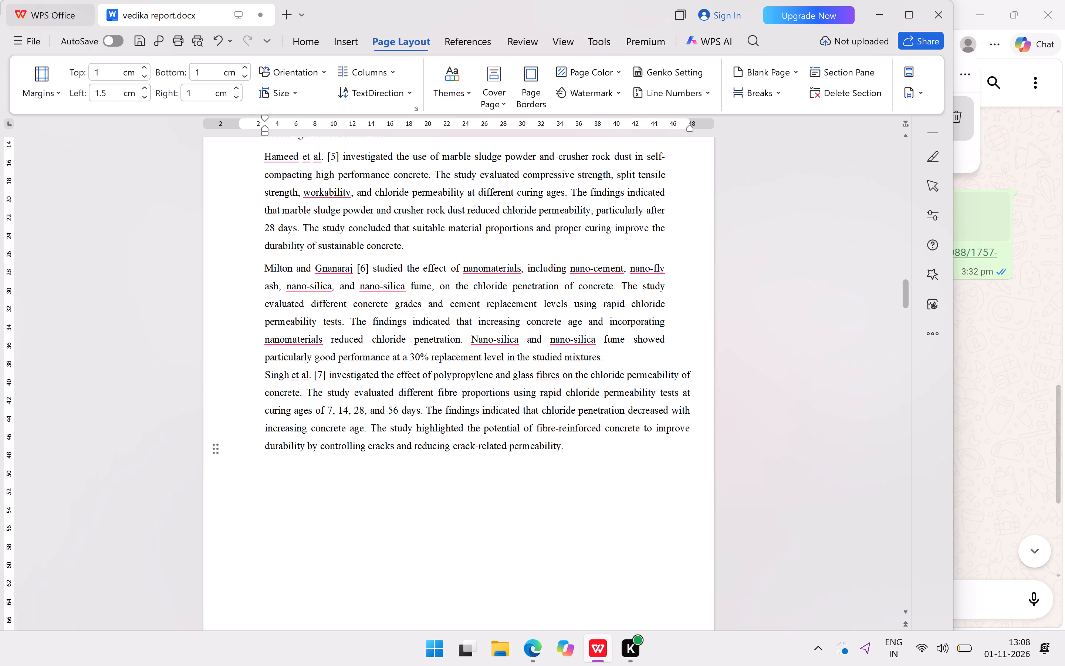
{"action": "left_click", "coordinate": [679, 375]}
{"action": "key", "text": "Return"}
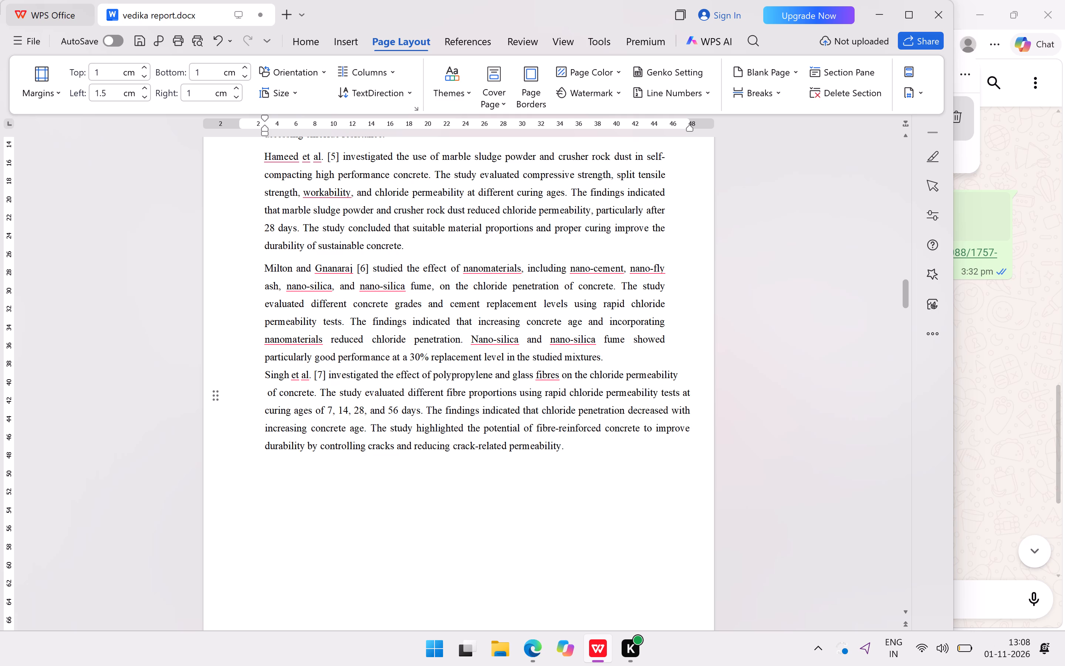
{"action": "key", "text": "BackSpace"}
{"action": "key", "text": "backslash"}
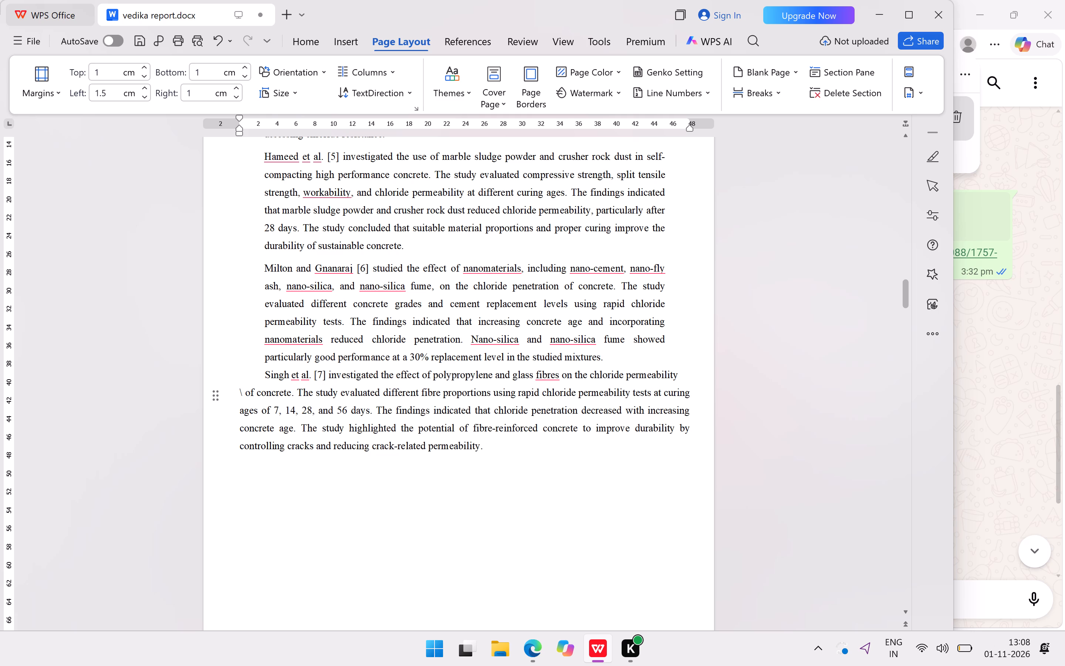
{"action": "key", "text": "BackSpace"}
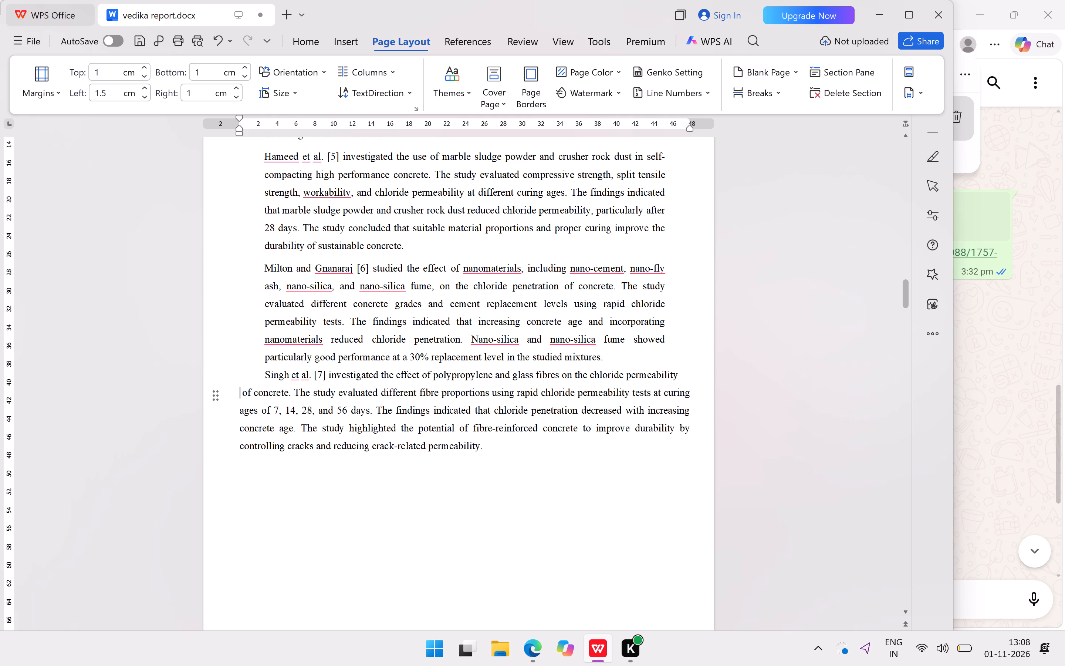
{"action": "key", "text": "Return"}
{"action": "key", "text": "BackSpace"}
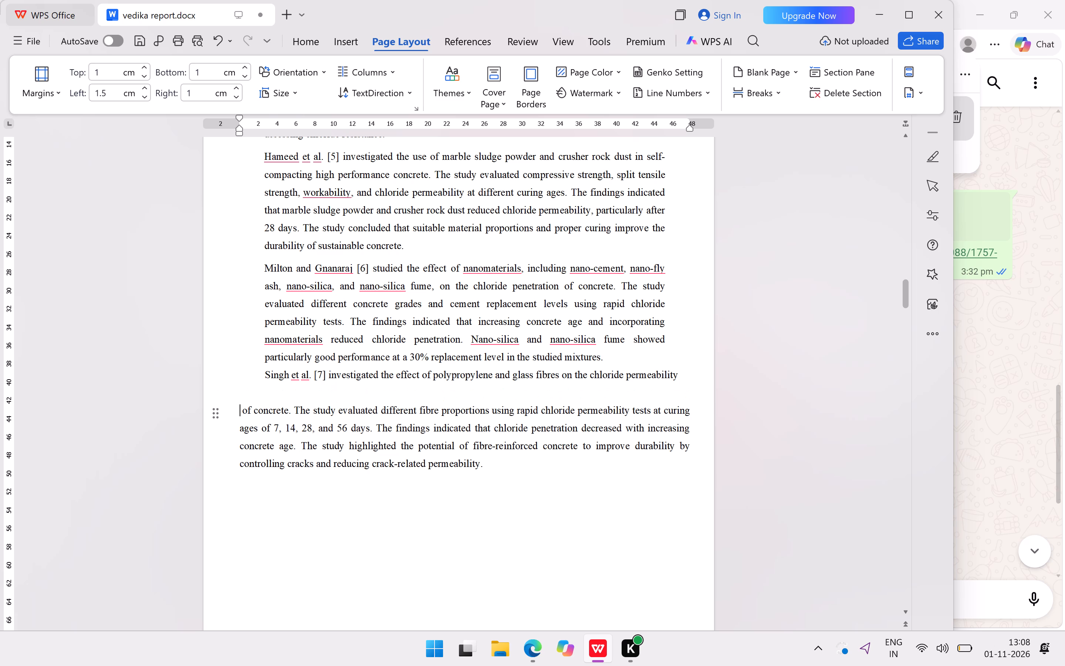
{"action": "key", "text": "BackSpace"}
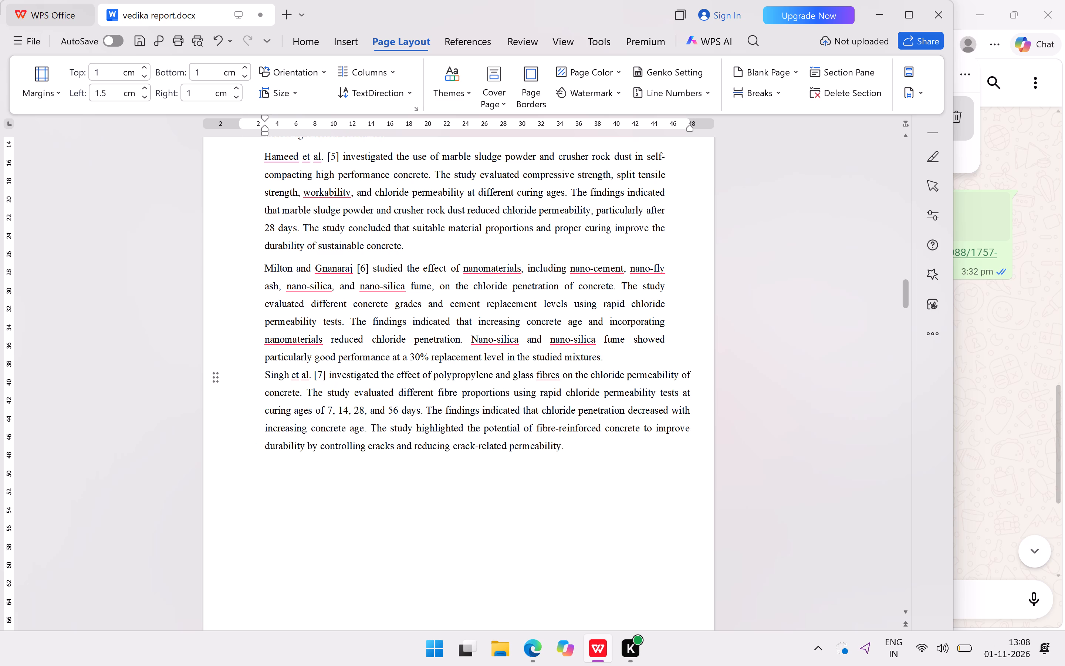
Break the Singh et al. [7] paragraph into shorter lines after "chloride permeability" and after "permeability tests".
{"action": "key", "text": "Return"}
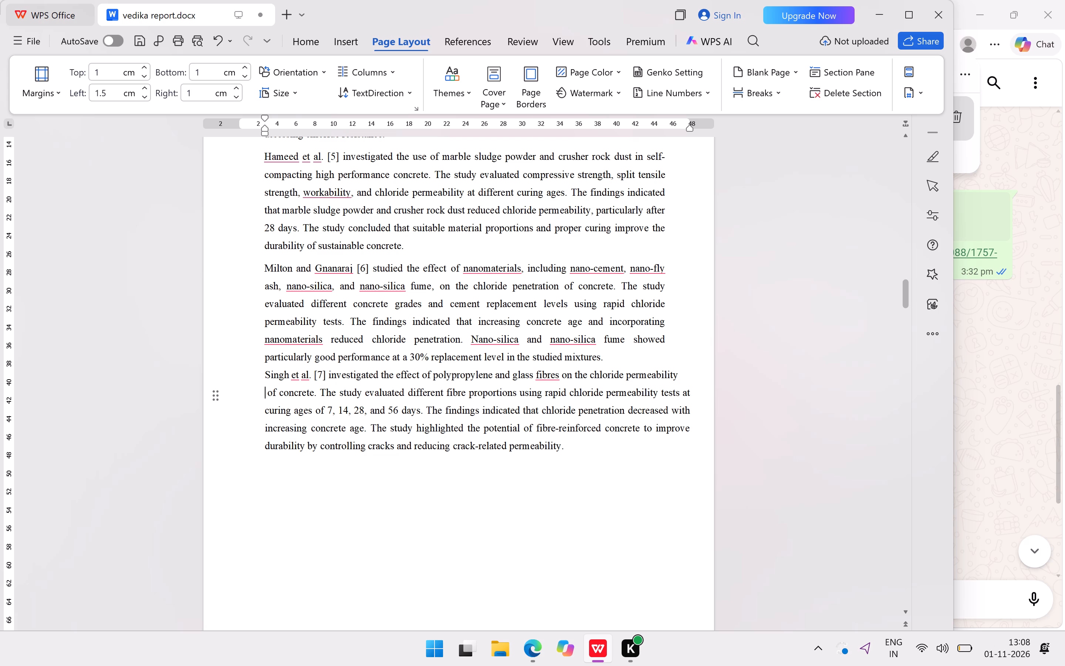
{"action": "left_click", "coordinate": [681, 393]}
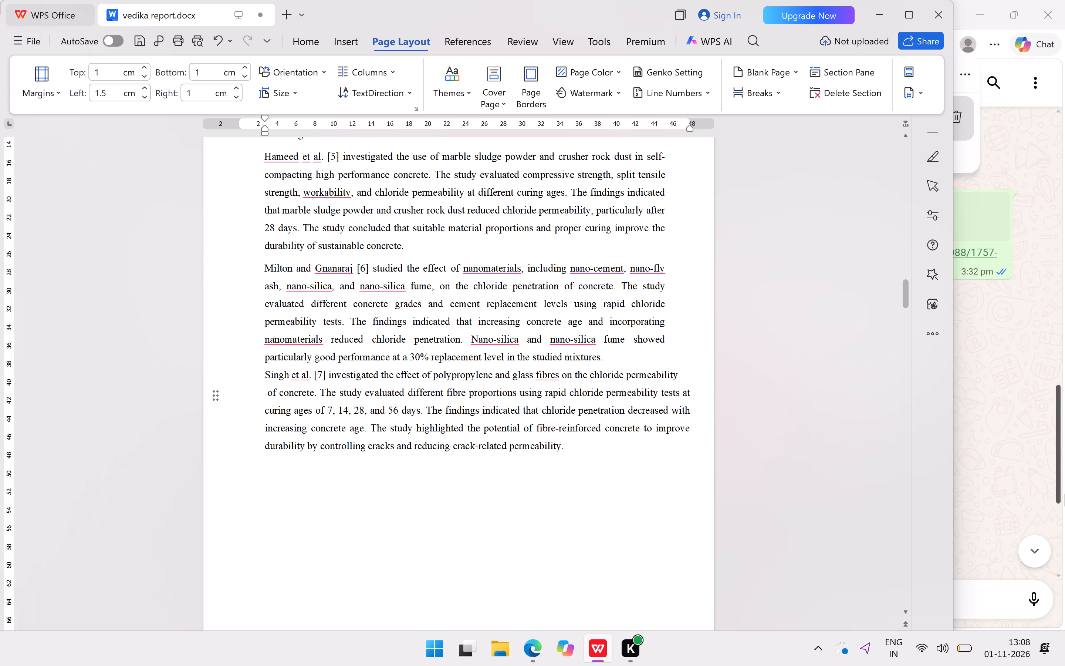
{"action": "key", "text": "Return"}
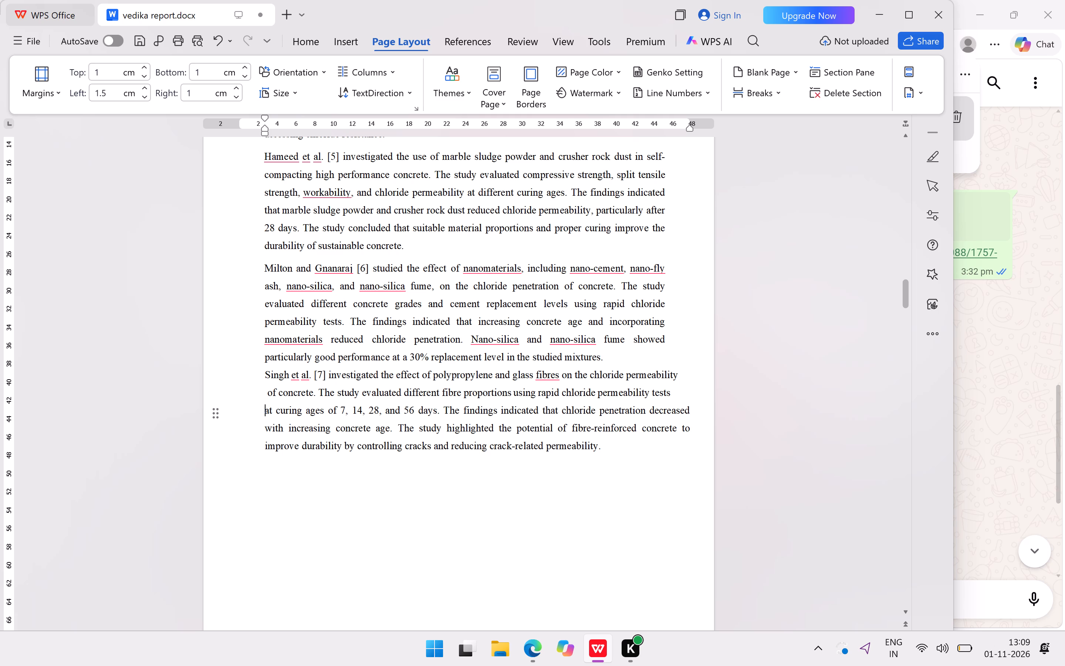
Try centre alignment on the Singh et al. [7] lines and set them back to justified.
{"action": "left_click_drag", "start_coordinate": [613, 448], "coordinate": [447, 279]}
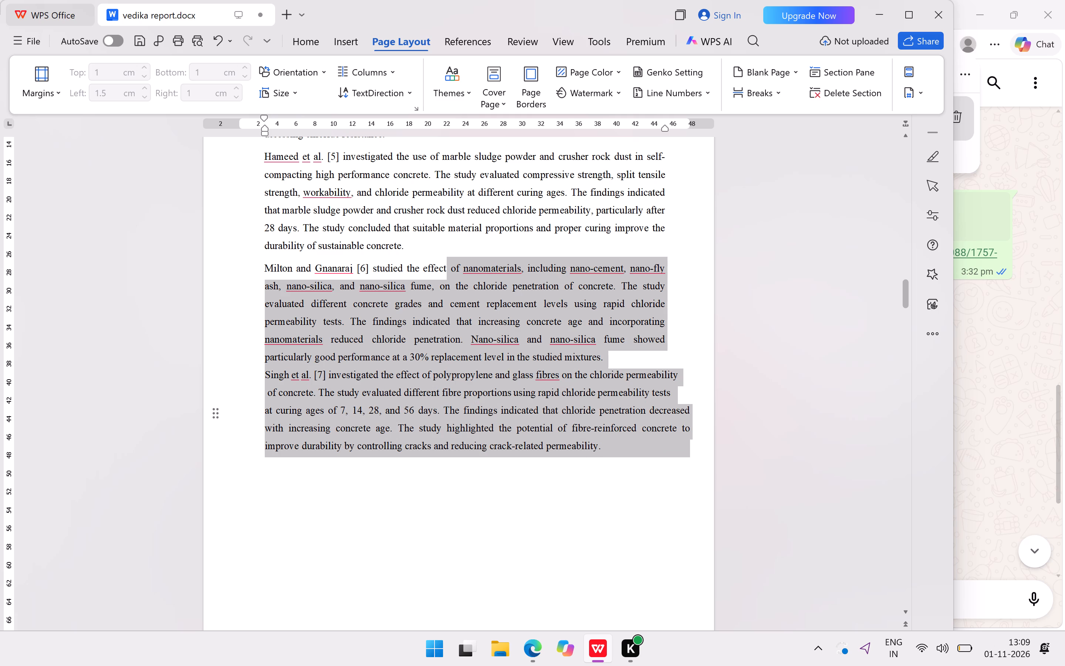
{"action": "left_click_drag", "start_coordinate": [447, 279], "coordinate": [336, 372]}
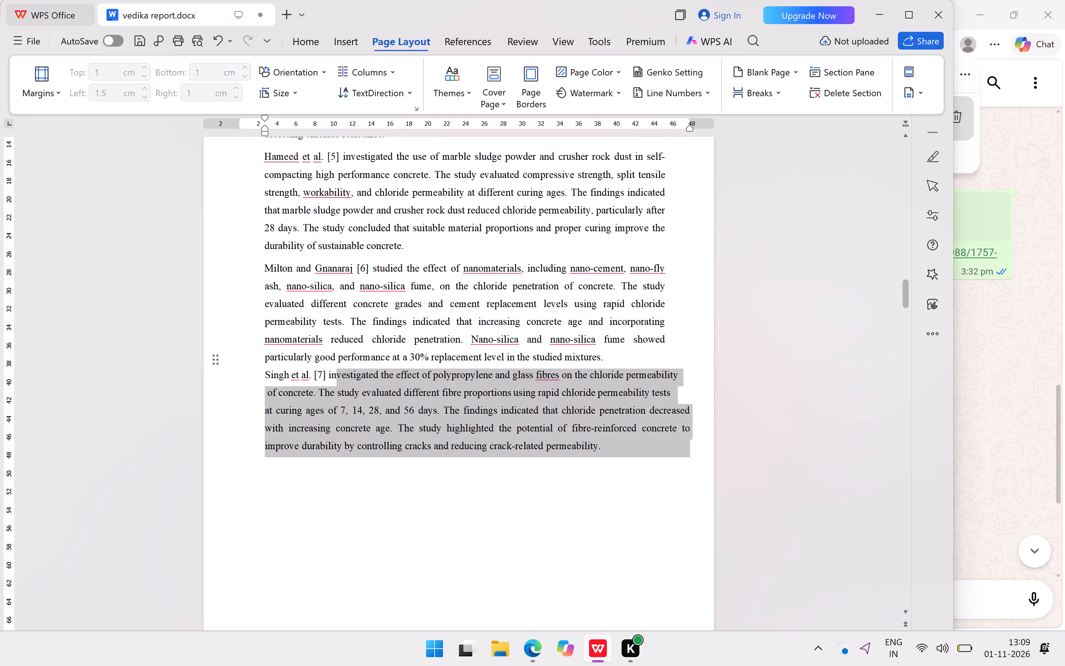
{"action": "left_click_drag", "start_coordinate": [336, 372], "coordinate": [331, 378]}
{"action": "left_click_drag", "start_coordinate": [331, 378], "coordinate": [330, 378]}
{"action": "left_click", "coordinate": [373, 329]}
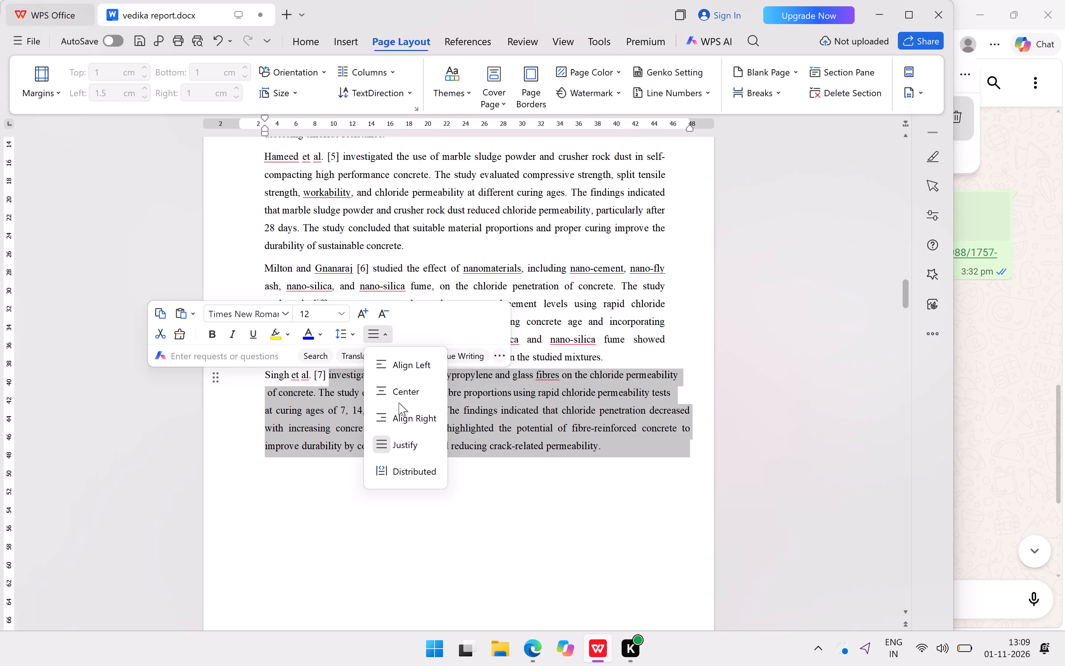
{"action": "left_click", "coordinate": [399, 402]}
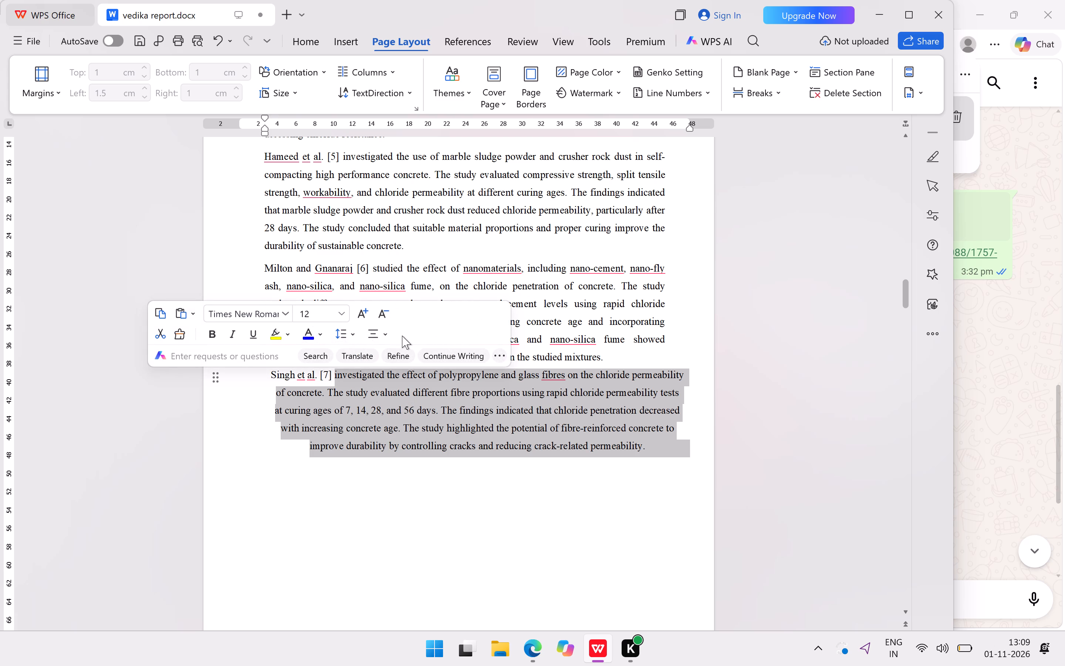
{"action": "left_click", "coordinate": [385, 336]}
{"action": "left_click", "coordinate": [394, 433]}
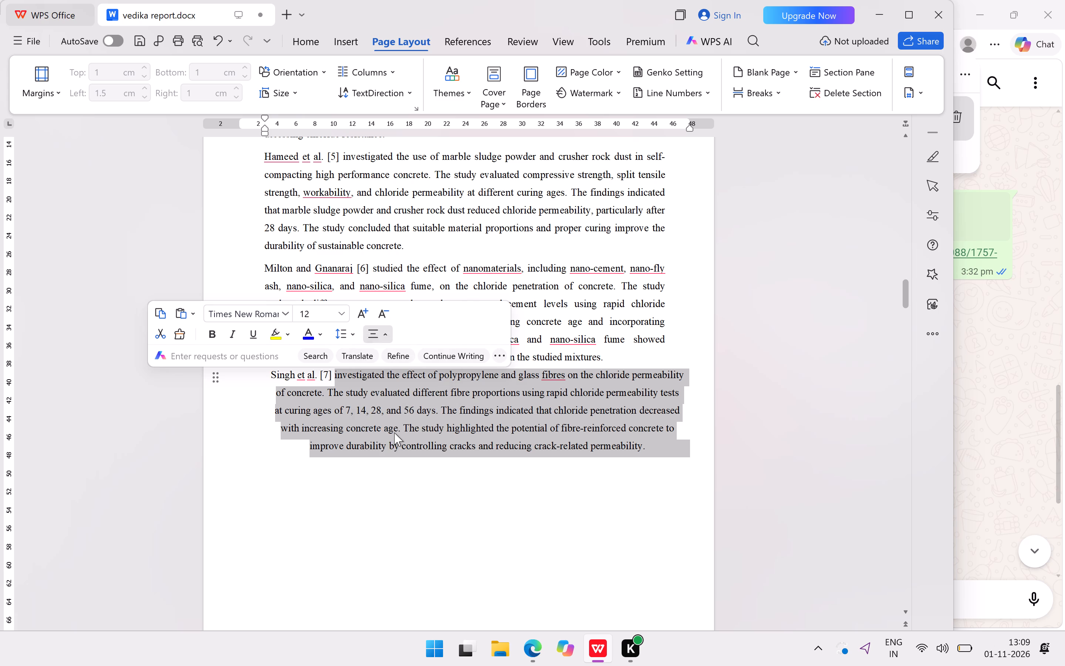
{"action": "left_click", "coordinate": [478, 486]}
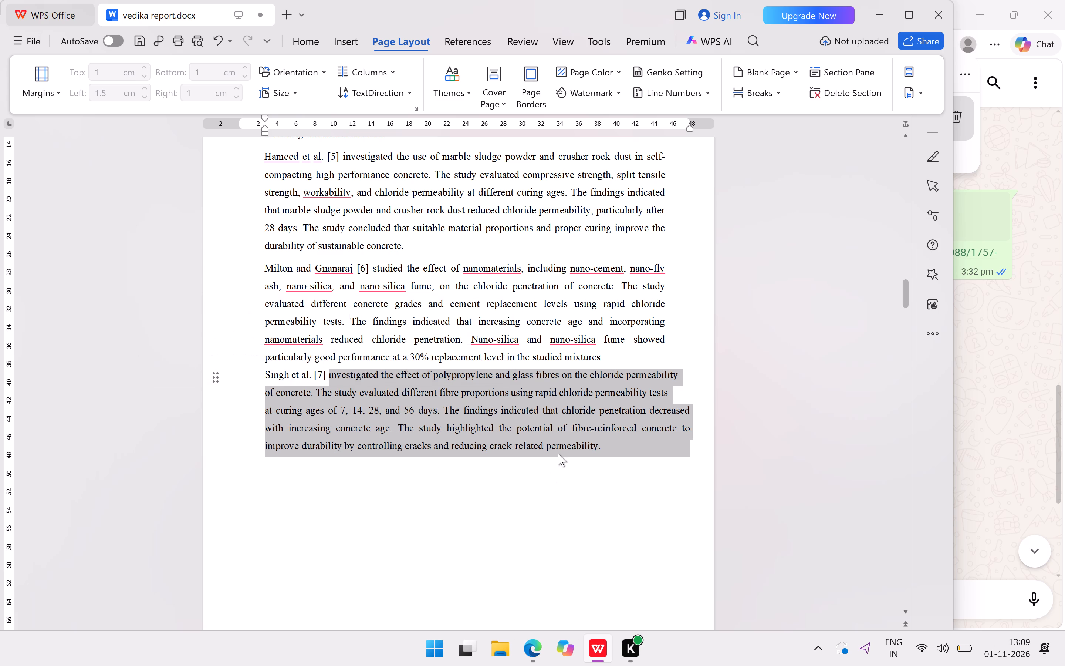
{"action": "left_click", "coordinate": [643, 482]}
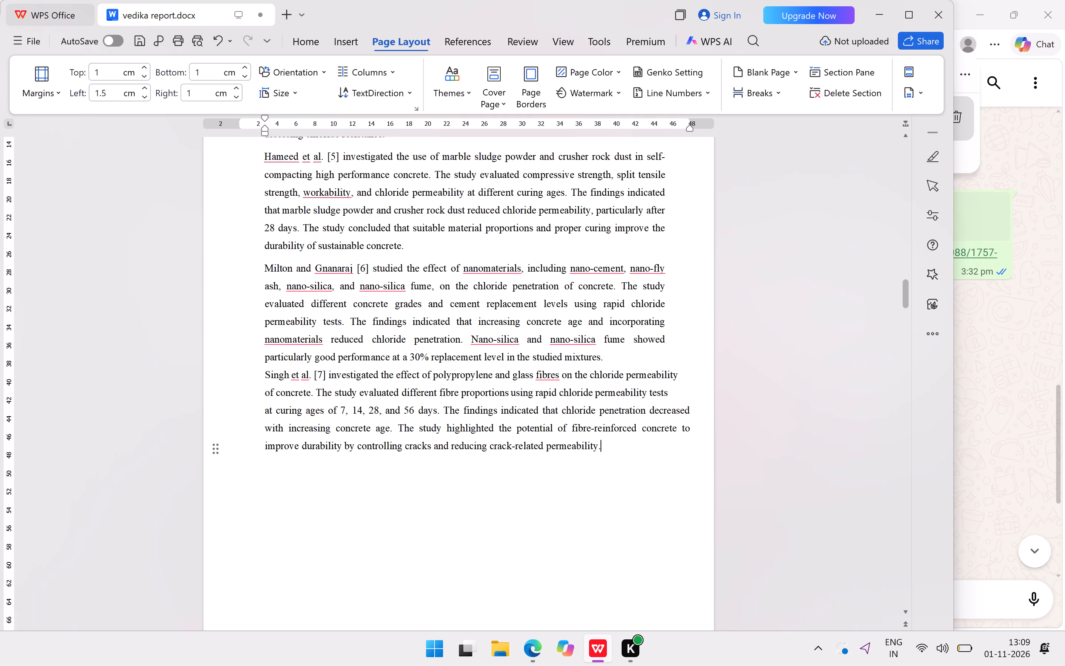
Break the first Singh et al. [7] line after "on the chloride" and join "of concrete" onto "permeability" with a single space.
{"action": "left_click", "coordinate": [625, 376]}
{"action": "key", "text": "Return"}
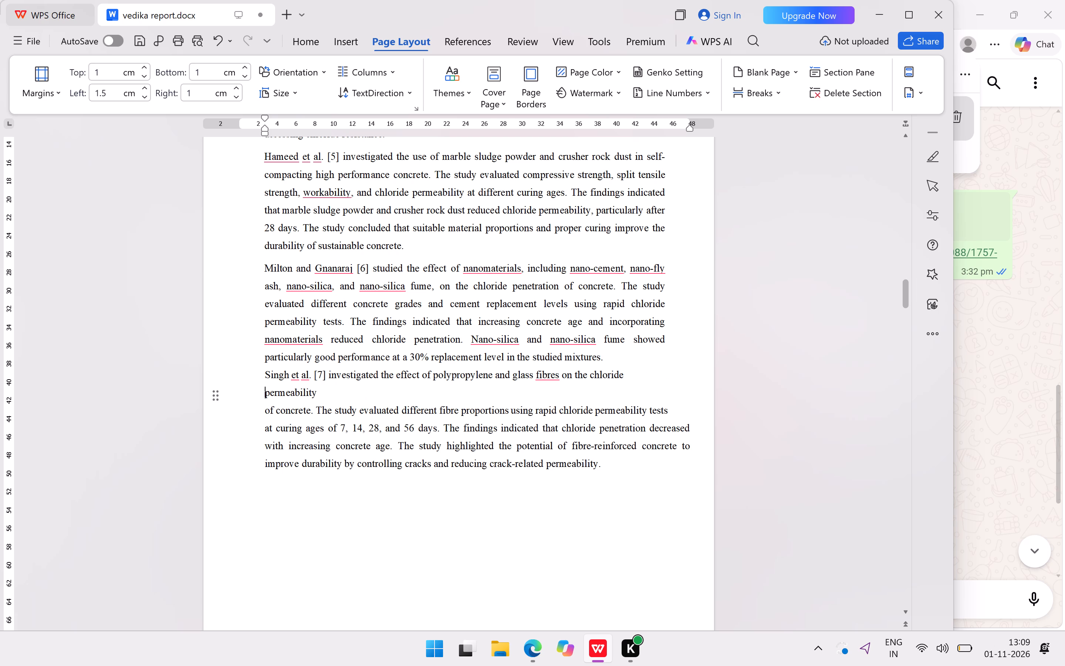
{"action": "left_click", "coordinate": [262, 415]}
{"action": "key", "text": "BackSpace"}
{"action": "key", "text": "BackSpace"}
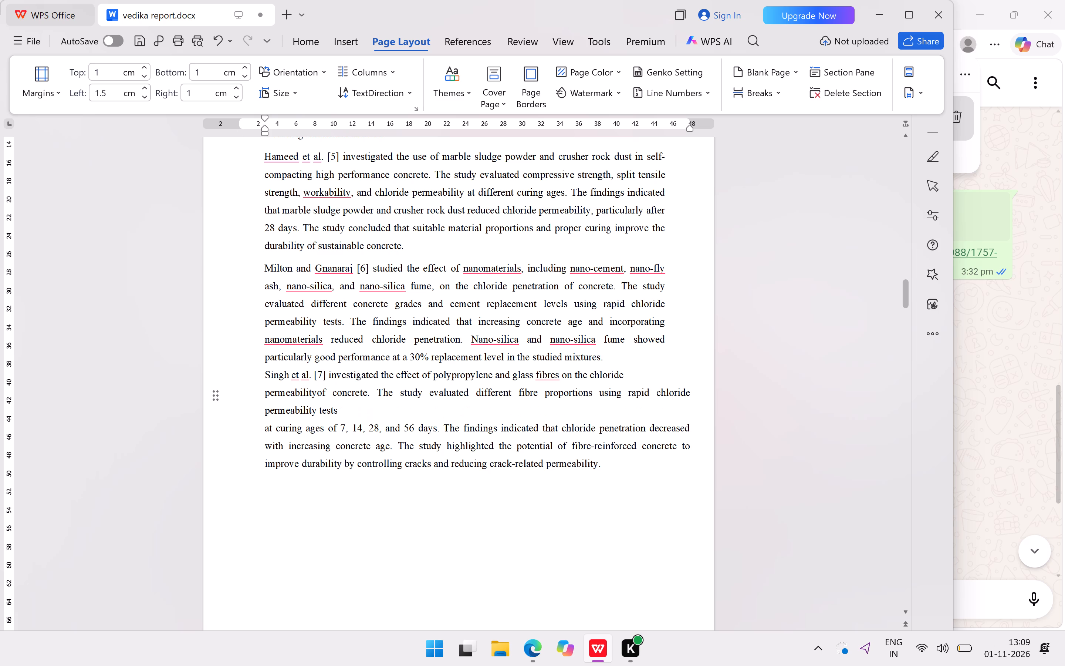
{"action": "key", "text": "space"}
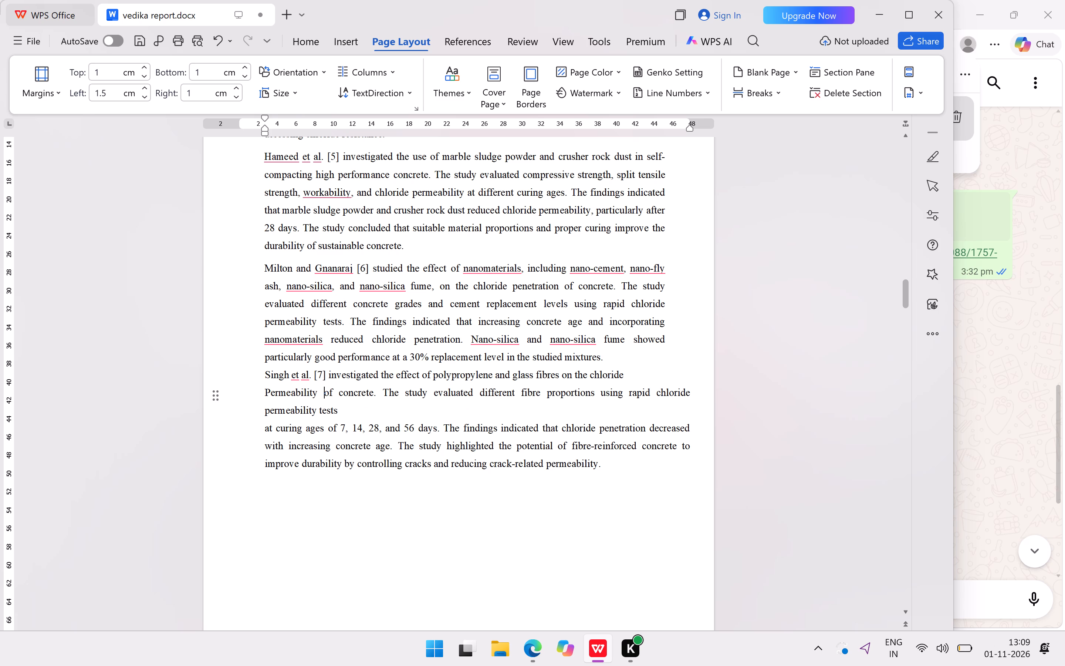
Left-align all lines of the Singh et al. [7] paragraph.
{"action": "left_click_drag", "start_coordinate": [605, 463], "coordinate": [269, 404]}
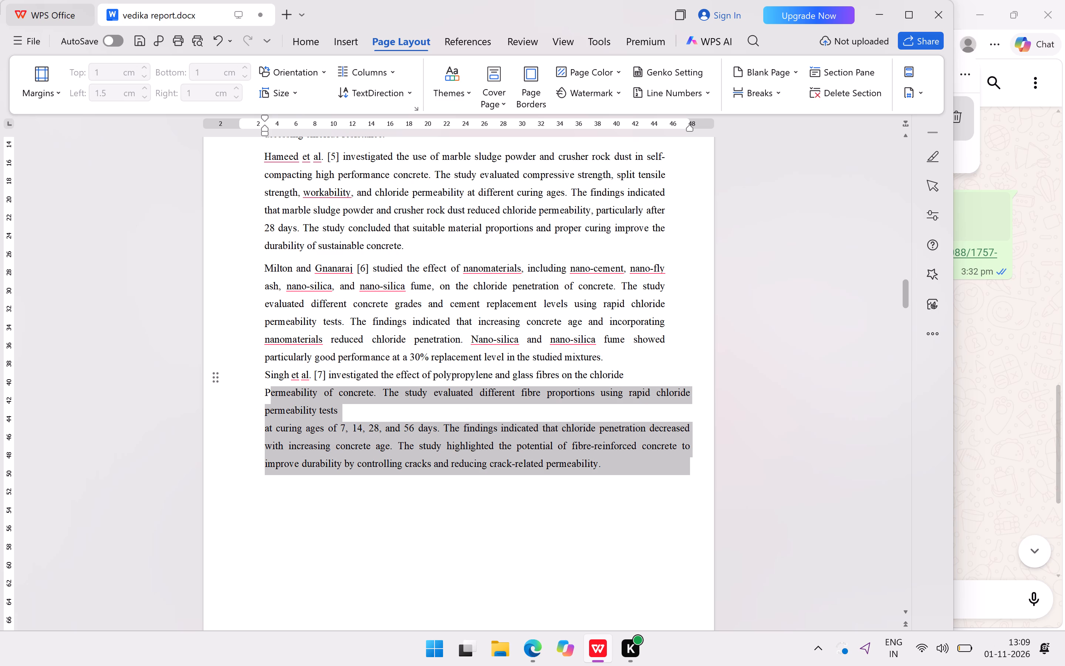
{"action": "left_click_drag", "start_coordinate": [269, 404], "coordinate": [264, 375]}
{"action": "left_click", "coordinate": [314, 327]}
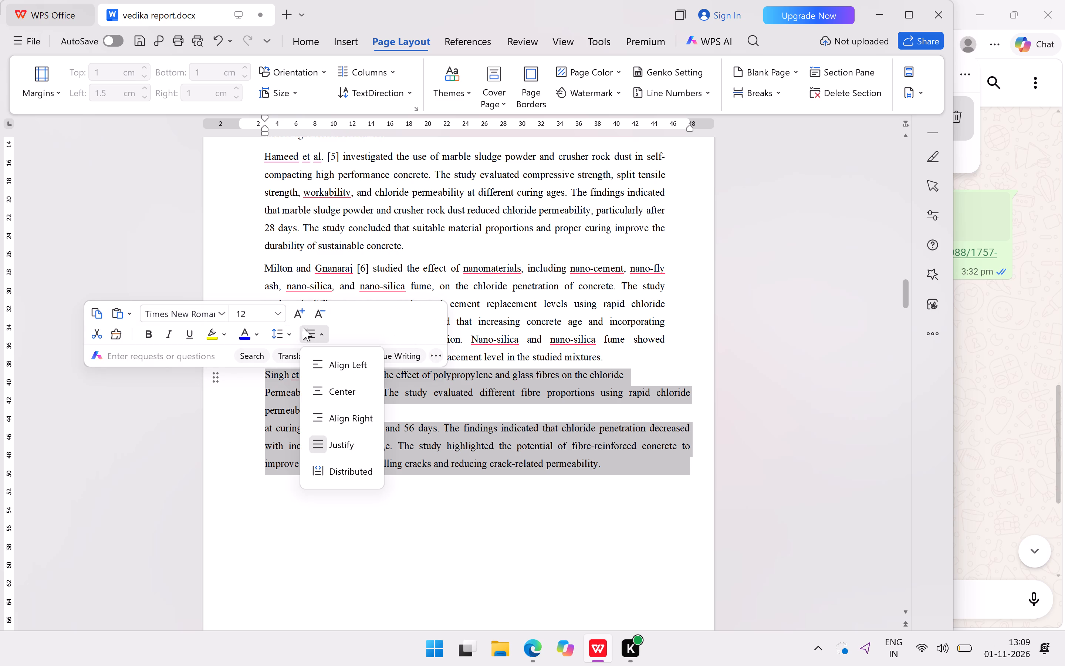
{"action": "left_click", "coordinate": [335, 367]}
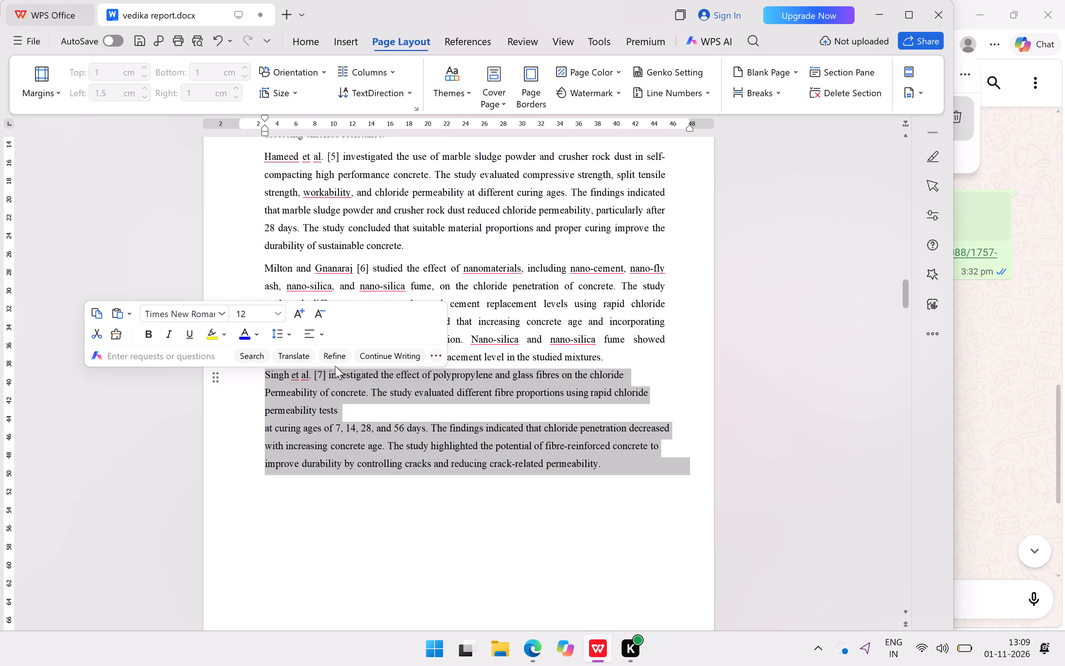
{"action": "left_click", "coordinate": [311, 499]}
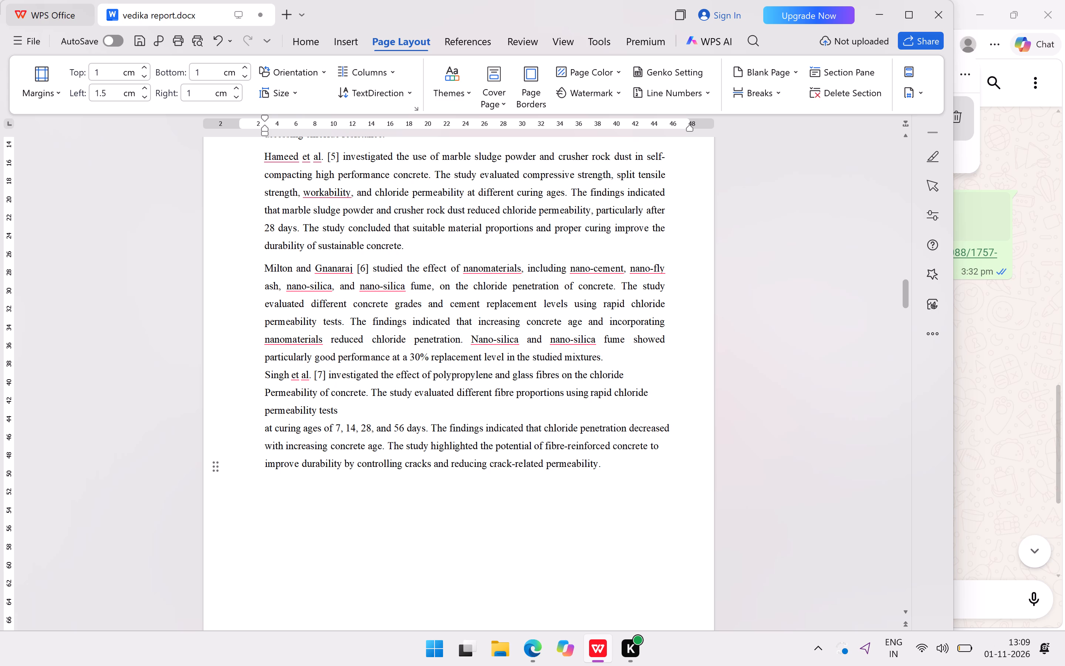
Join the "at curing ages" line onto the preceding "permeability tests" line with a single space.
{"action": "left_click", "coordinate": [260, 429]}
{"action": "key", "text": "BackSpace"}
{"action": "key", "text": "BackSpace"}
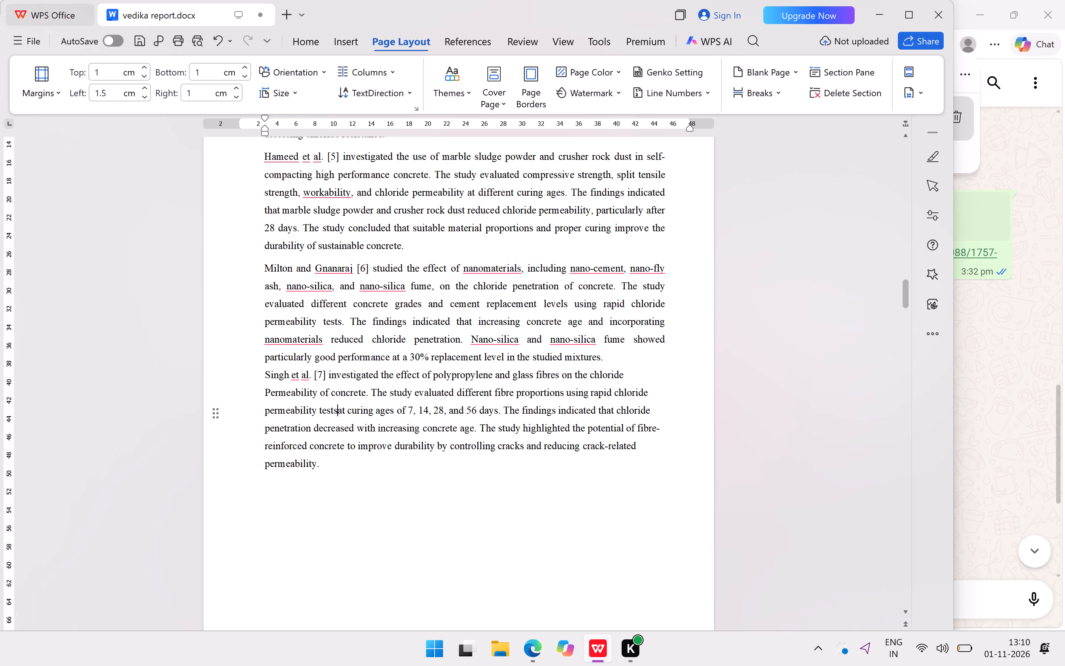
{"action": "key", "text": "space"}
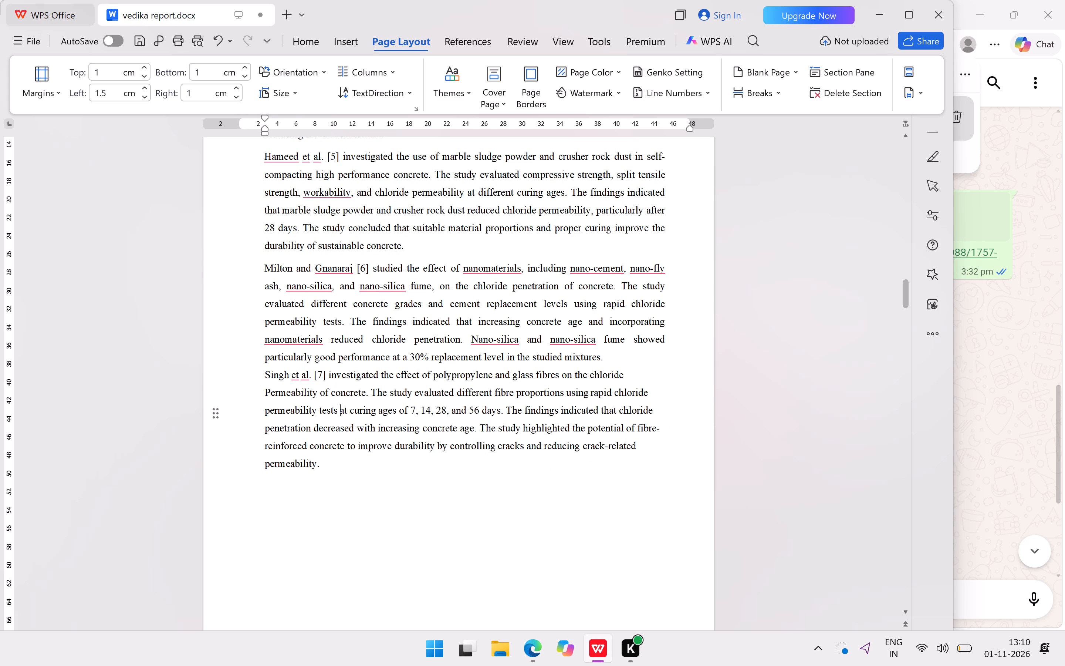
Apply justified alignment to the whole Singh et al. [7] text.
{"action": "left_click_drag", "start_coordinate": [261, 377], "coordinate": [357, 452]}
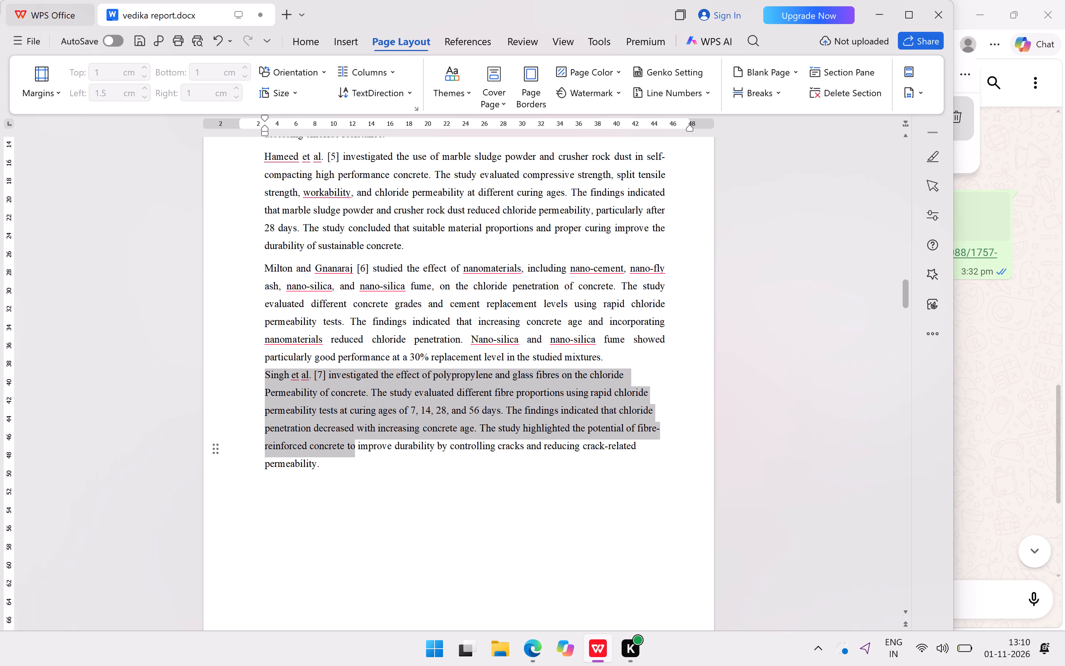
{"action": "left_click_drag", "start_coordinate": [357, 452], "coordinate": [350, 471]}
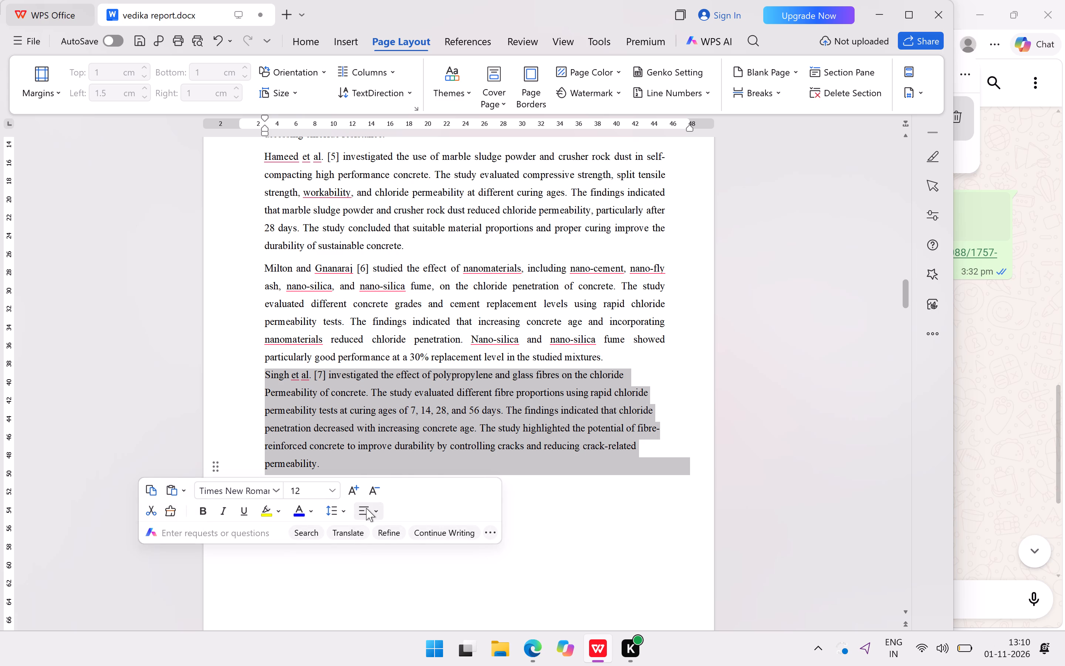
{"action": "left_click", "coordinate": [366, 508]}
{"action": "left_click", "coordinate": [394, 448]}
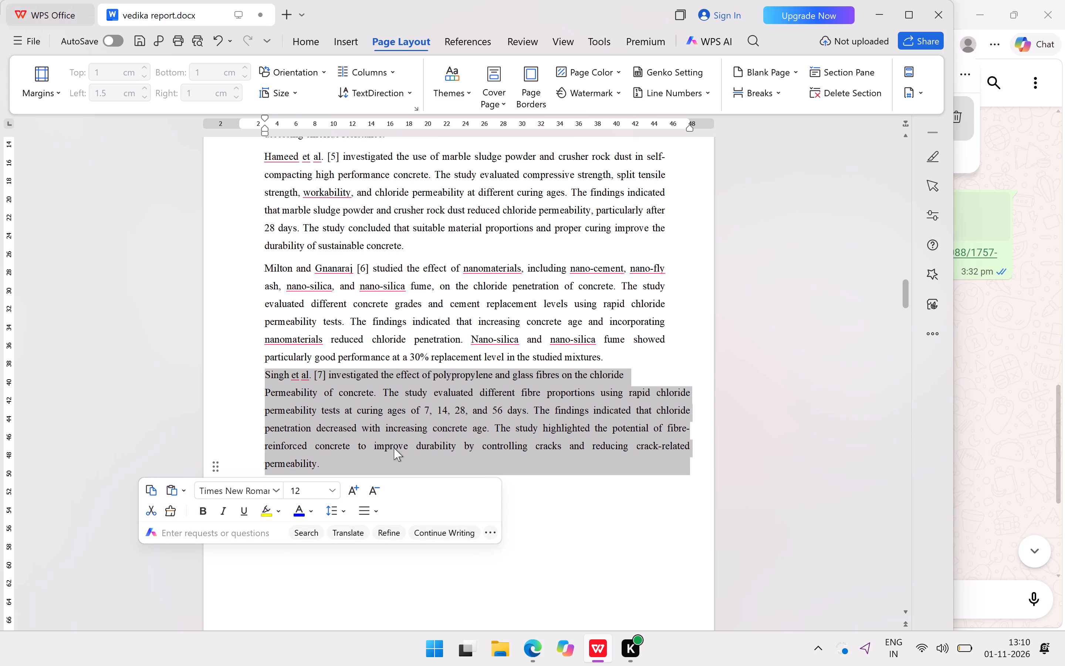
{"action": "left_click", "coordinate": [629, 494]}
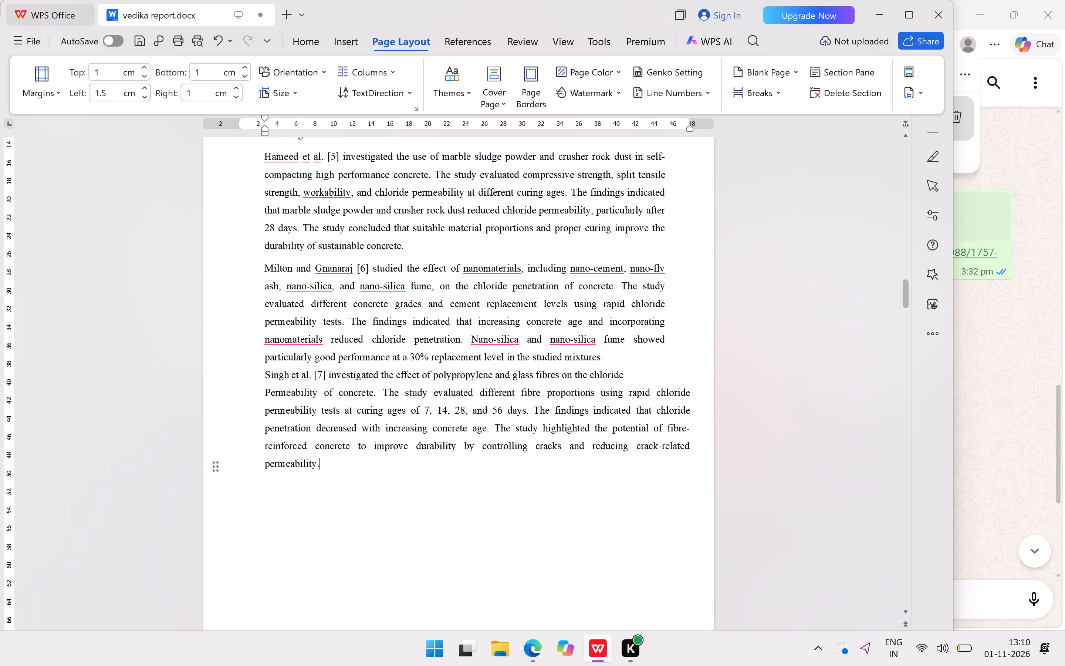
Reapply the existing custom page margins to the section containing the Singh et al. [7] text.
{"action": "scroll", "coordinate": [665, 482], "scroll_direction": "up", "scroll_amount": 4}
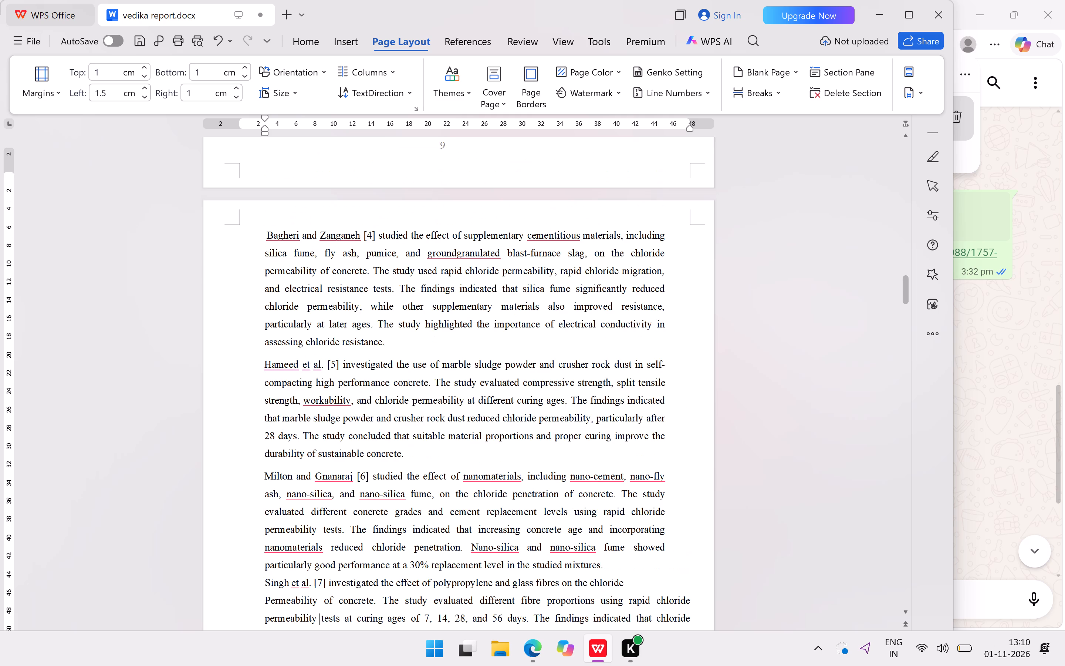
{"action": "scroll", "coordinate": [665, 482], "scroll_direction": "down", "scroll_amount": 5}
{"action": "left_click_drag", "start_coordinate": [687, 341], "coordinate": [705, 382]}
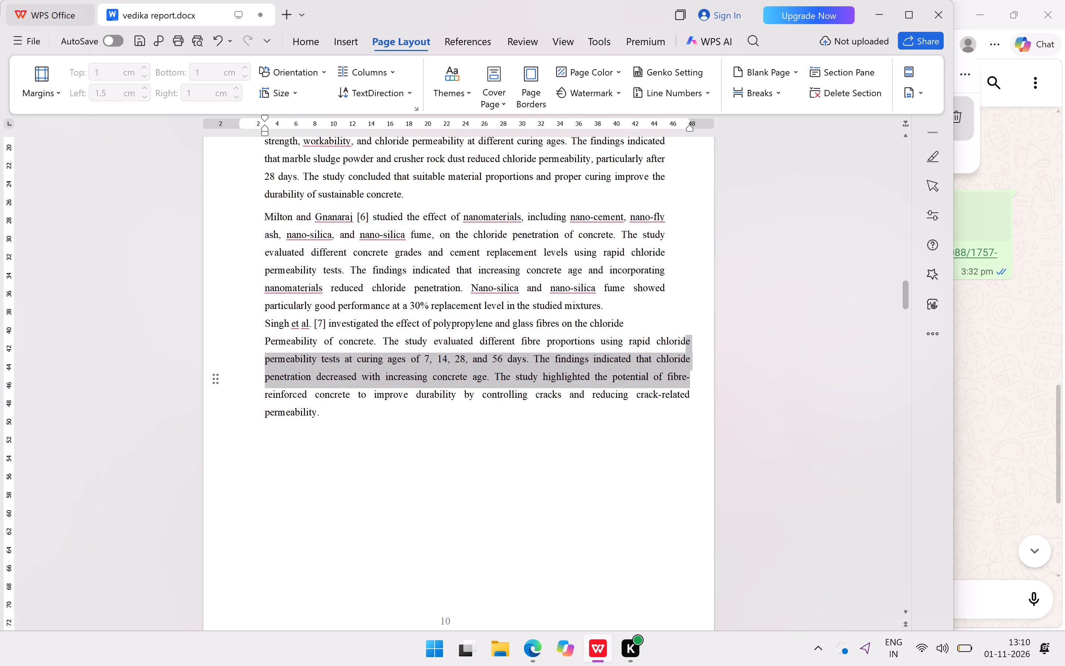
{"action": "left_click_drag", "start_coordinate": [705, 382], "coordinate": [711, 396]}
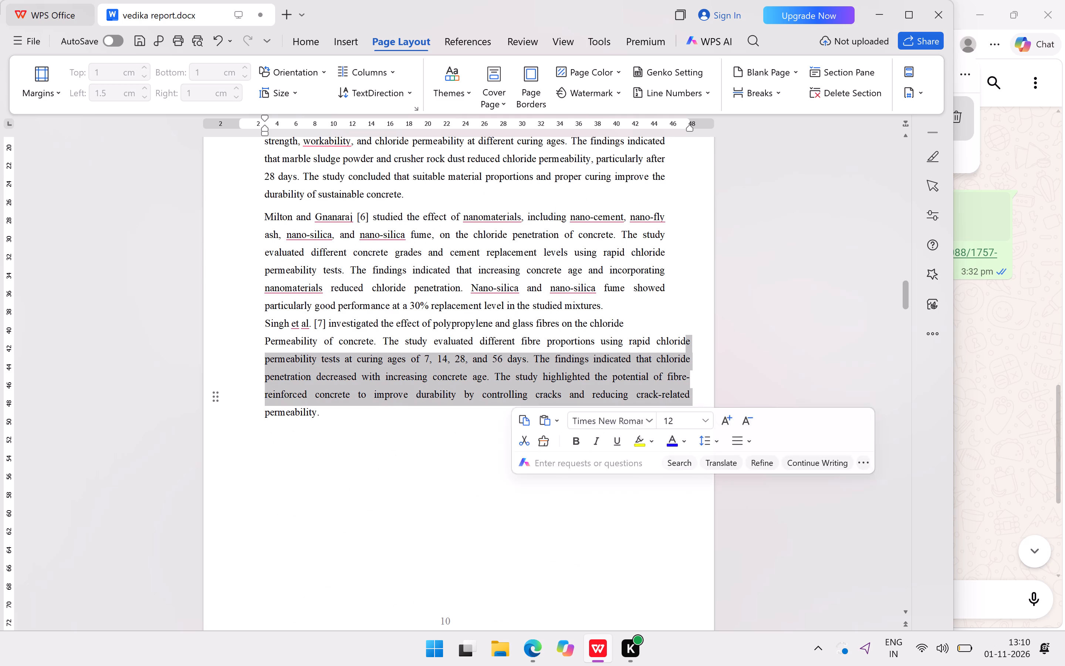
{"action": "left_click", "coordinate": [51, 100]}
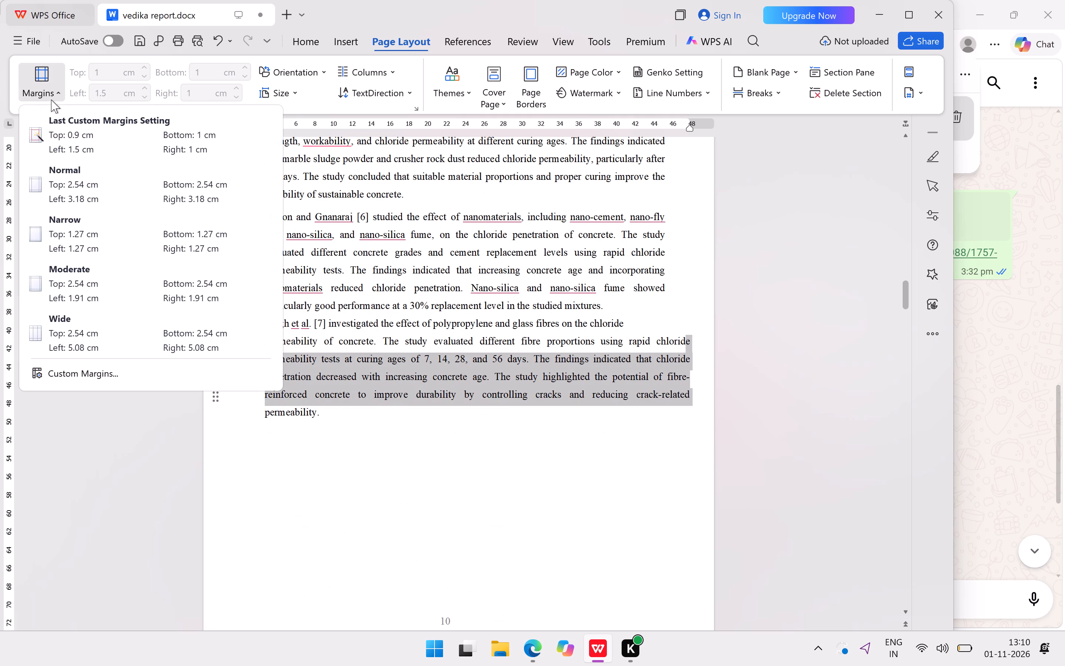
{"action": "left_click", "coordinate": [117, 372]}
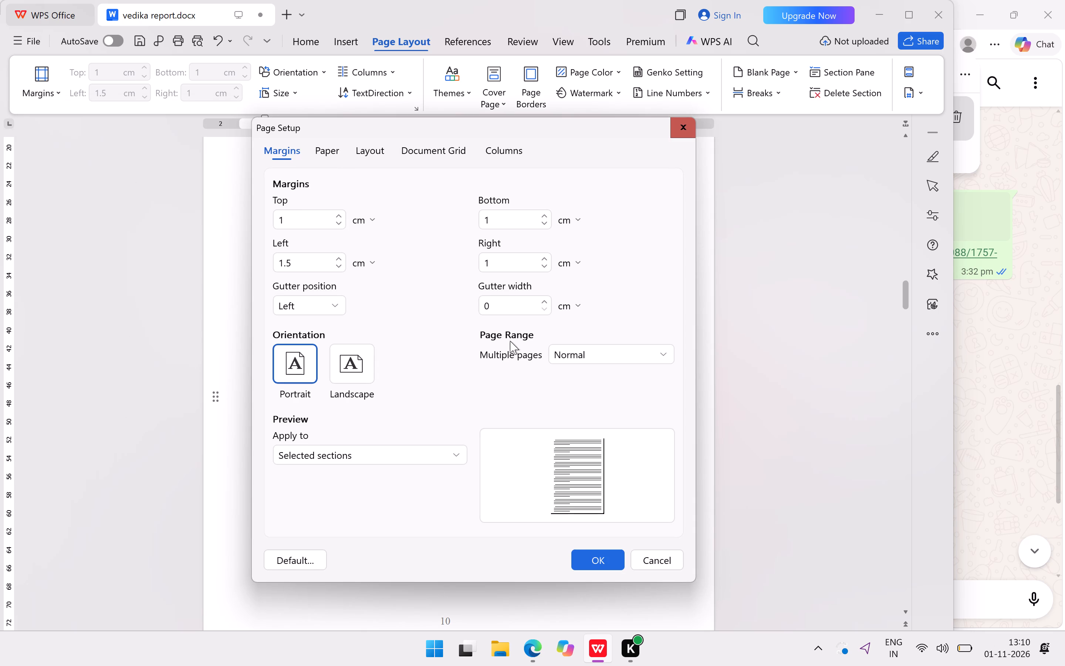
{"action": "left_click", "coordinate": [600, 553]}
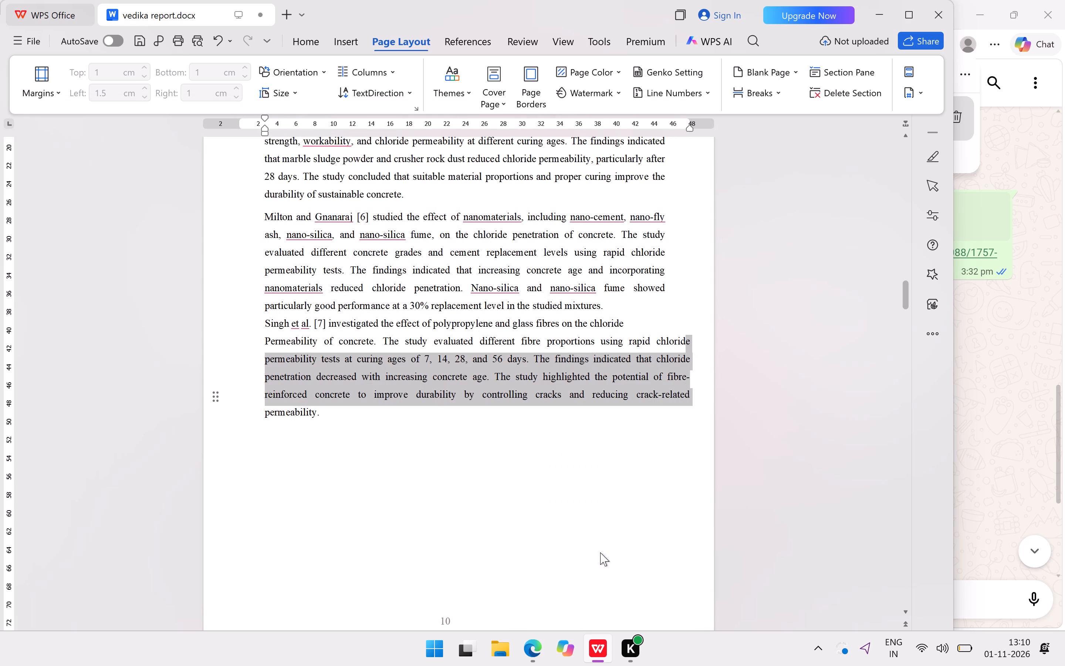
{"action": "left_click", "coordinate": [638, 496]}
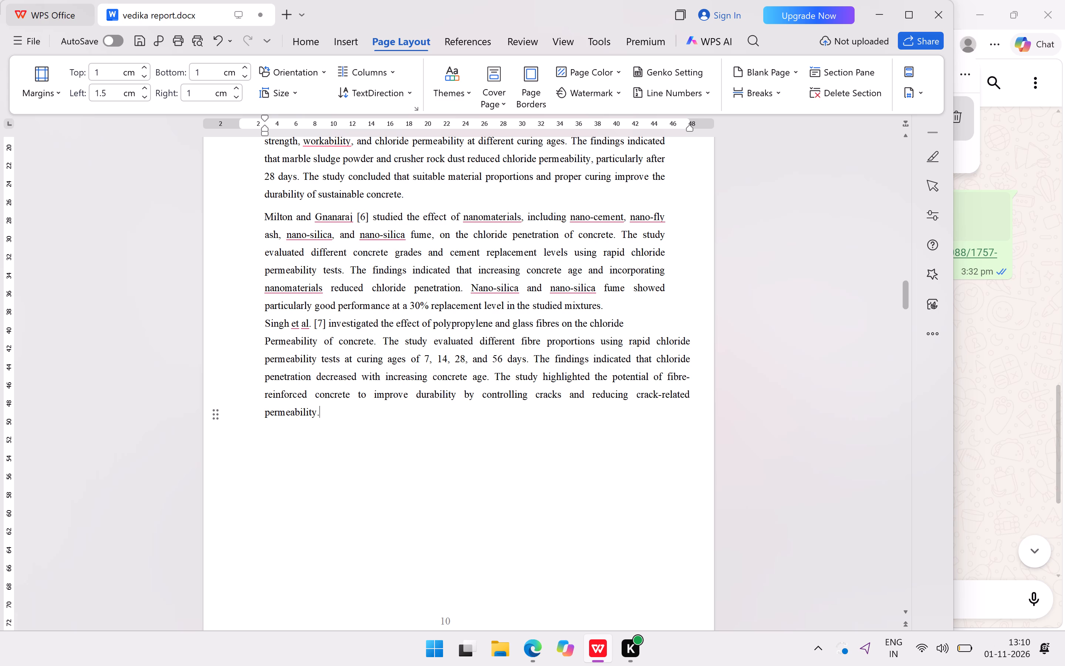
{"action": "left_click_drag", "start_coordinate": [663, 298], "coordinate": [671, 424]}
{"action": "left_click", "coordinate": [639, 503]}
Copy the entire extra-wide Singh et al. [7] paragraph and delete it from the page.
{"action": "left_click_drag", "start_coordinate": [243, 321], "coordinate": [323, 398]}
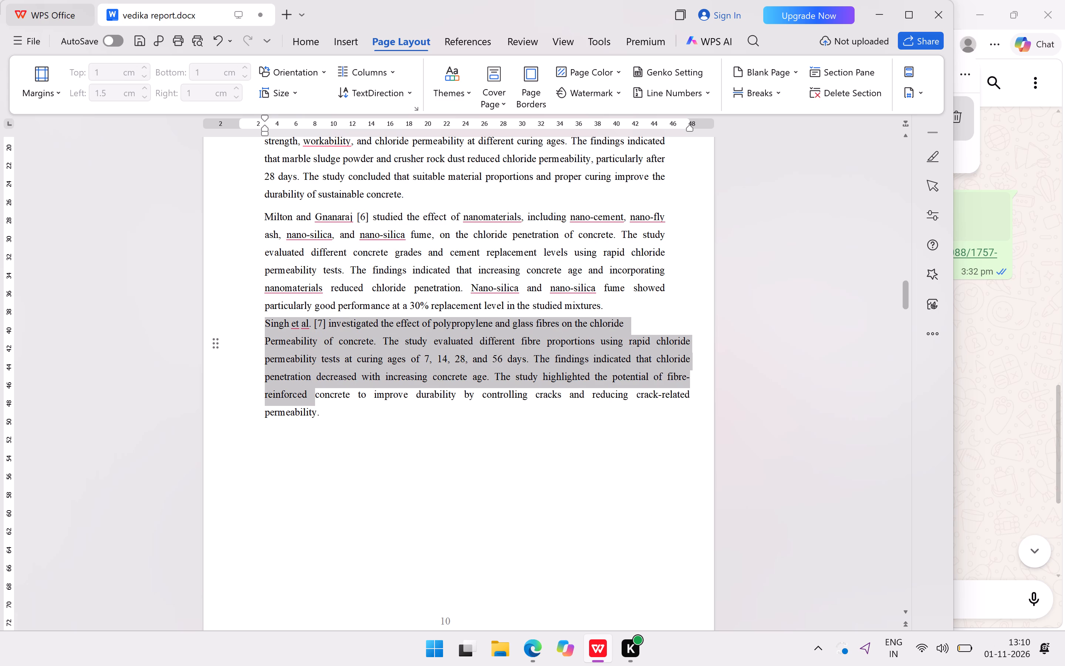
{"action": "left_click_drag", "start_coordinate": [323, 398], "coordinate": [324, 423]}
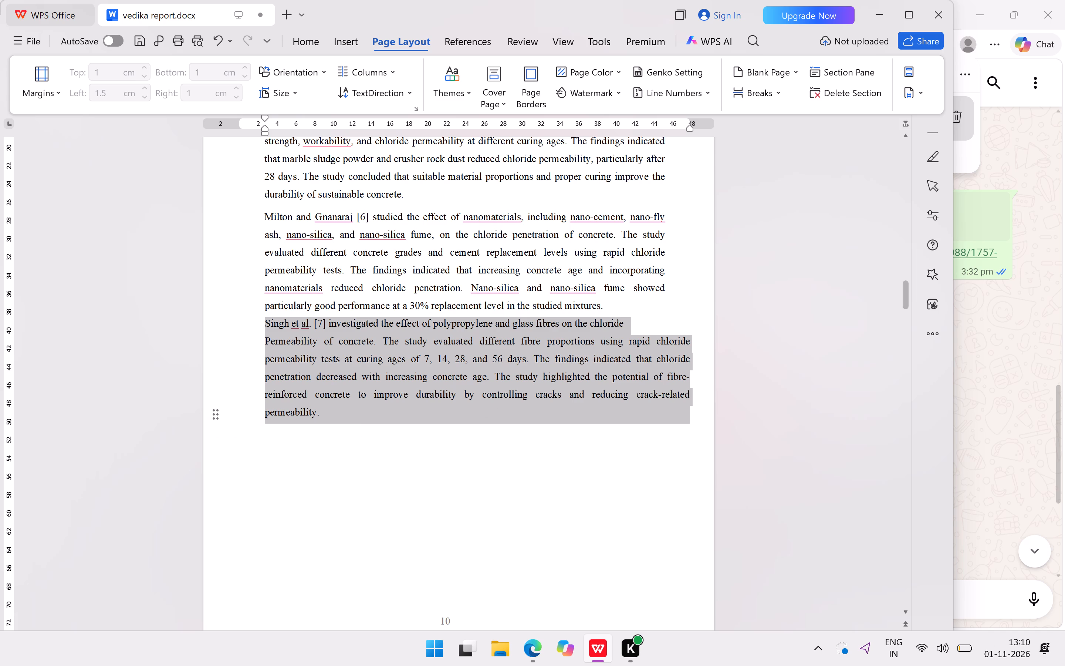
{"action": "key", "text": "ctrl+c"}
{"action": "key", "text": "Delete"}
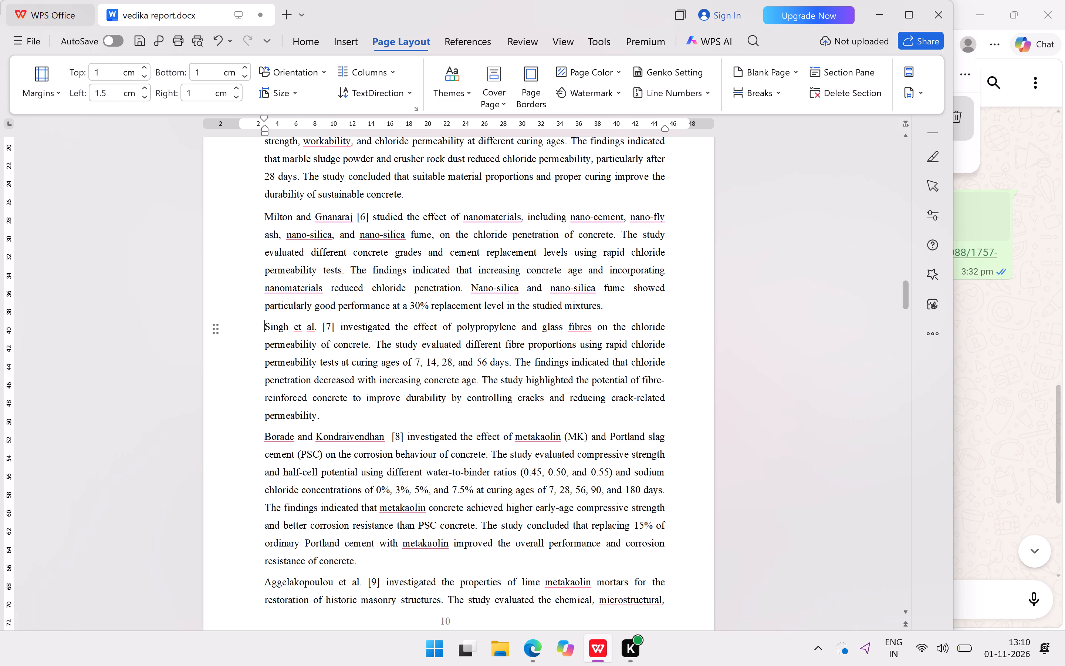
Review the literature paragraphs from Ma et al. [3] down to the 2.3 Summary heading for layout problems.
{"action": "scroll", "coordinate": [581, 354], "scroll_direction": "up", "scroll_amount": 9}
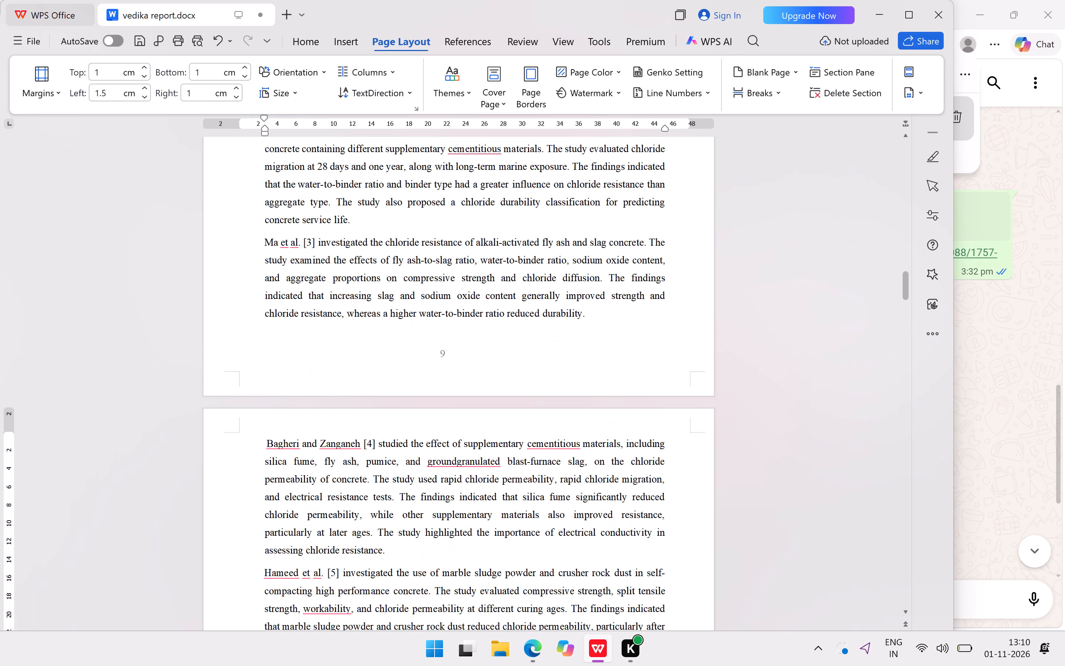
{"action": "scroll", "coordinate": [581, 354], "scroll_direction": "down", "scroll_amount": 17}
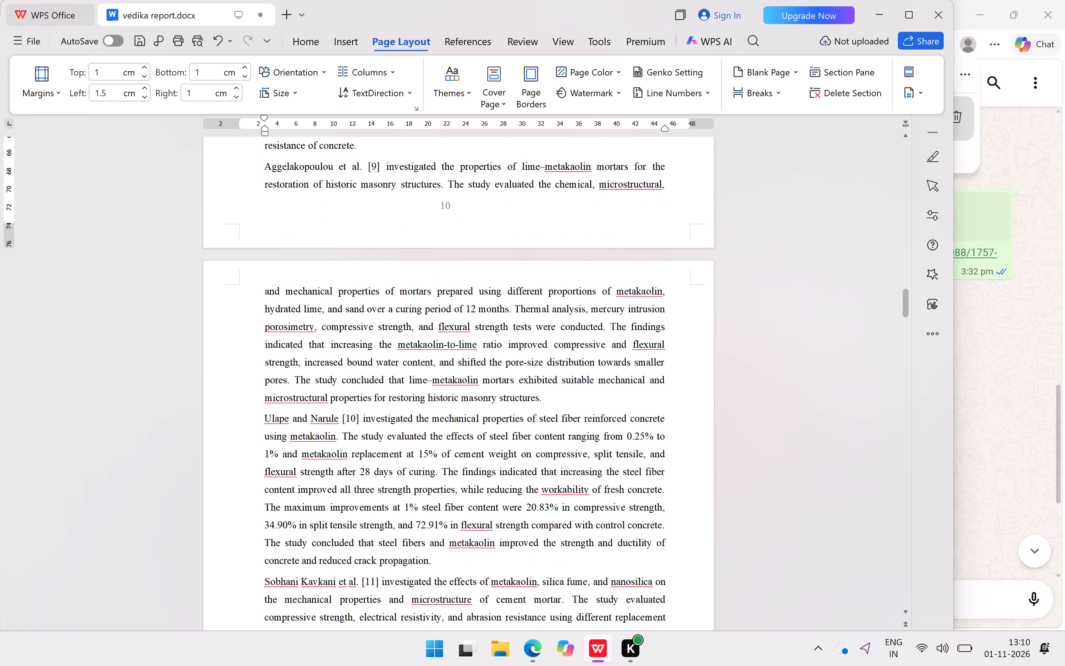
{"action": "scroll", "coordinate": [582, 352], "scroll_direction": "down", "scroll_amount": 12}
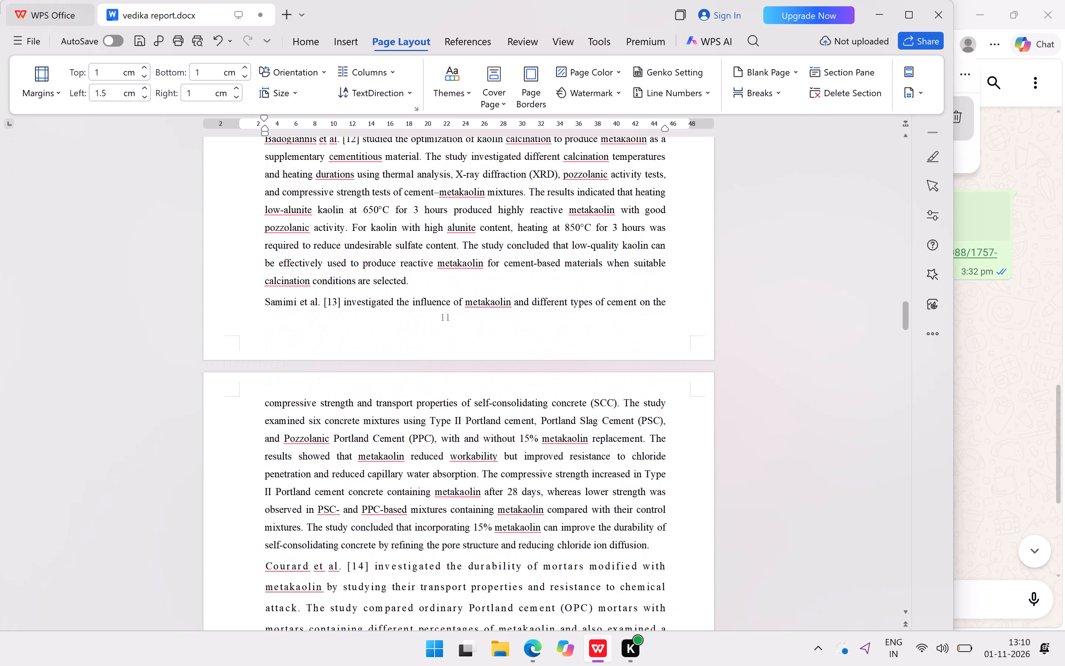
{"action": "scroll", "coordinate": [582, 352], "scroll_direction": "down", "scroll_amount": 9}
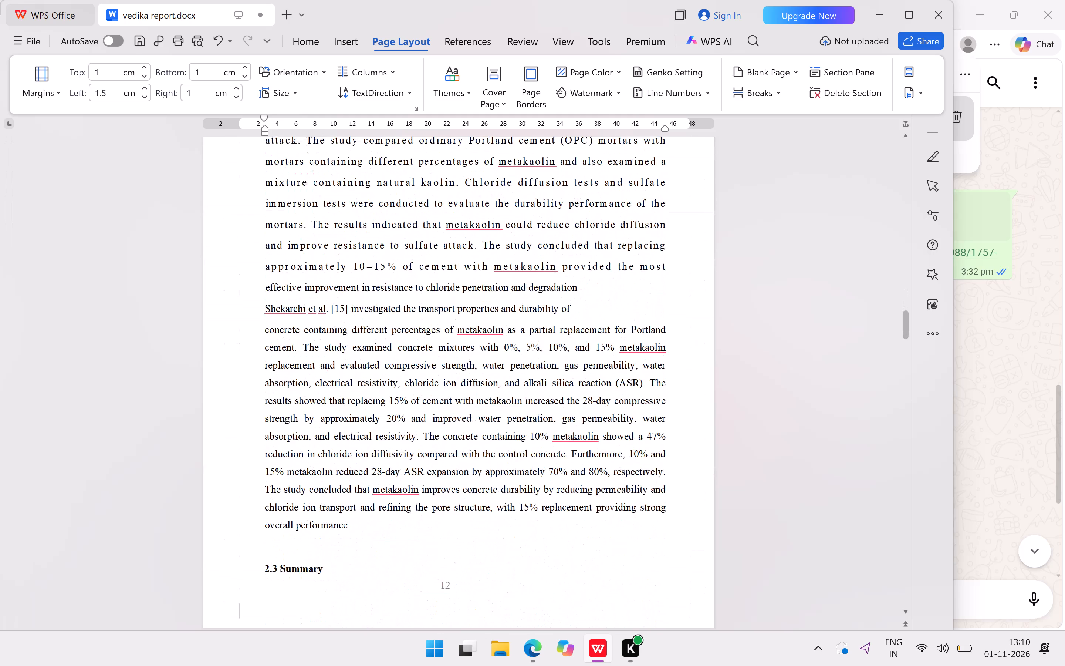
Change the whole Courard et al. [14] paragraph from distributed to justified alignment.
{"action": "scroll", "coordinate": [582, 351], "scroll_direction": "up", "scroll_amount": 3}
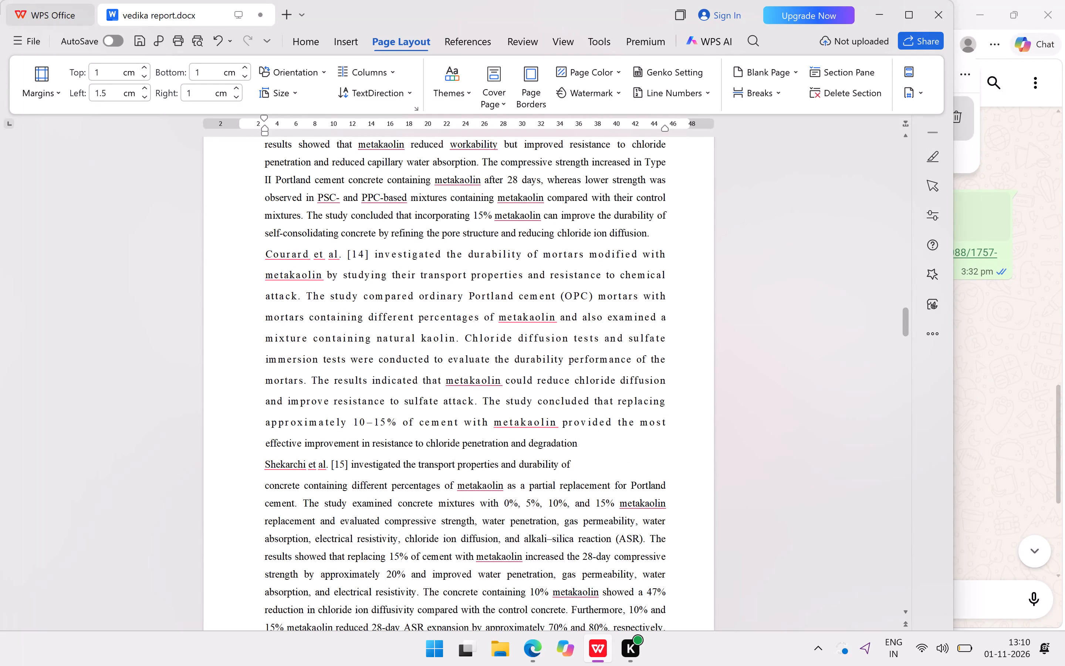
{"action": "left_click_drag", "start_coordinate": [260, 252], "coordinate": [572, 414]}
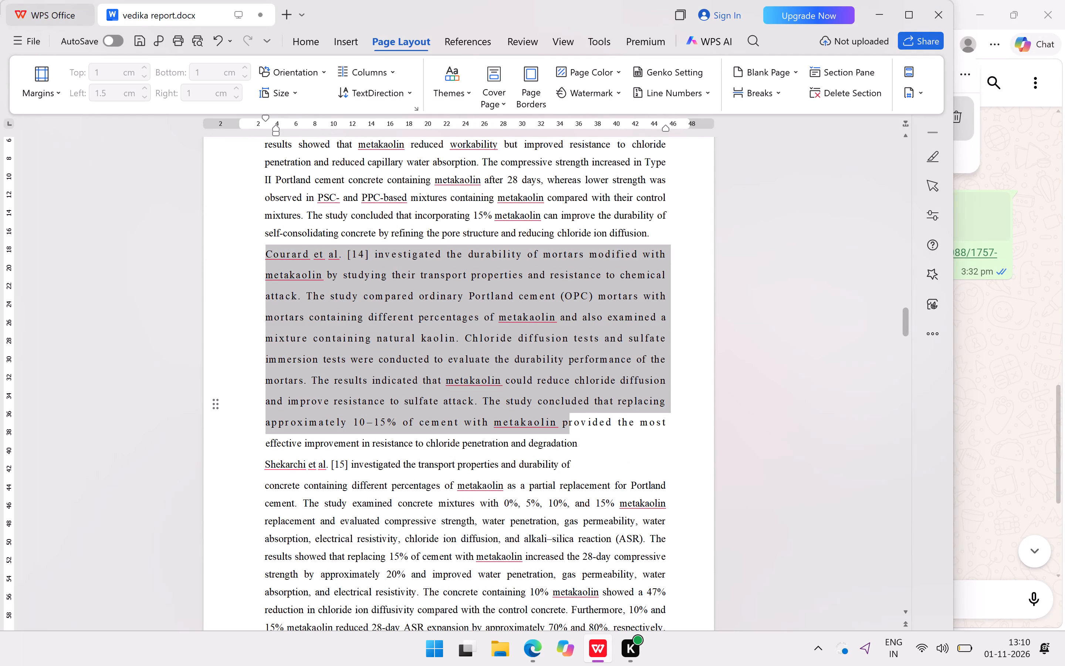
{"action": "left_click_drag", "start_coordinate": [572, 414], "coordinate": [643, 452]}
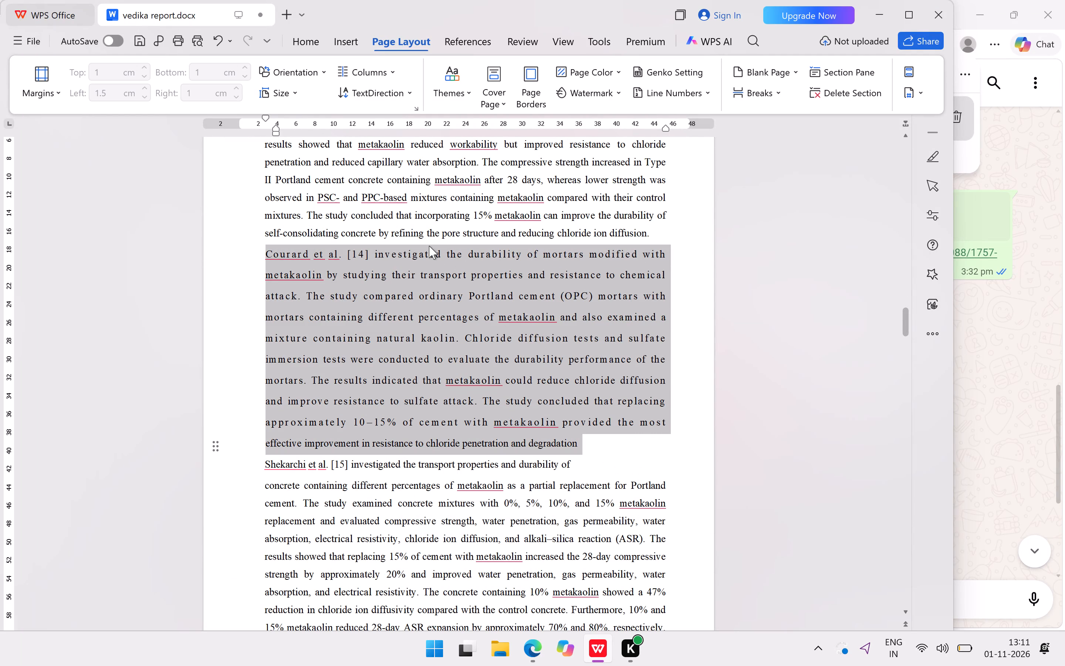
{"action": "left_click", "coordinate": [349, 36]}
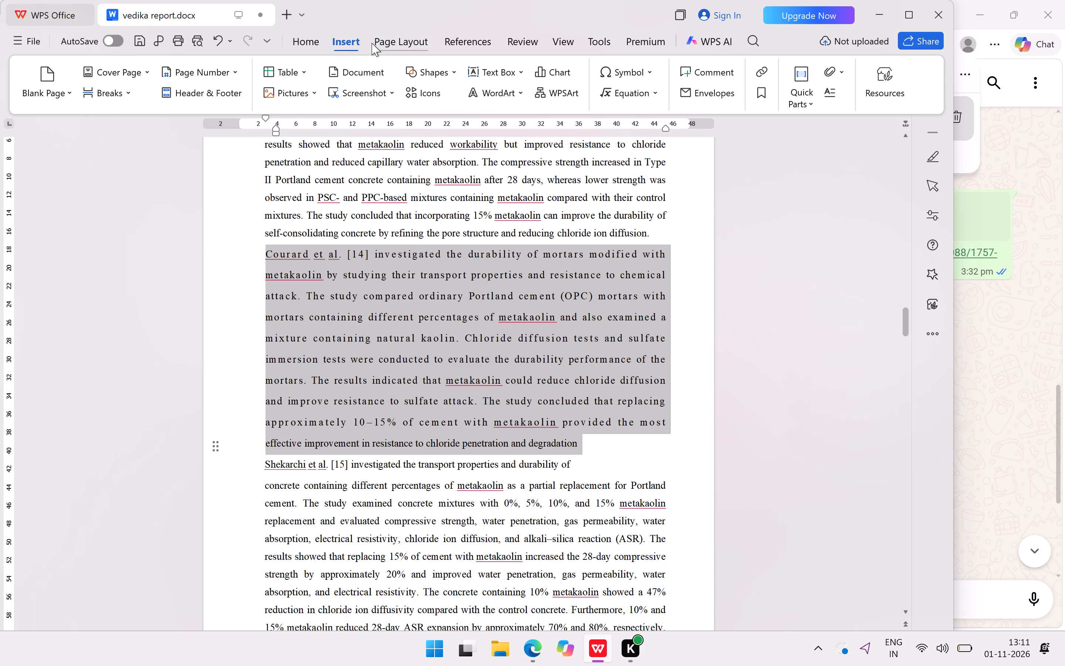
{"action": "left_click", "coordinate": [307, 41]}
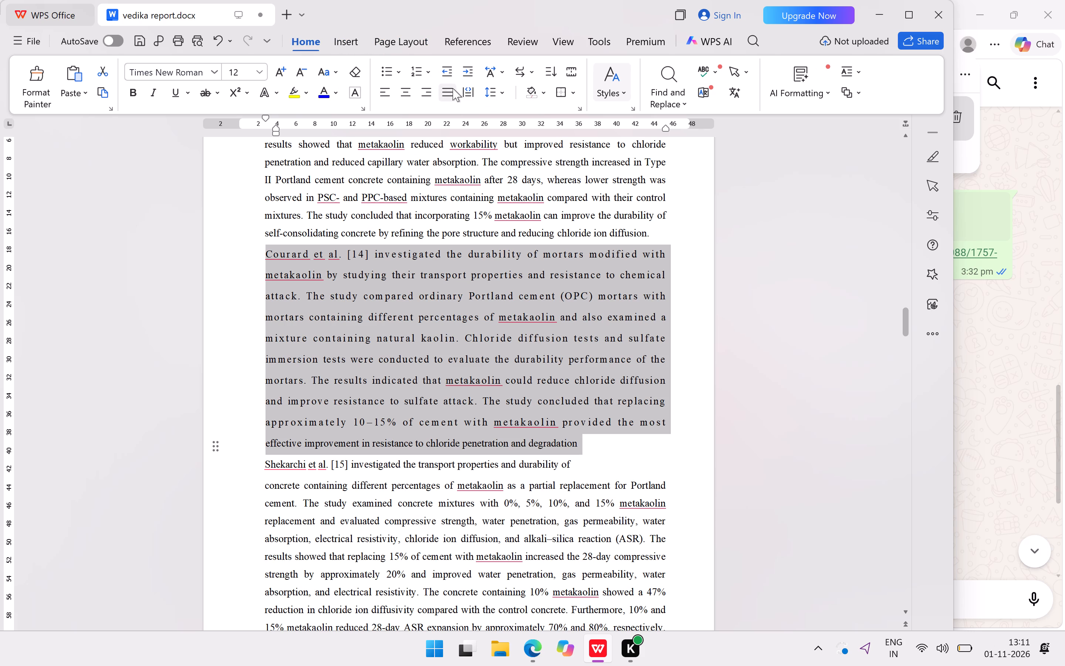
{"action": "left_click", "coordinate": [464, 93]}
{"action": "left_click", "coordinate": [464, 93]}
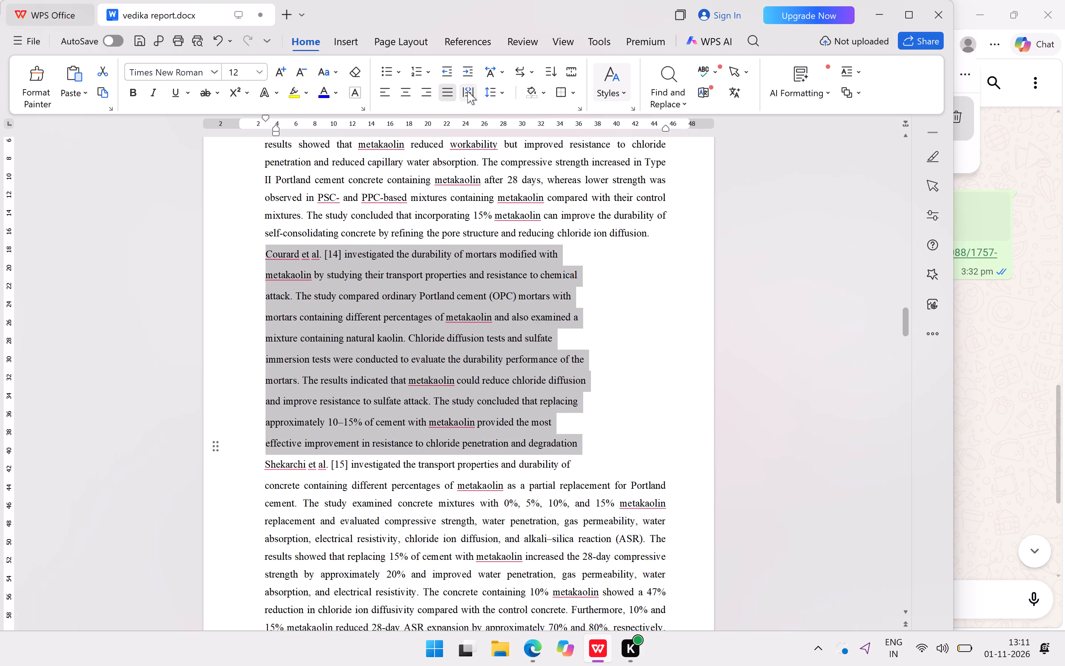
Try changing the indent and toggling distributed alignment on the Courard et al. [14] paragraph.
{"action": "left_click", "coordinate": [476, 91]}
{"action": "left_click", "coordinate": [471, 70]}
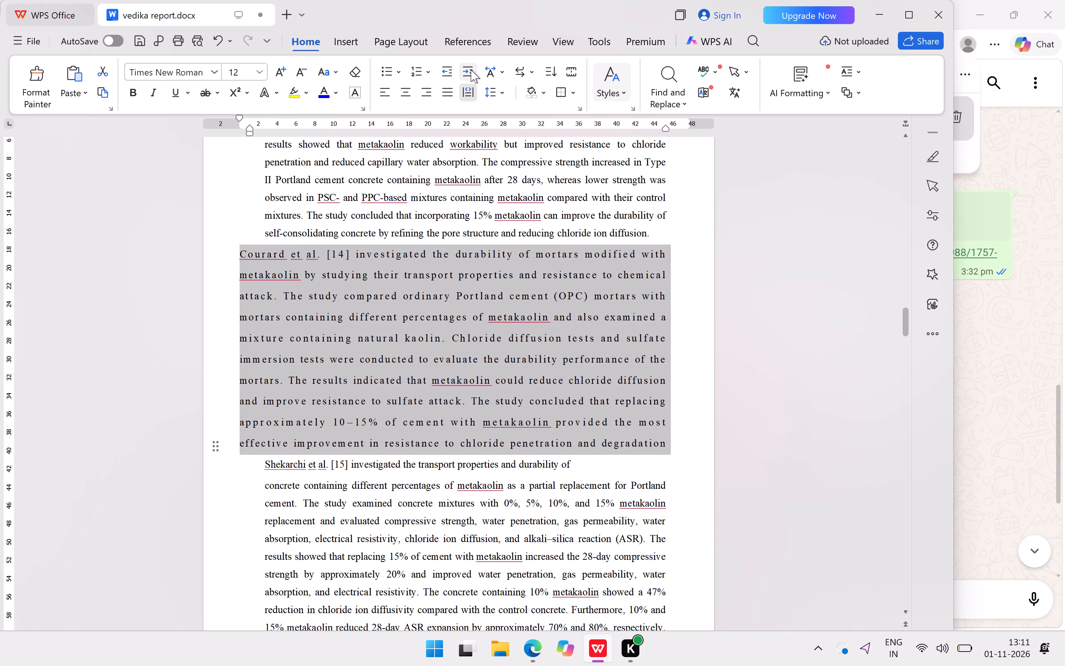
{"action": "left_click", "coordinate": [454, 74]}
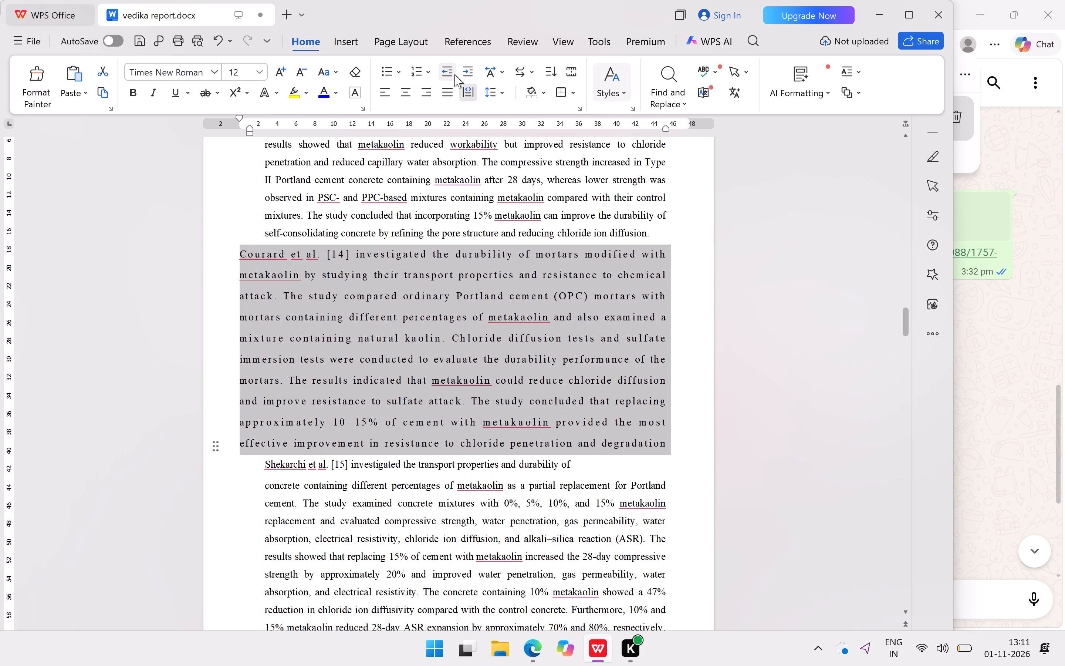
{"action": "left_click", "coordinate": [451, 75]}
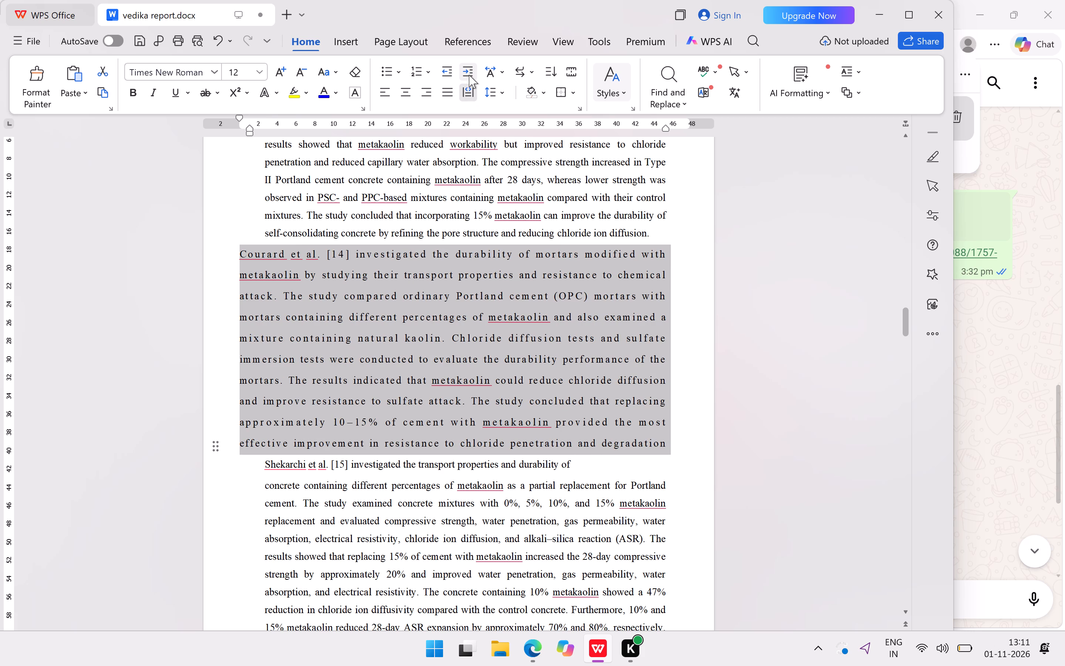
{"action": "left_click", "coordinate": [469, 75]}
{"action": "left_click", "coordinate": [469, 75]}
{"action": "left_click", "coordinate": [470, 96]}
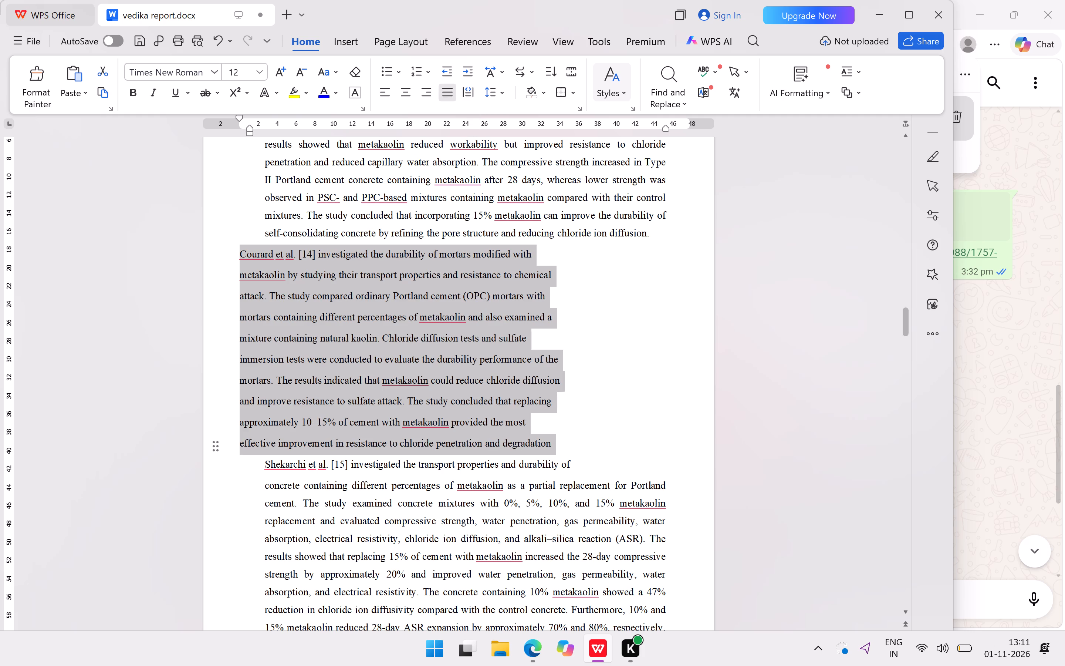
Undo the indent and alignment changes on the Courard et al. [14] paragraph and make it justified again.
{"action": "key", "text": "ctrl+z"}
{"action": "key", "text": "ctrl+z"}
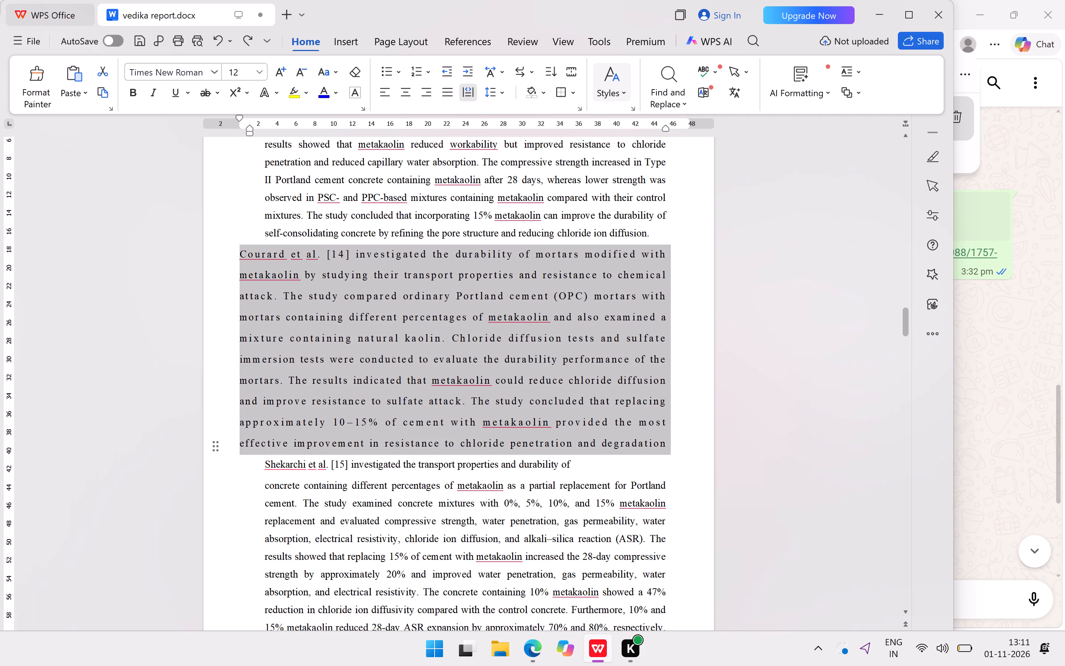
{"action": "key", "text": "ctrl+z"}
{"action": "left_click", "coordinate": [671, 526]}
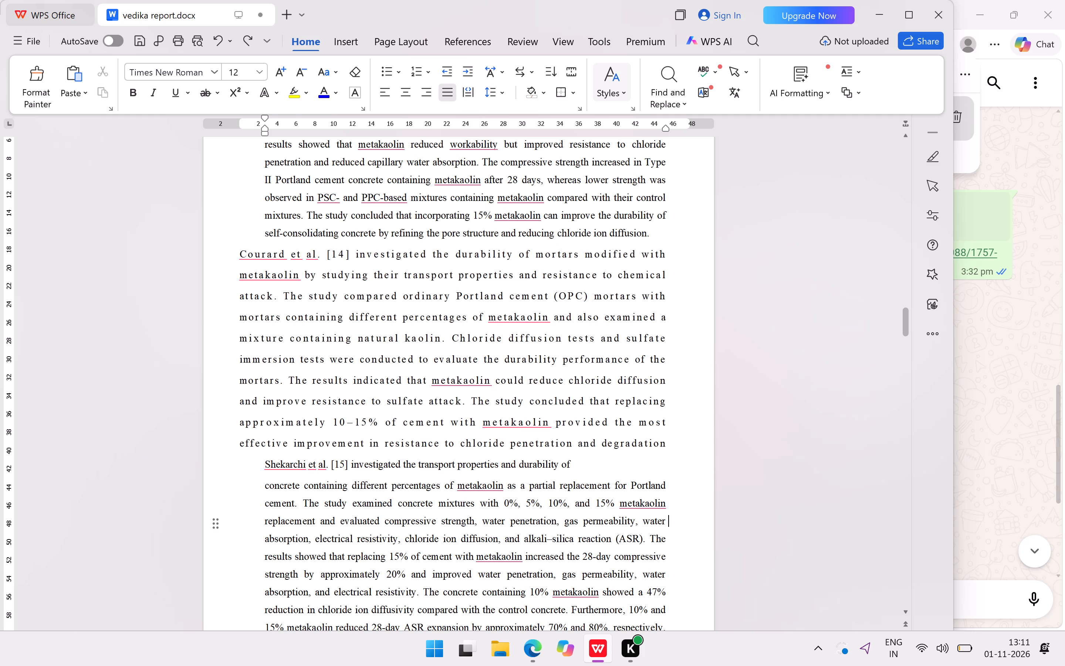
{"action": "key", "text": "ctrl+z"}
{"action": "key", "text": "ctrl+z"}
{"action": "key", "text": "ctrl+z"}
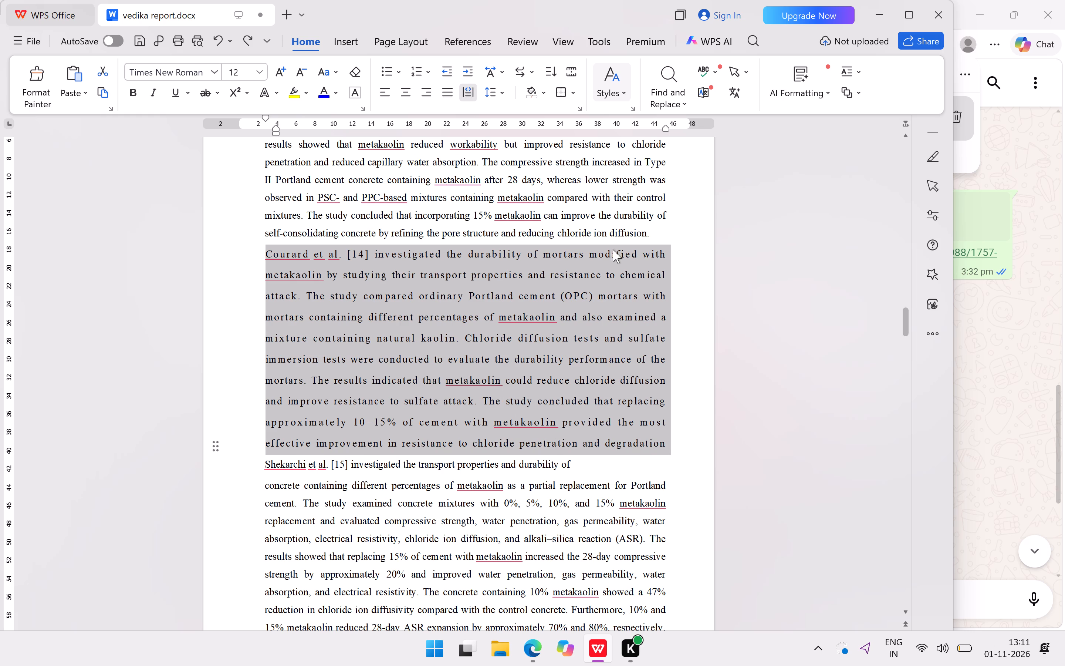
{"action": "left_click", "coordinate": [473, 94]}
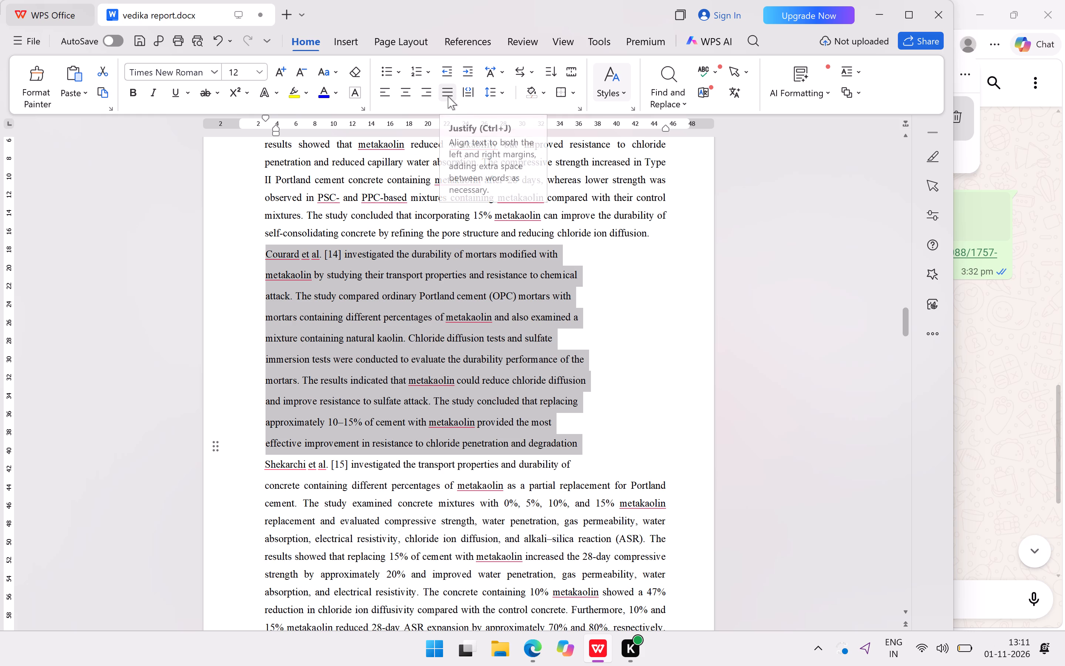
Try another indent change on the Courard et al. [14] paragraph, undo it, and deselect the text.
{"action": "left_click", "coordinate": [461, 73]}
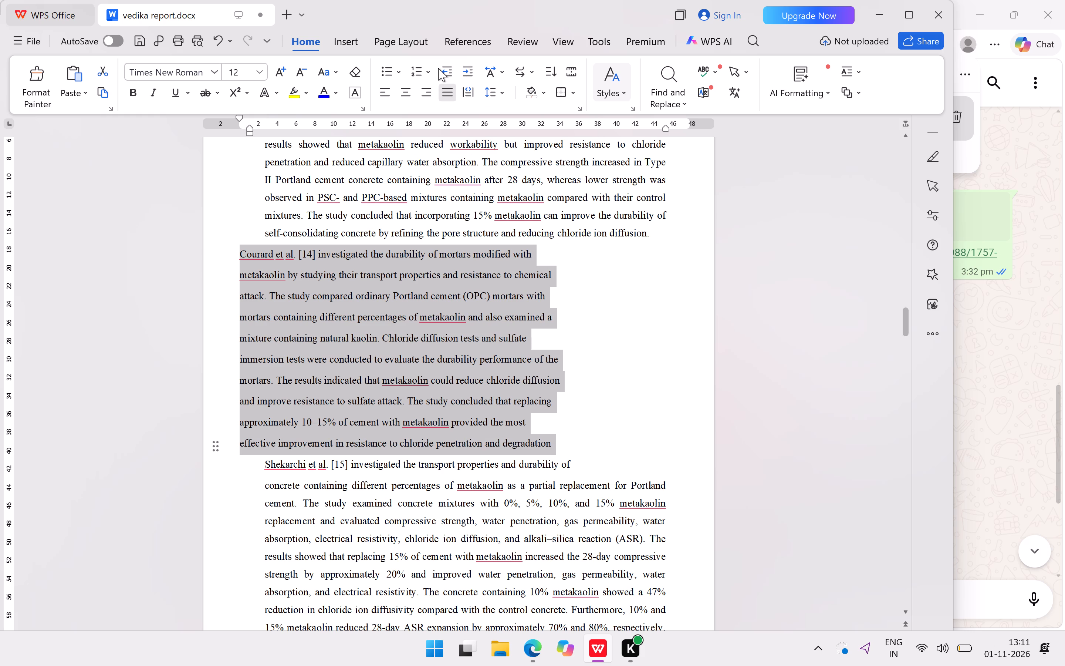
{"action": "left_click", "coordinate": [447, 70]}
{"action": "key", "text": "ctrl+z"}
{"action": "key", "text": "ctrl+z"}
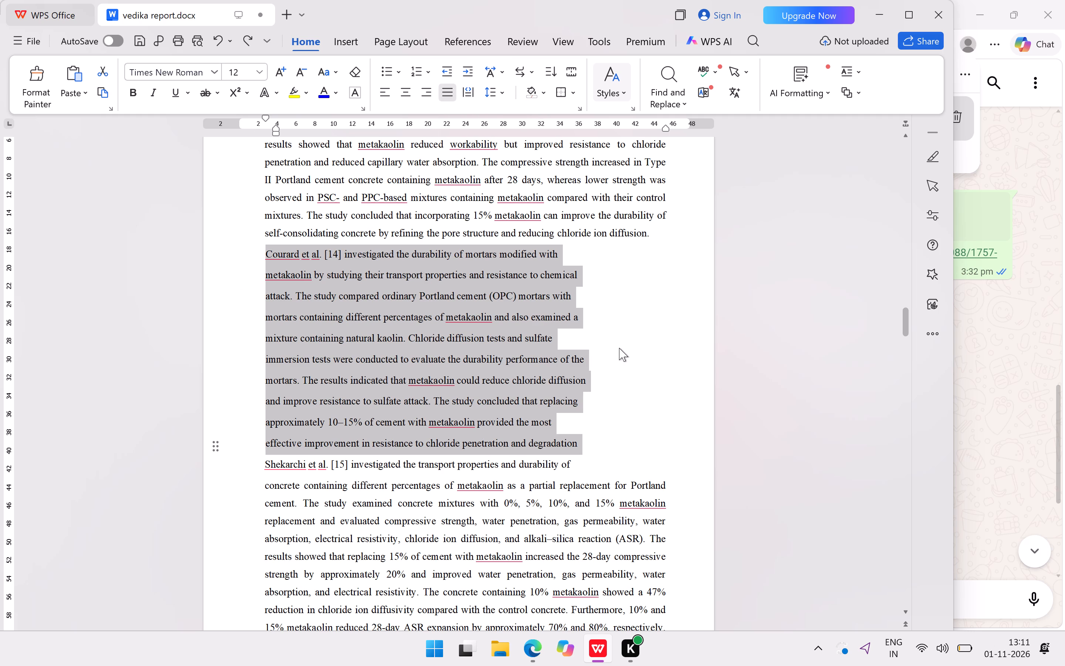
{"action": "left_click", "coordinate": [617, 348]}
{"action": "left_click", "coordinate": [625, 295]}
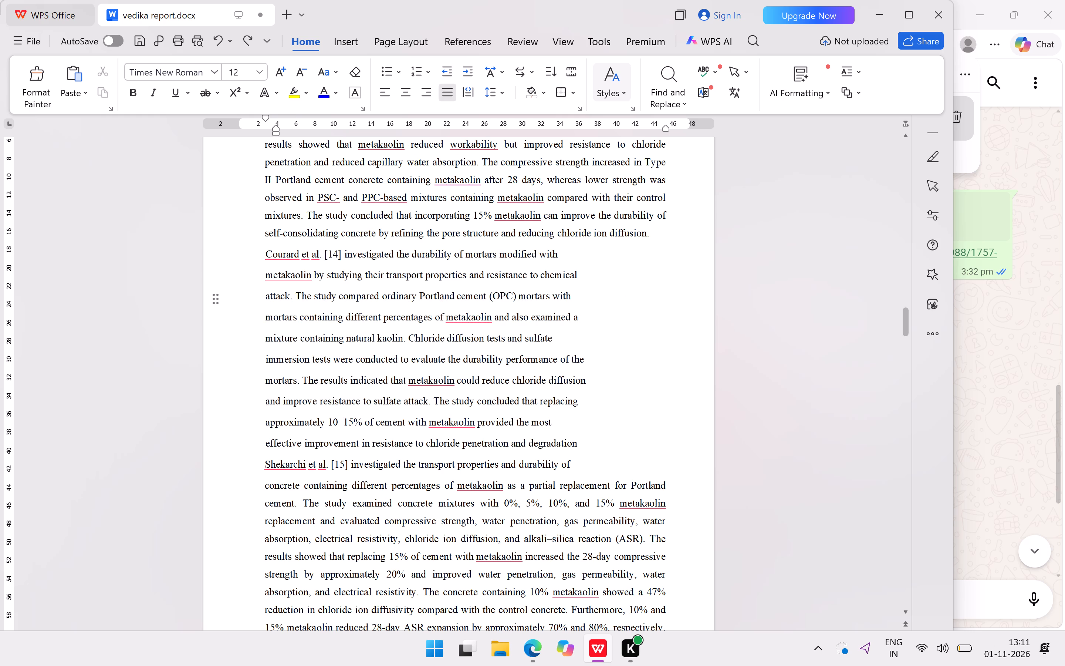
Copy "metakaolin by studying" from the second line of the Courard et al. [14] paragraph and paste it at the end of the first line.
{"action": "left_click_drag", "start_coordinate": [267, 279], "coordinate": [309, 278]}
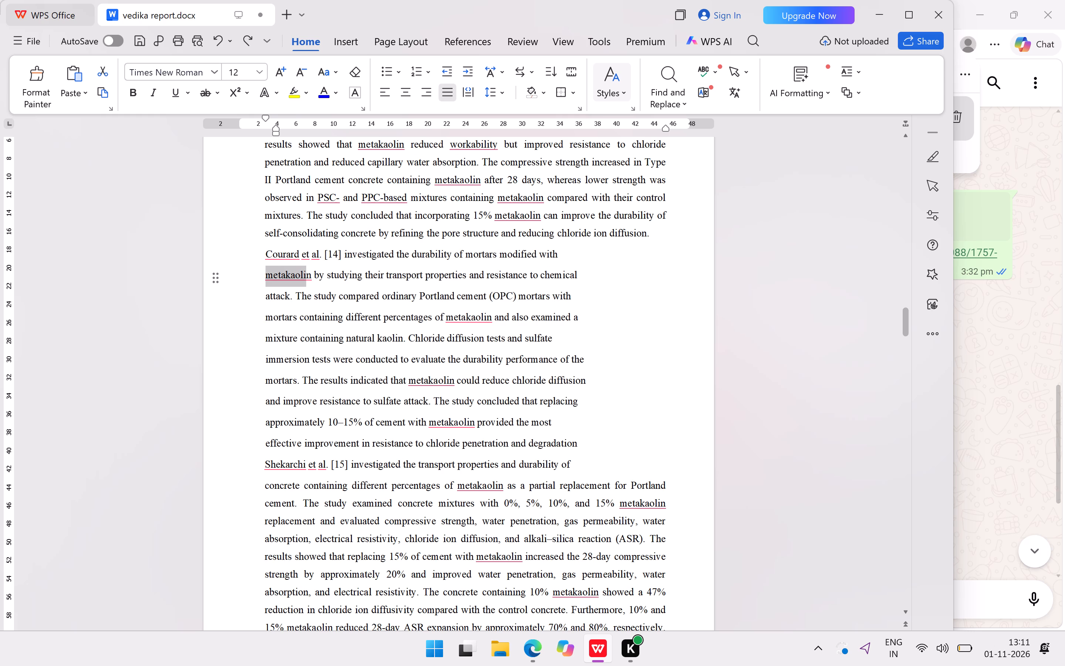
{"action": "left_click_drag", "start_coordinate": [309, 278], "coordinate": [341, 280]}
{"action": "left_click_drag", "start_coordinate": [348, 280], "coordinate": [356, 279]}
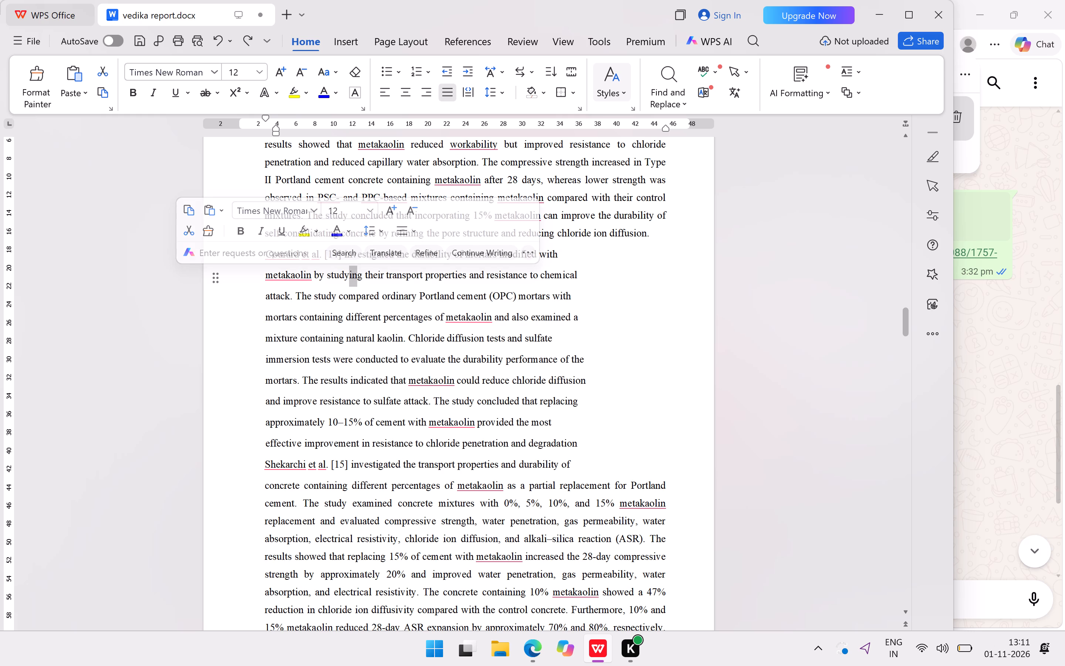
{"action": "left_click", "coordinate": [422, 283]}
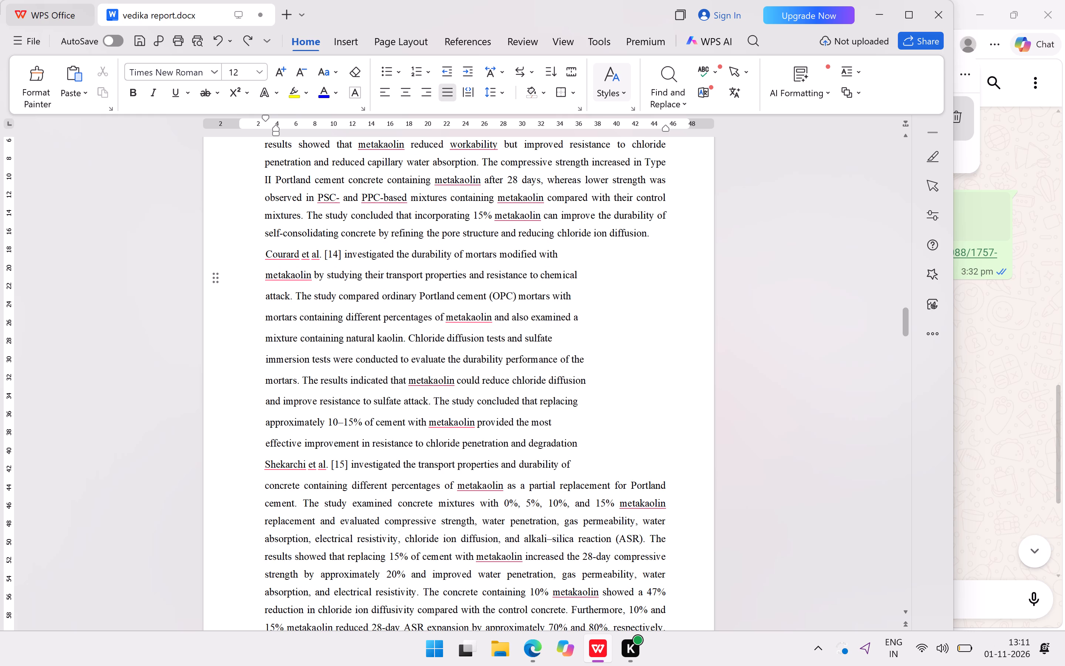
{"action": "left_click_drag", "start_coordinate": [266, 276], "coordinate": [341, 276]}
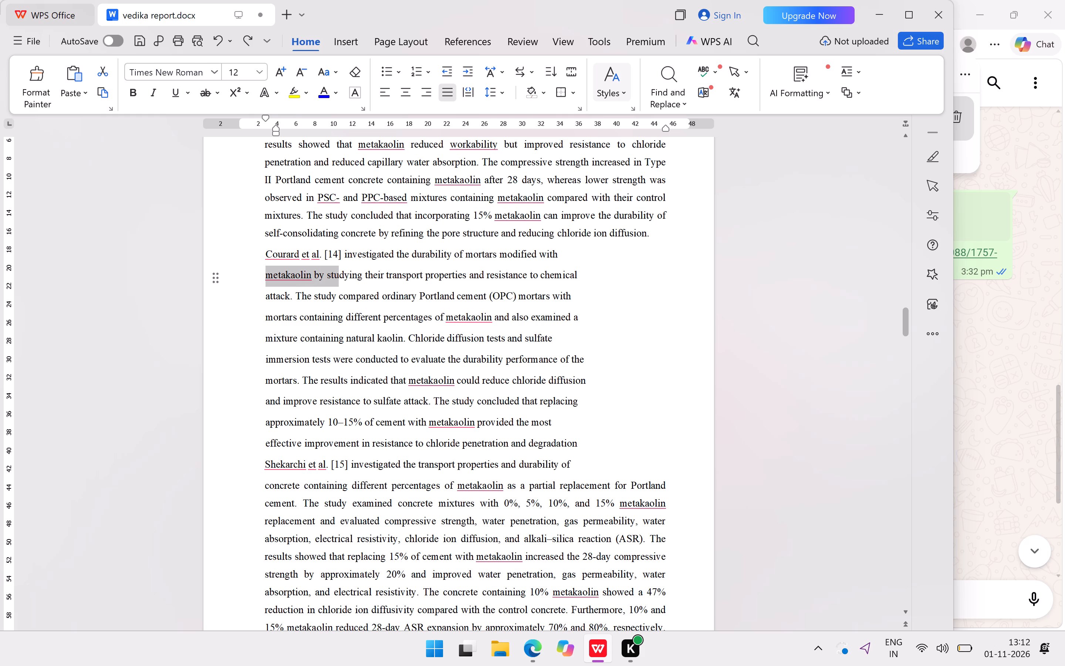
{"action": "left_click_drag", "start_coordinate": [341, 276], "coordinate": [361, 276]}
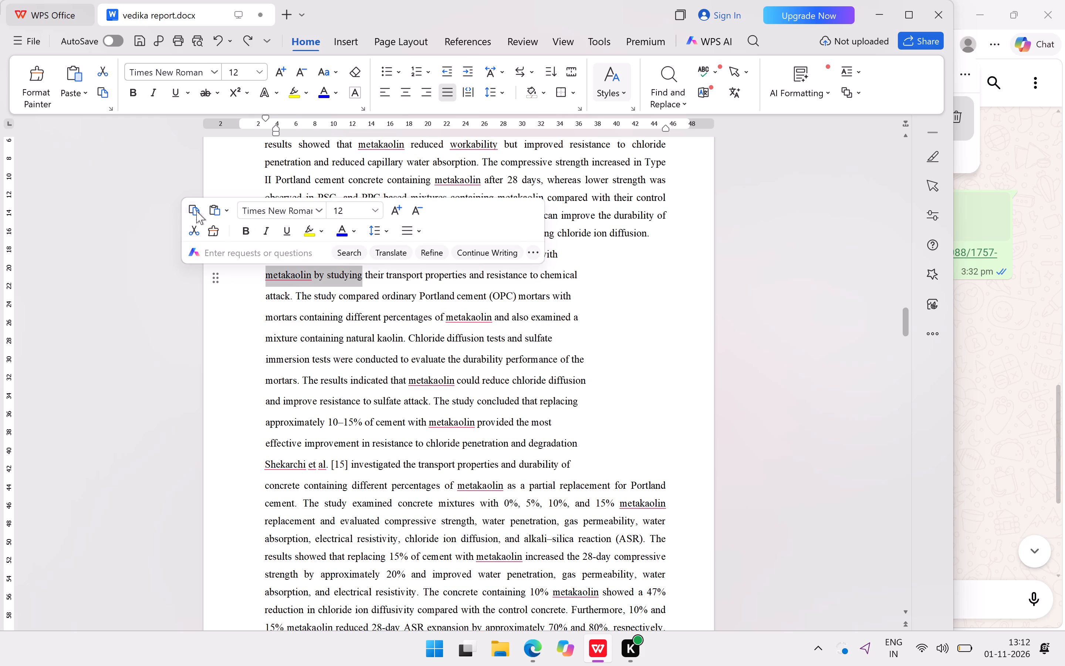
{"action": "left_click", "coordinate": [196, 209]}
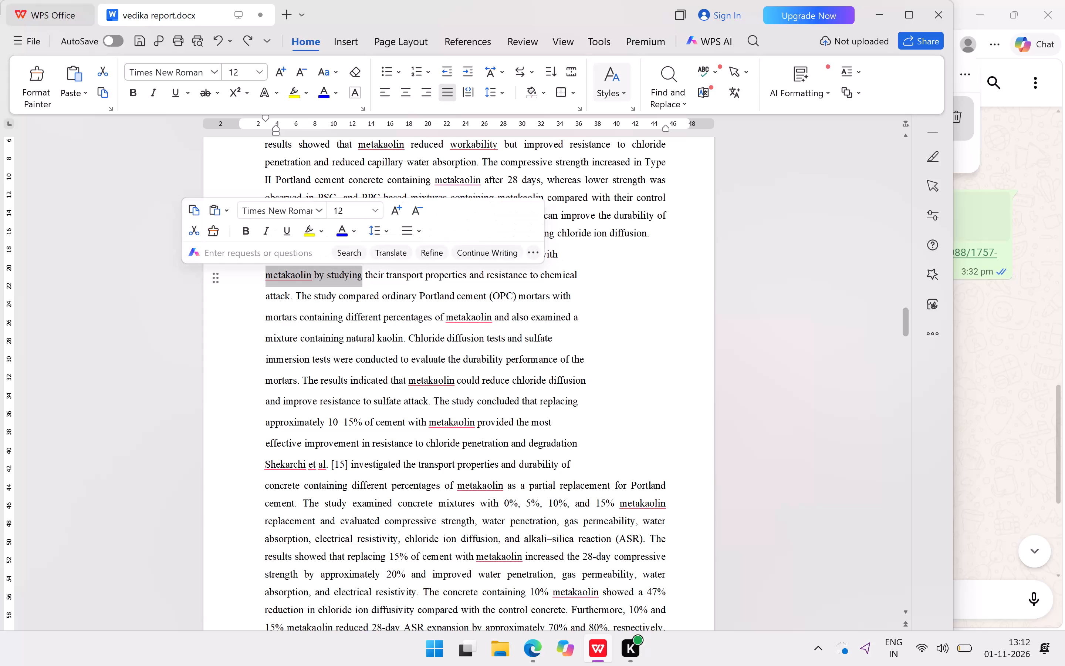
{"action": "left_click", "coordinate": [558, 254]}
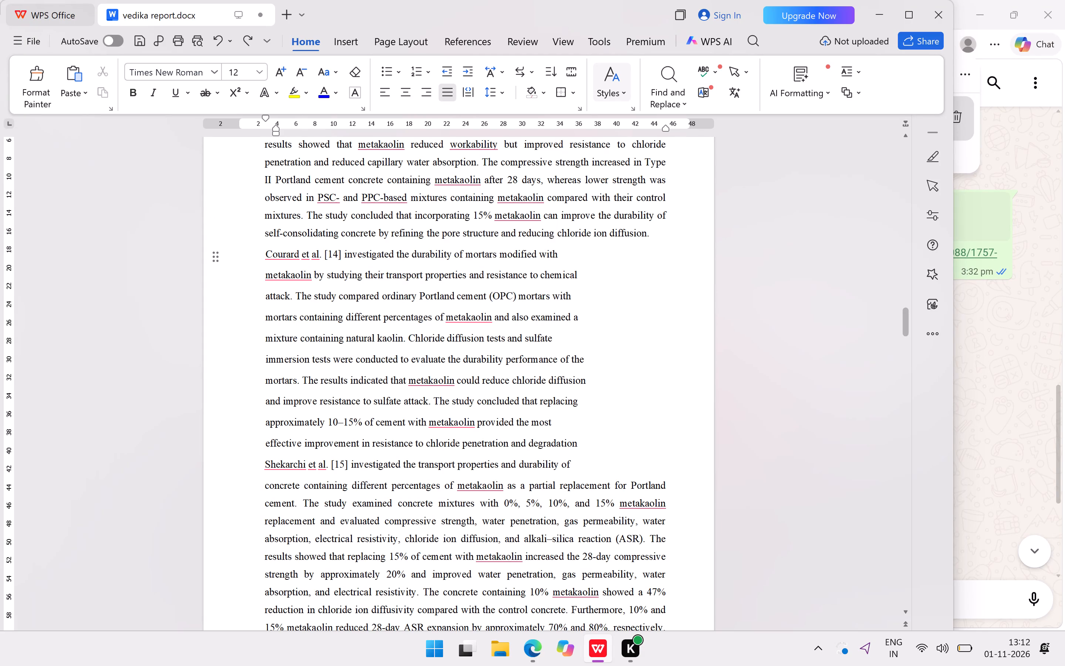
{"action": "key", "text": "ctrl+v"}
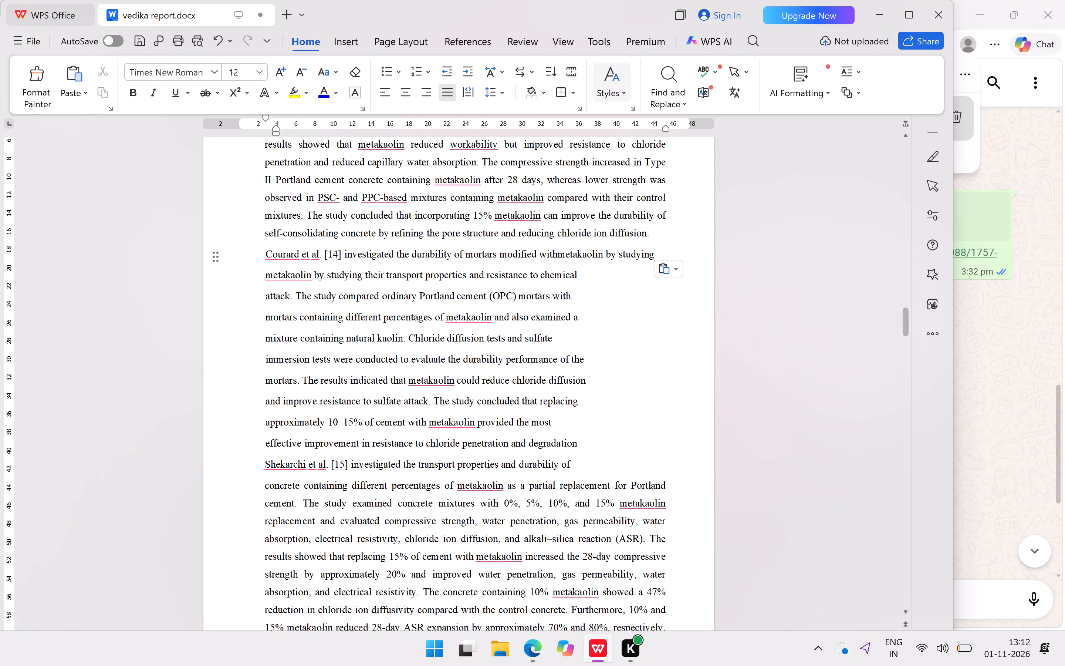
Insert a space between "with" and "metakaolin" in the first line of the Courard et al. [14] paragraph, ignoring the spelling suggestion.
{"action": "left_click", "coordinate": [558, 253]}
{"action": "left_click", "coordinate": [669, 248]}
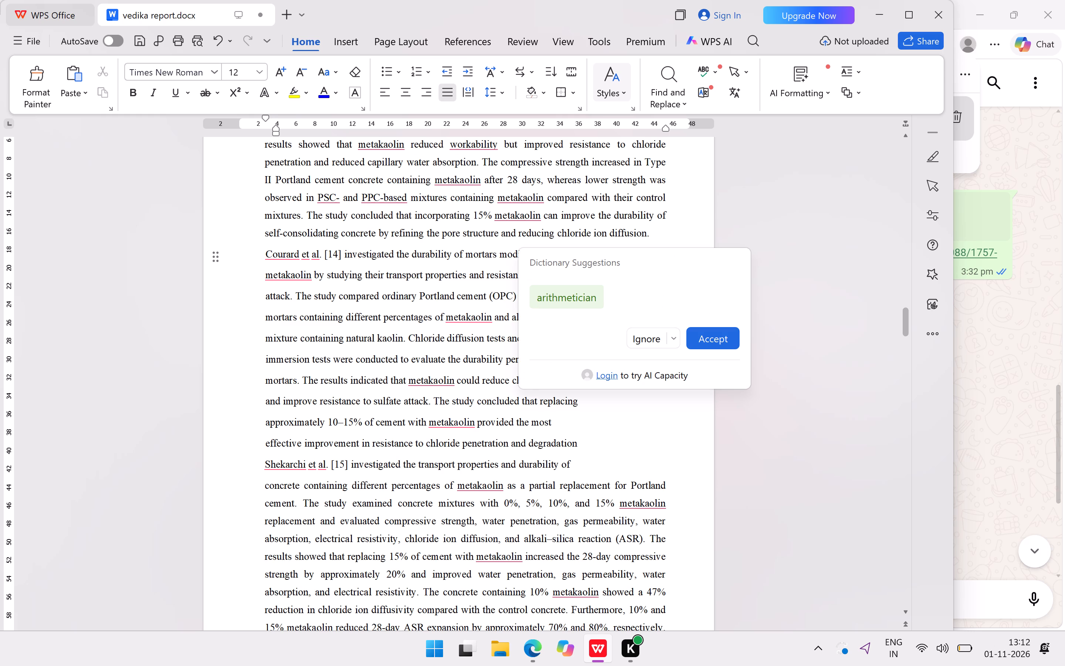
{"action": "left_click", "coordinate": [668, 231]}
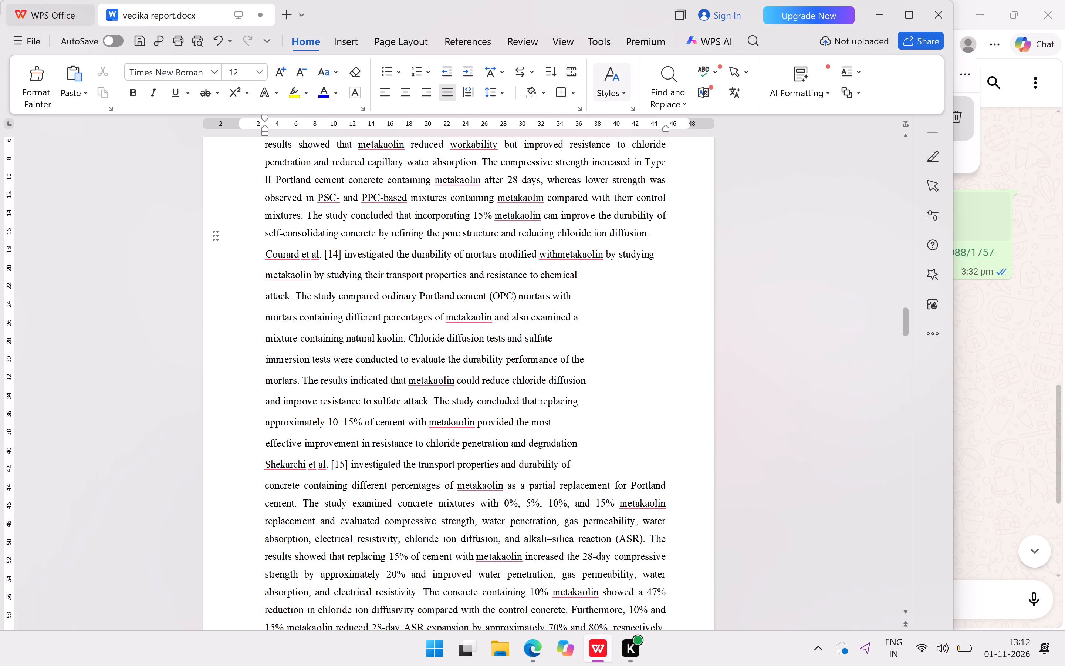
{"action": "left_click", "coordinate": [557, 254]}
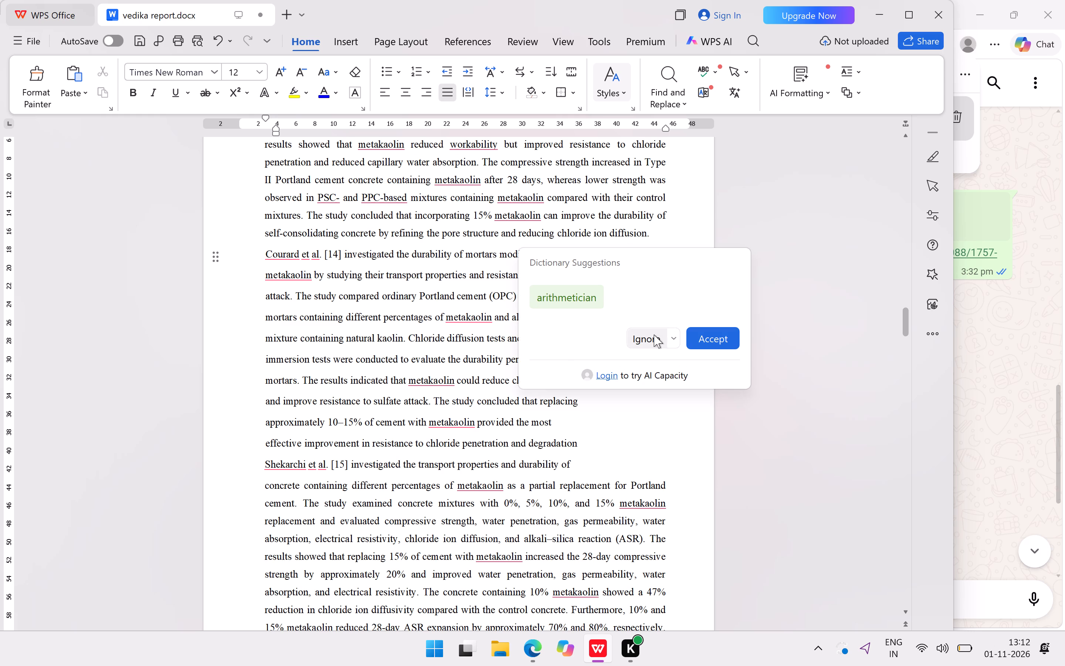
{"action": "left_click", "coordinate": [654, 334]}
{"action": "key", "text": "space"}
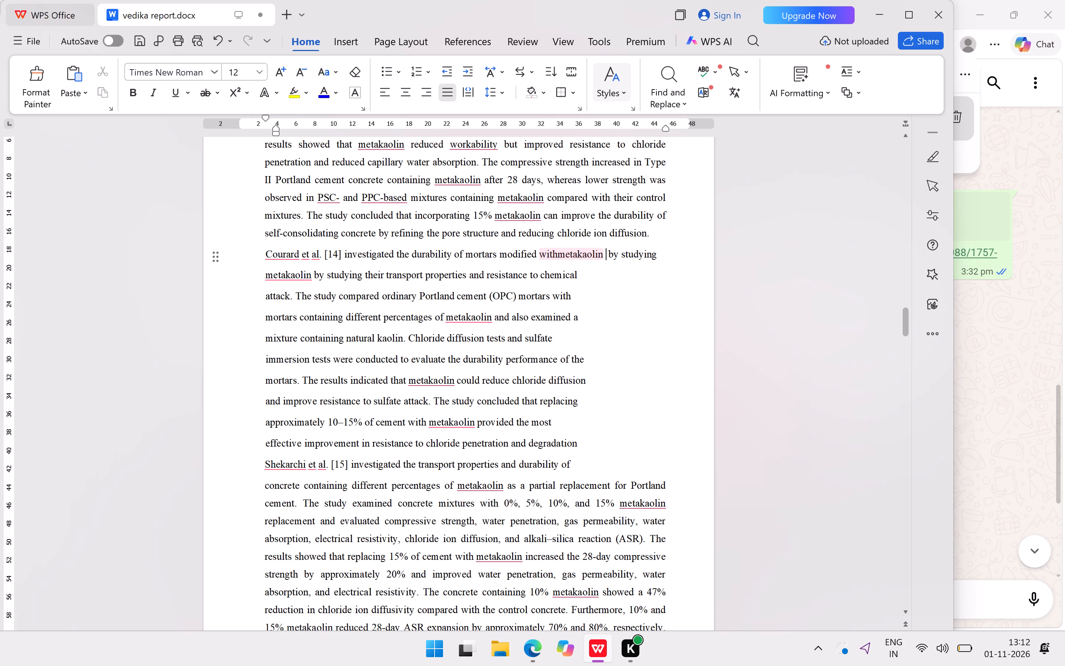
{"action": "key", "text": "BackSpace"}
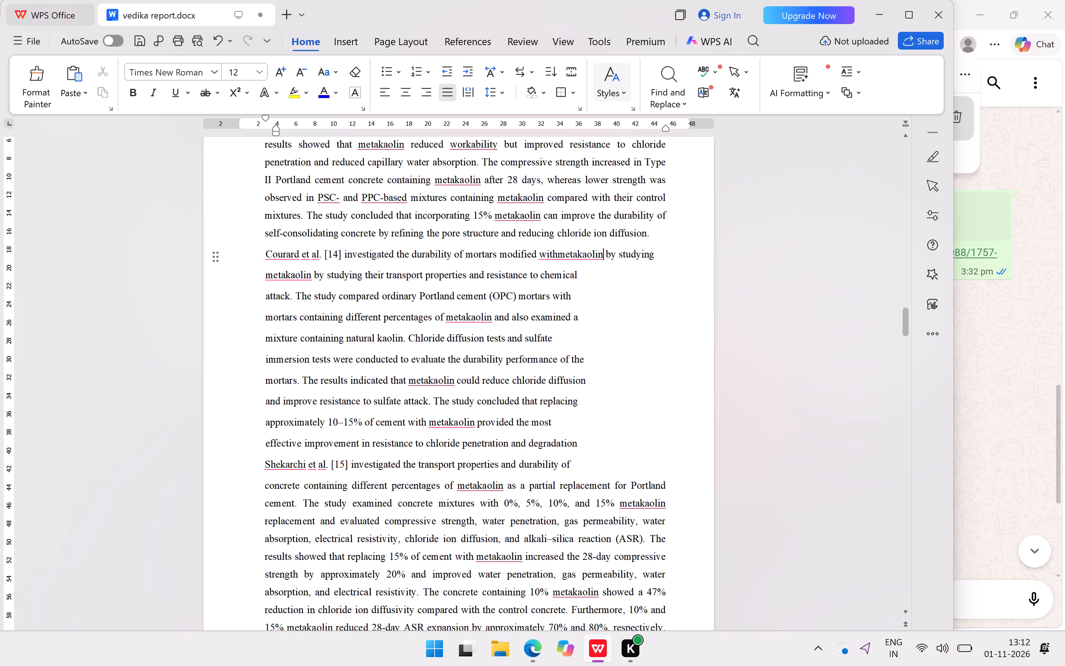
{"action": "key", "text": "Left"}
{"action": "key", "text": "Left"}
{"action": "key", "text": "Left"}
{"action": "key", "text": "Left"}
{"action": "key", "text": "Left"}
{"action": "key", "text": "Left"}
{"action": "key", "text": "Left"}
{"action": "key", "text": "Left"}
{"action": "key", "text": "Left"}
{"action": "key", "text": "Left"}
{"action": "key", "text": "space"}
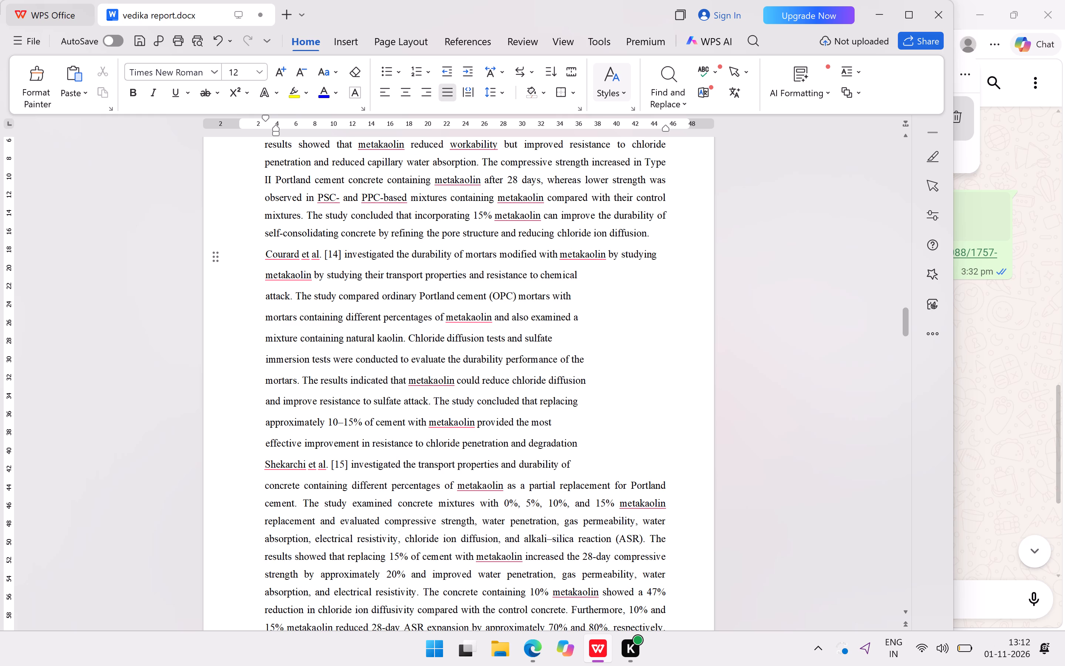
Delete the duplicated "metakaolin by studying" from the start of the second line of the Courard et al. [14] paragraph.
{"action": "left_click_drag", "start_coordinate": [363, 277], "coordinate": [243, 276]}
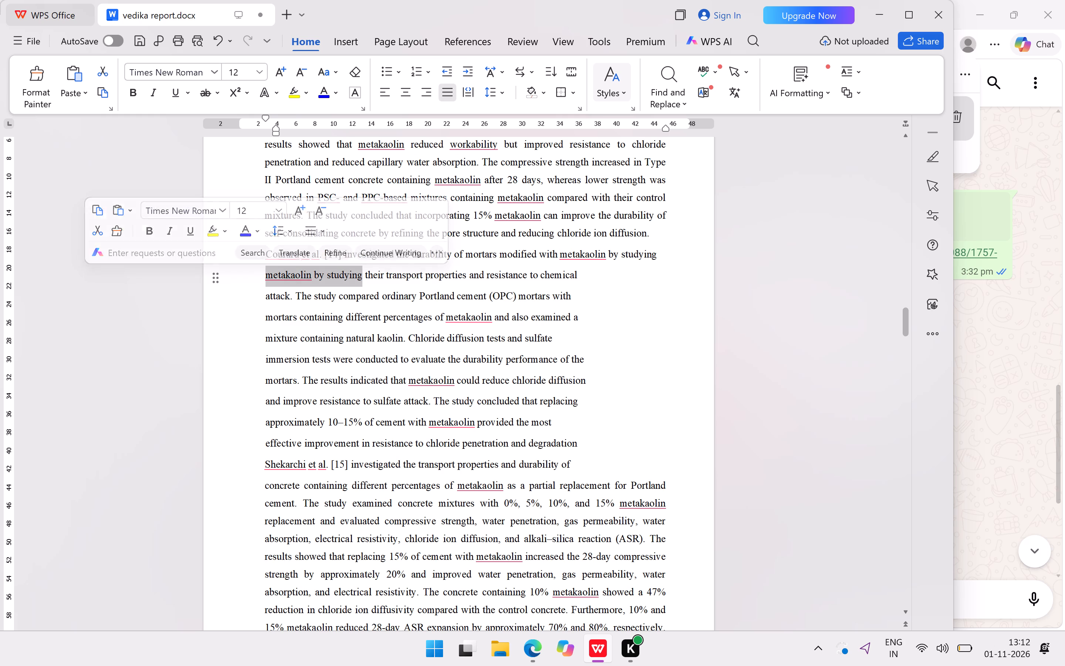
{"action": "key", "text": "Delete"}
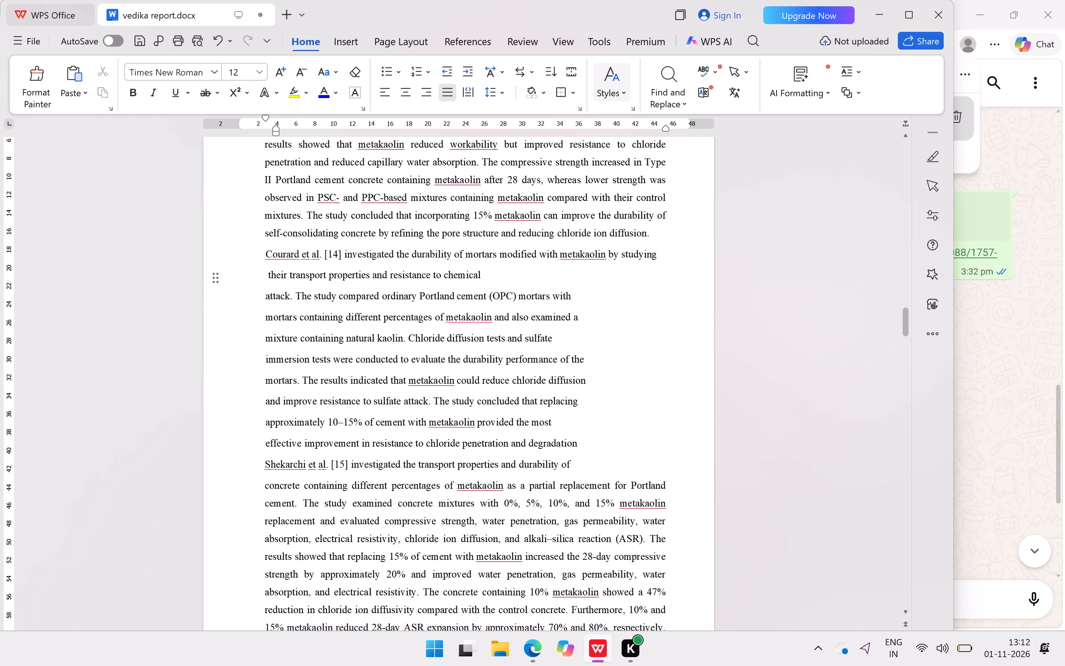
Copy "attack. The study compared ordinary" from the third line to the end of the second line, with a space after "chemical".
{"action": "scroll", "coordinate": [778, 338], "scroll_direction": "down", "scroll_amount": 1}
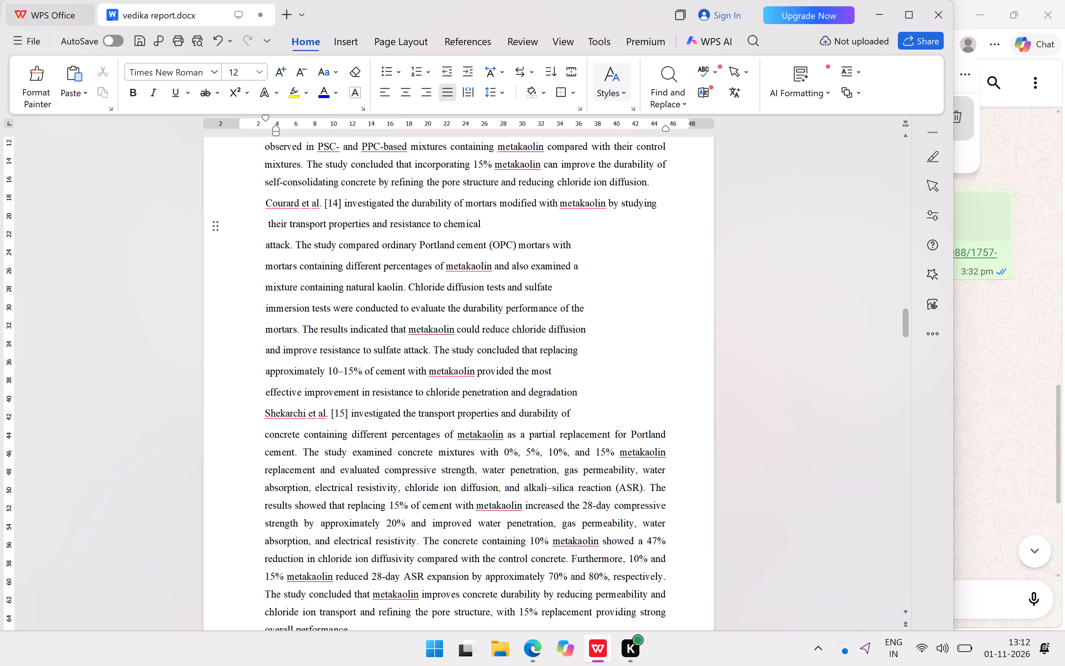
{"action": "left_click_drag", "start_coordinate": [415, 242], "coordinate": [324, 244]}
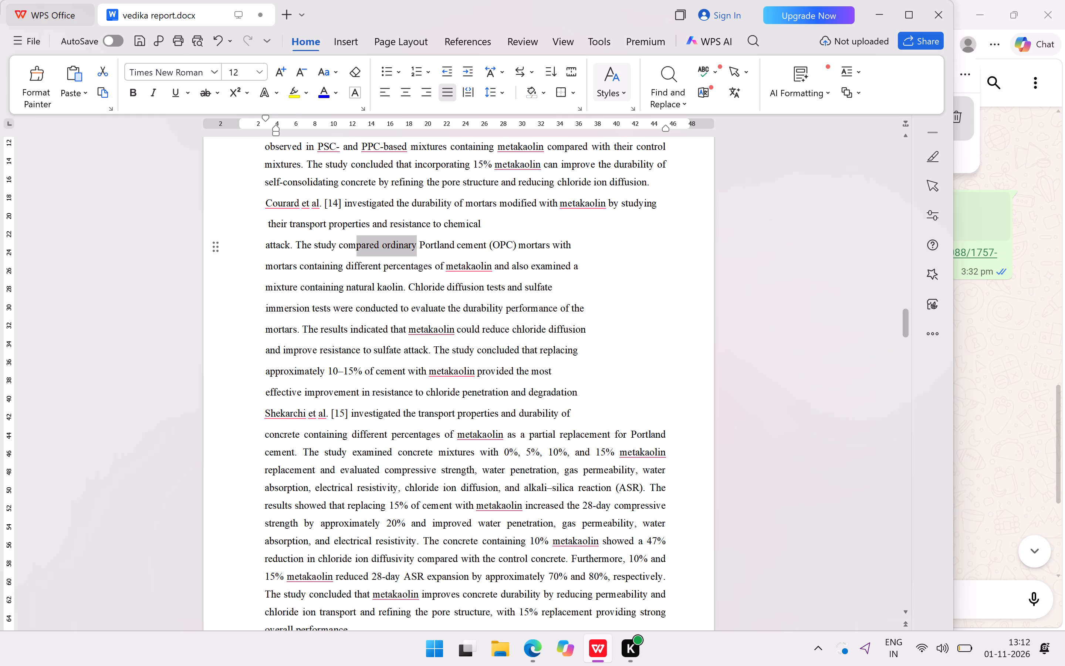
{"action": "left_click_drag", "start_coordinate": [324, 244], "coordinate": [250, 249]}
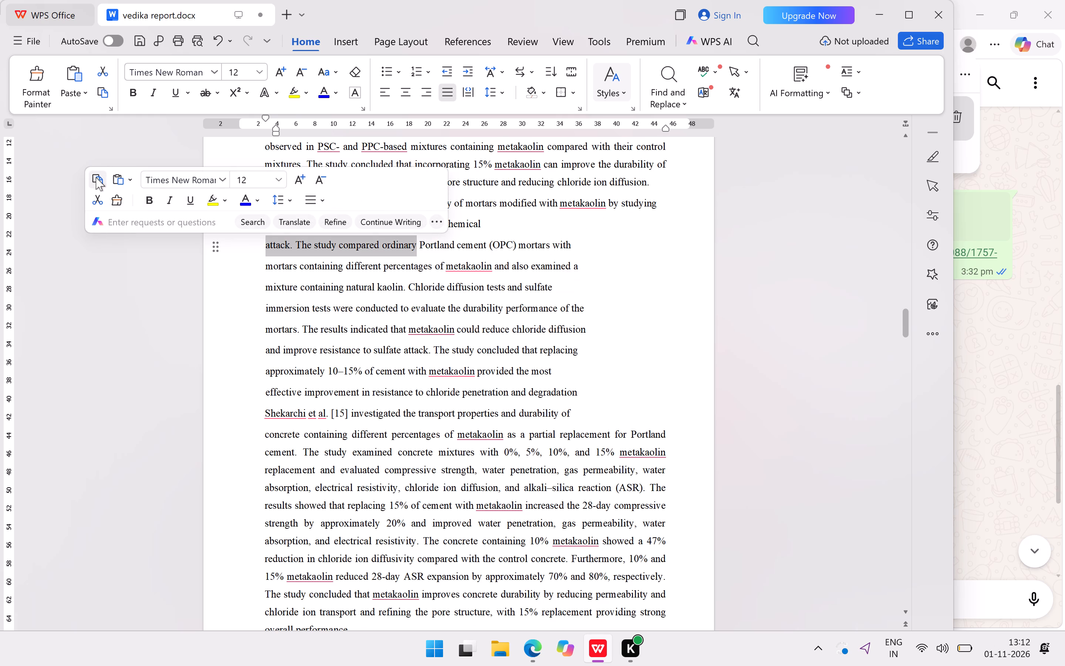
{"action": "left_click", "coordinate": [96, 177]}
{"action": "left_click", "coordinate": [480, 222]}
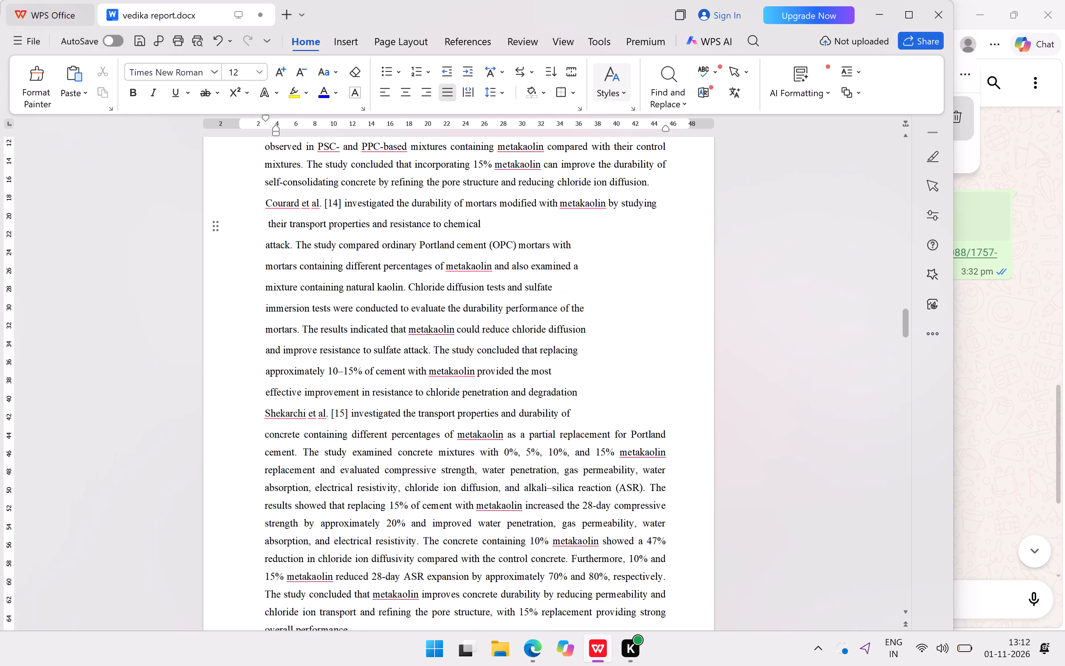
{"action": "key", "text": "ctrl+v"}
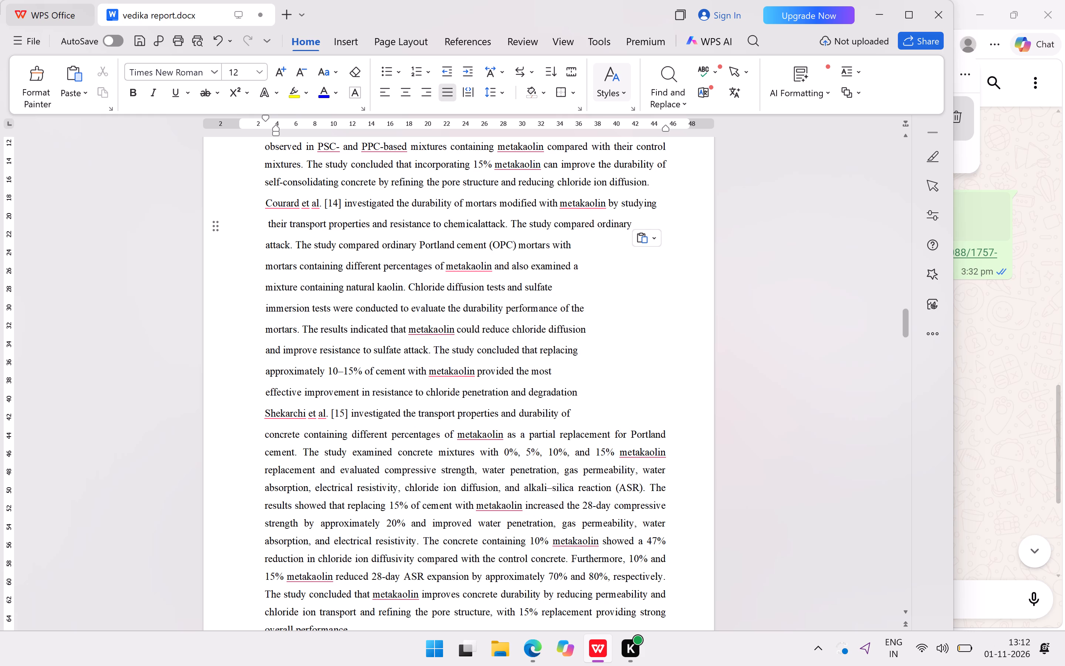
{"action": "left_click", "coordinate": [480, 224]}
{"action": "key", "text": "space"}
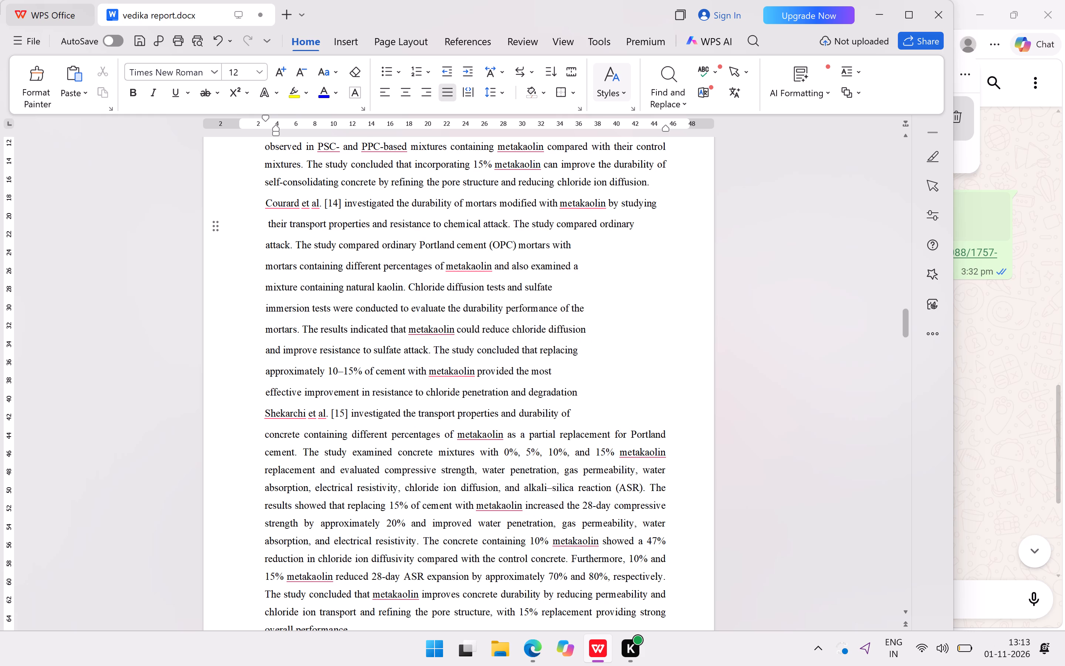
Copy "attack." from the third line to the end of the second line, with a space after "ordinary".
{"action": "left_click_drag", "start_coordinate": [295, 246], "coordinate": [256, 246]}
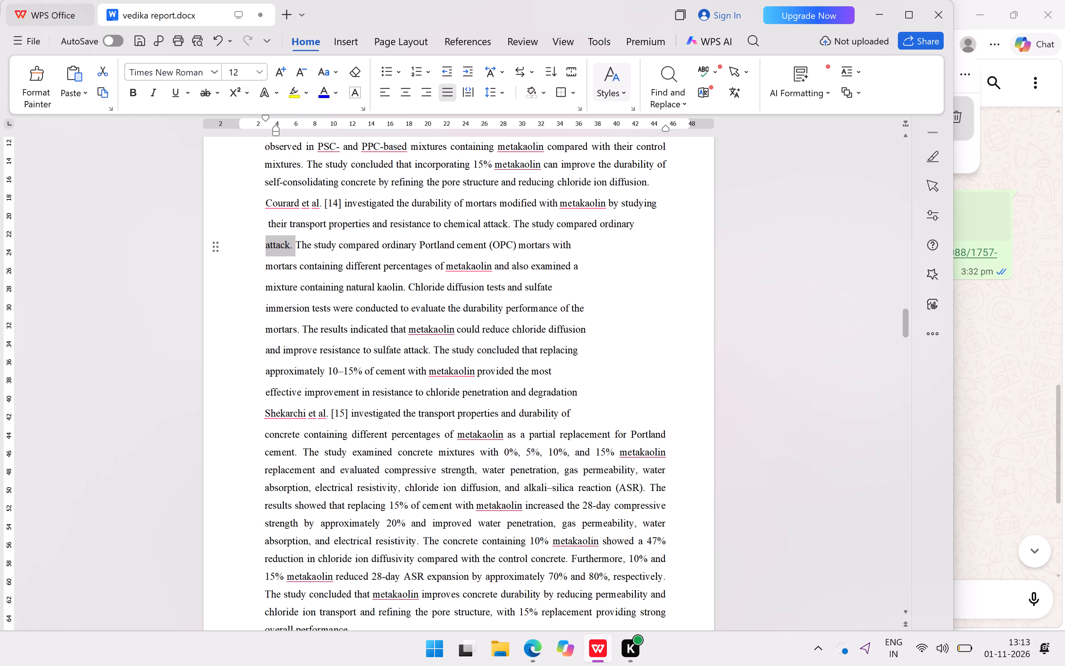
{"action": "left_click_drag", "start_coordinate": [256, 246], "coordinate": [246, 246]}
{"action": "left_click", "coordinate": [104, 182]}
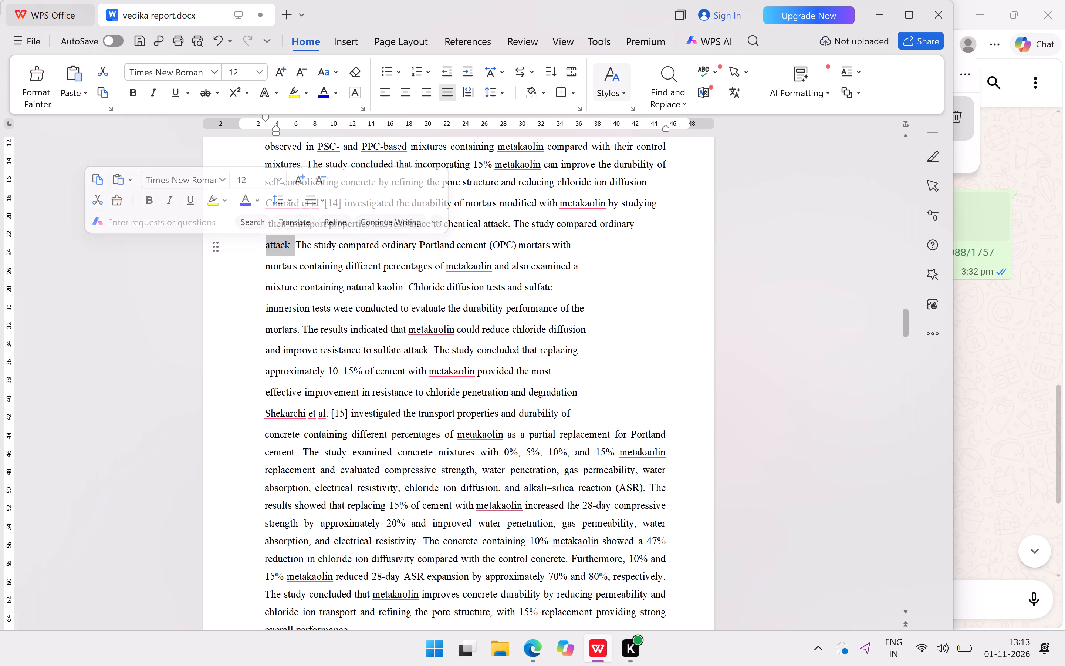
{"action": "left_click", "coordinate": [643, 229]}
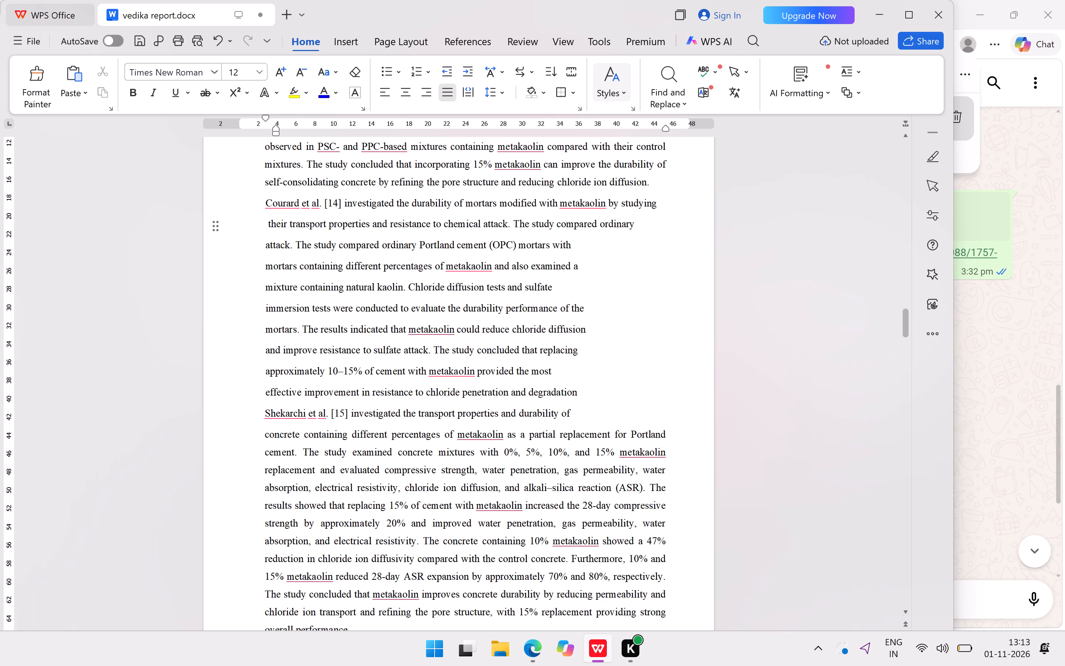
{"action": "key", "text": "ctrl+v"}
{"action": "left_click", "coordinate": [633, 228]}
{"action": "key", "text": "space"}
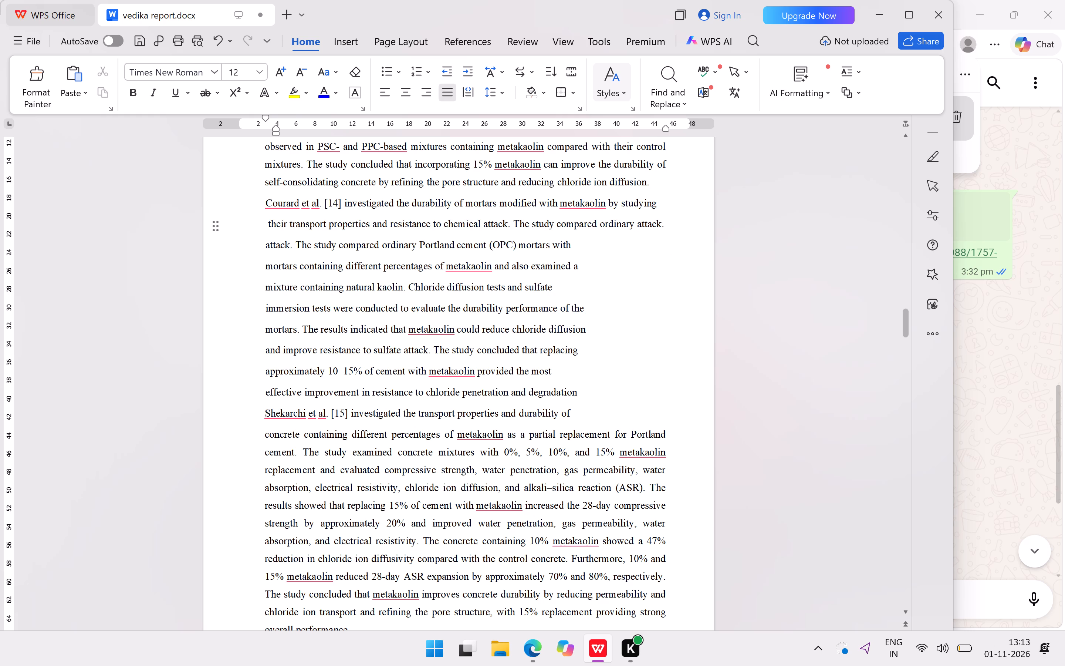
Delete the duplicated "attack." from the start of the third line of the Courard et al. [14] paragraph, dismissing the battery notice.
{"action": "scroll", "coordinate": [614, 351], "scroll_direction": "down", "scroll_amount": 2}
{"action": "scroll", "coordinate": [619, 364], "scroll_direction": "up", "scroll_amount": 5}
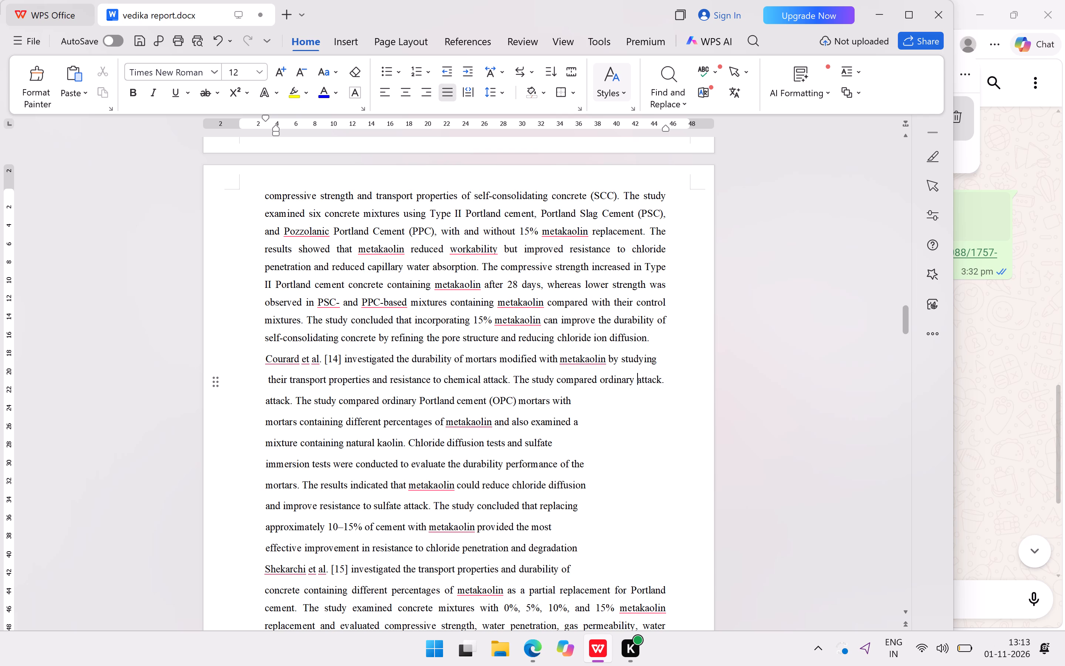
{"action": "left_click", "coordinate": [663, 380]}
{"action": "left_click", "coordinate": [293, 398]}
{"action": "key", "text": "BackSpace"}
{"action": "key", "text": "BackSpace"}
{"action": "key", "text": "BackSpace"}
{"action": "key", "text": "BackSpace"}
{"action": "key", "text": "BackSpace"}
{"action": "key", "text": "BackSpace"}
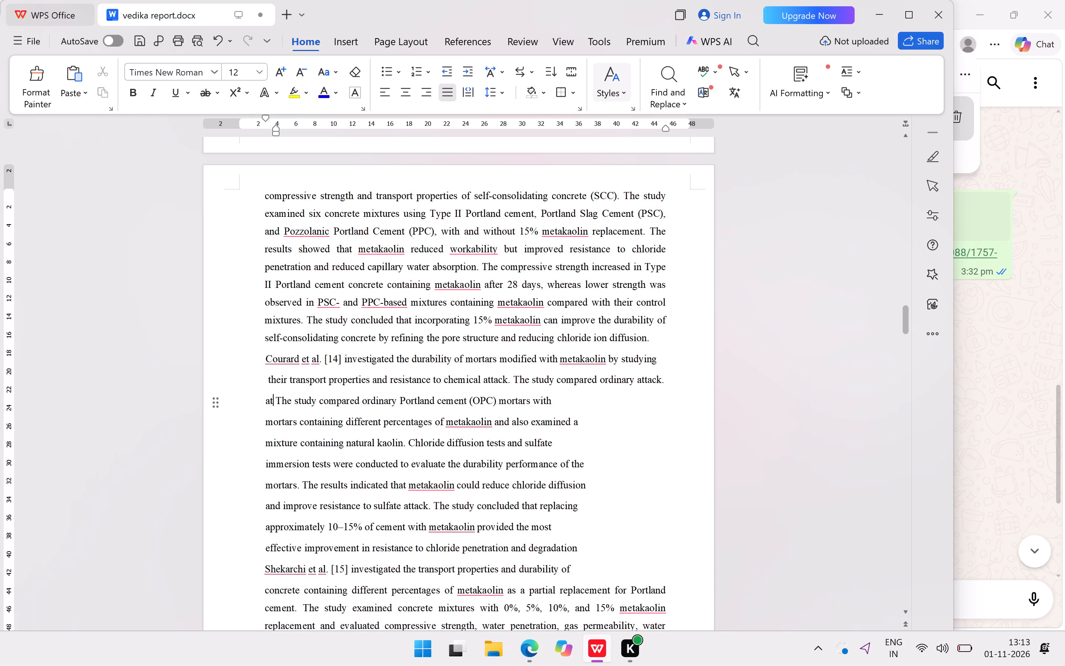
{"action": "key", "text": "BackSpace"}
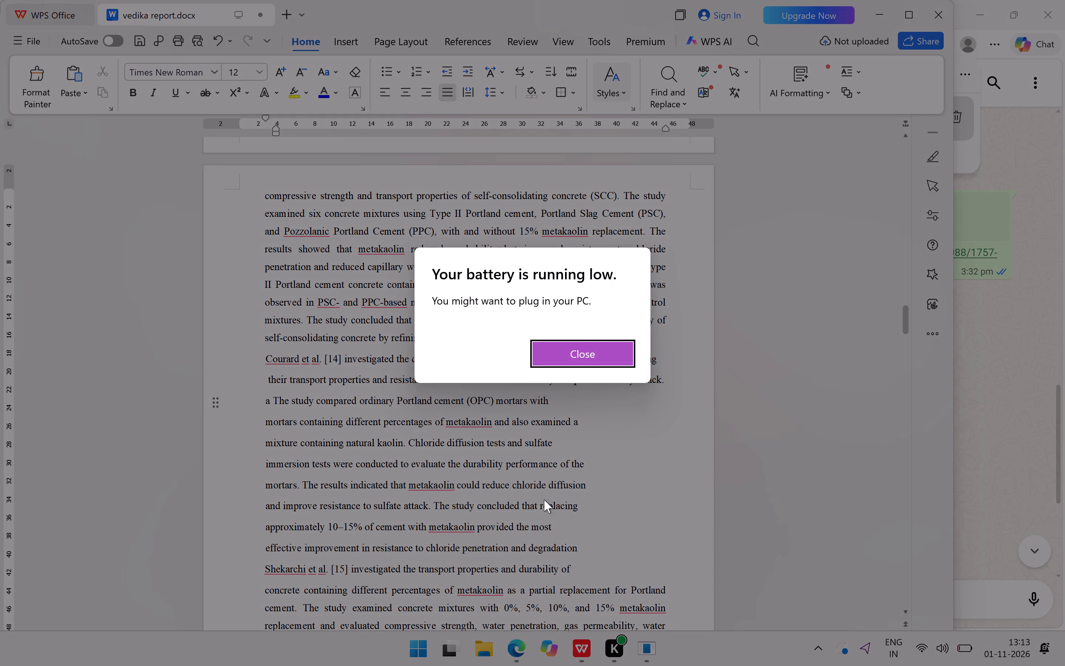
{"action": "left_click", "coordinate": [616, 355]}
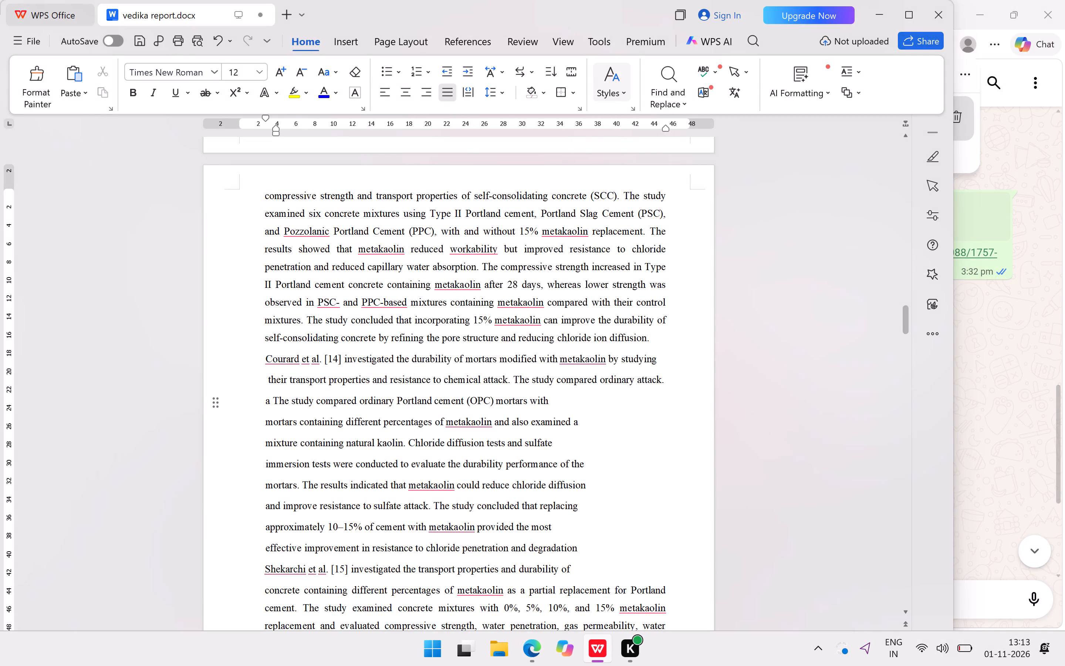
{"action": "key", "text": "BackSpace"}
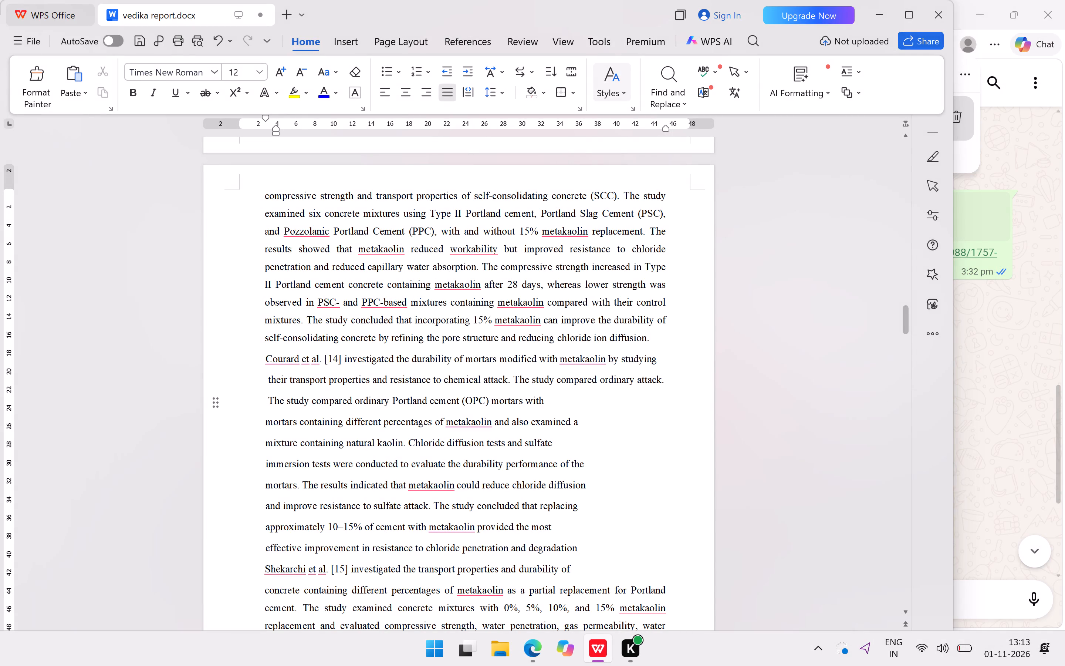
Remove the indent before "The study compared ordinary Portland cement" and re-indent the line with spaces to match the lines around it.
{"action": "key", "text": "BackSpace"}
{"action": "key", "text": "BackSpace"}
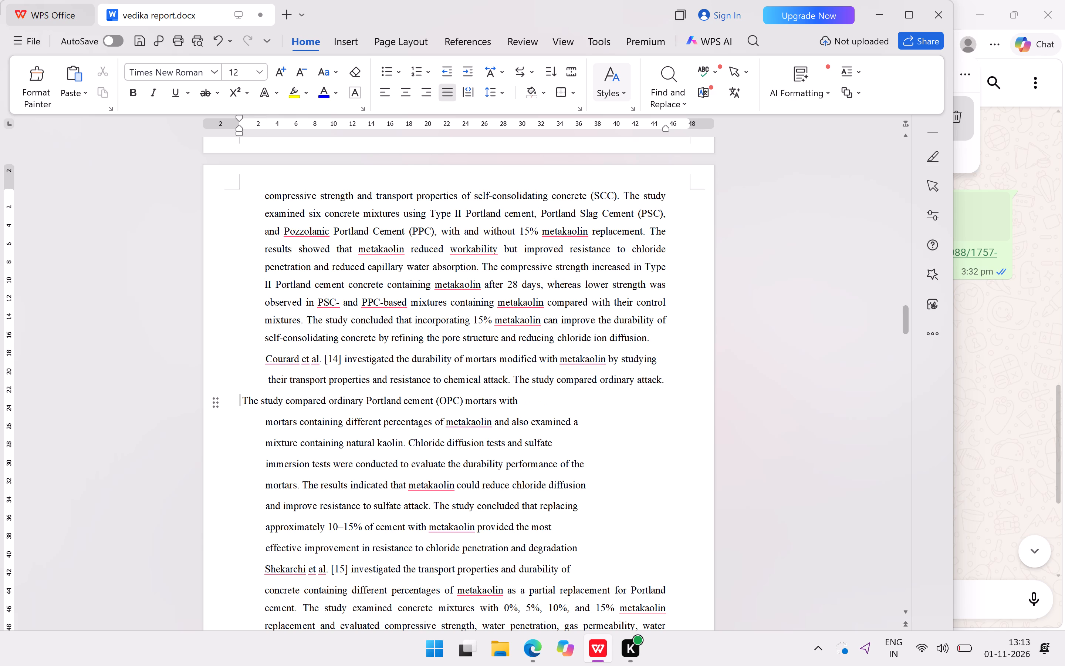
{"action": "key", "text": "space"}
{"action": "key", "text": "space"}
{"action": "key", "text": "space"}
{"action": "key", "text": "space"}
{"action": "key", "text": "space"}
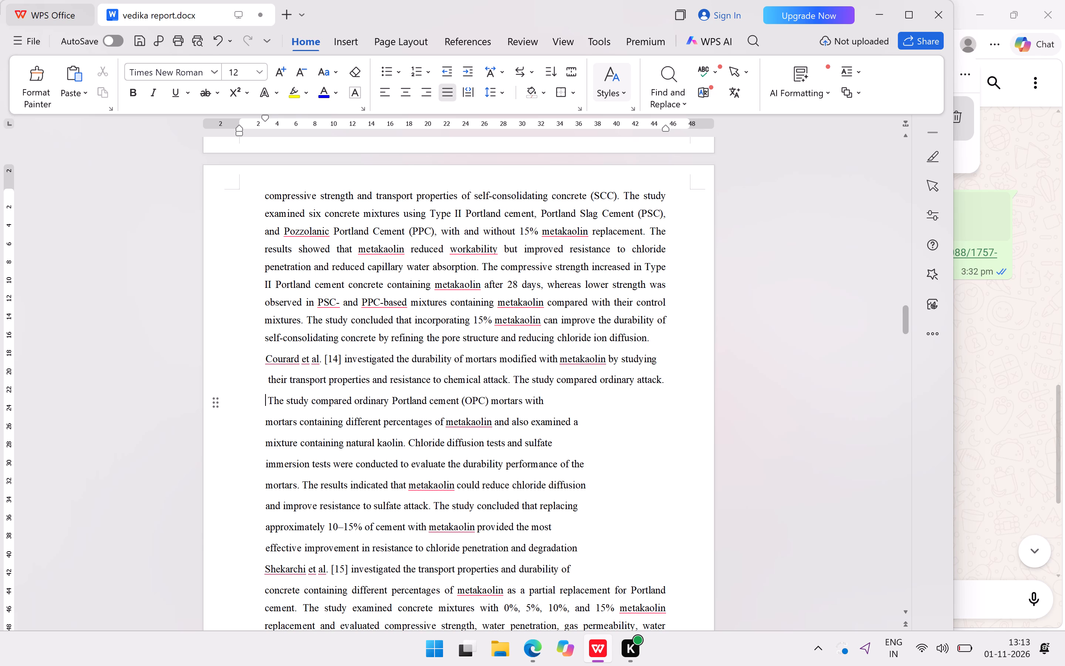
{"action": "key", "text": "BackSpace"}
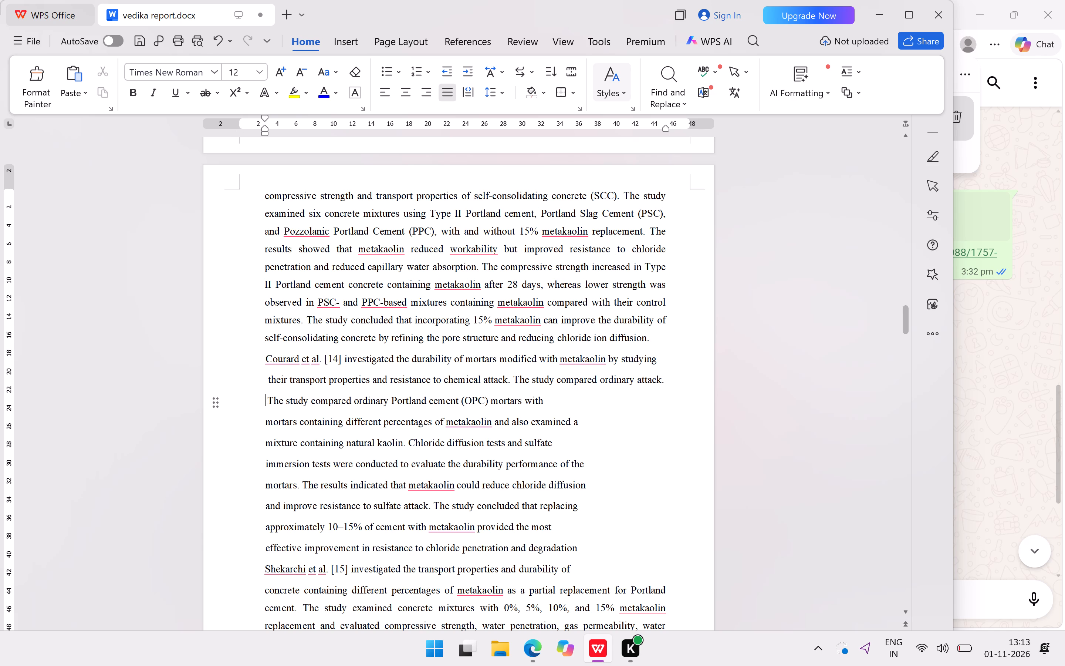
{"action": "key", "text": "BackSpace"}
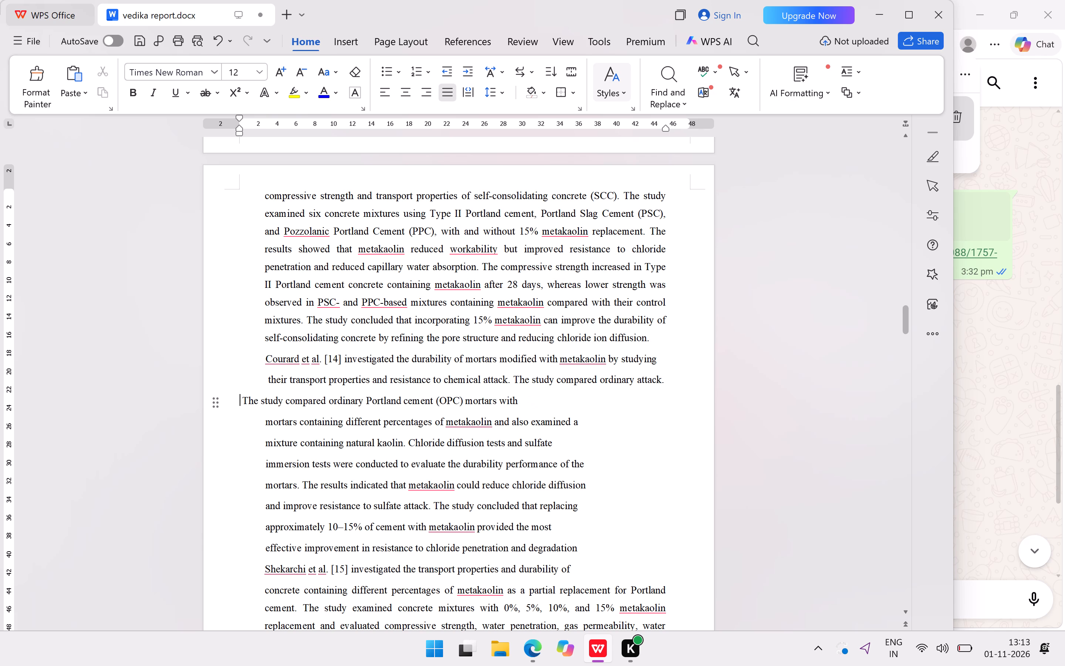
{"action": "key", "text": "space"}
{"action": "key", "text": "space"}
{"action": "key", "text": "space"}
{"action": "key", "text": "space"}
{"action": "key", "text": "space"}
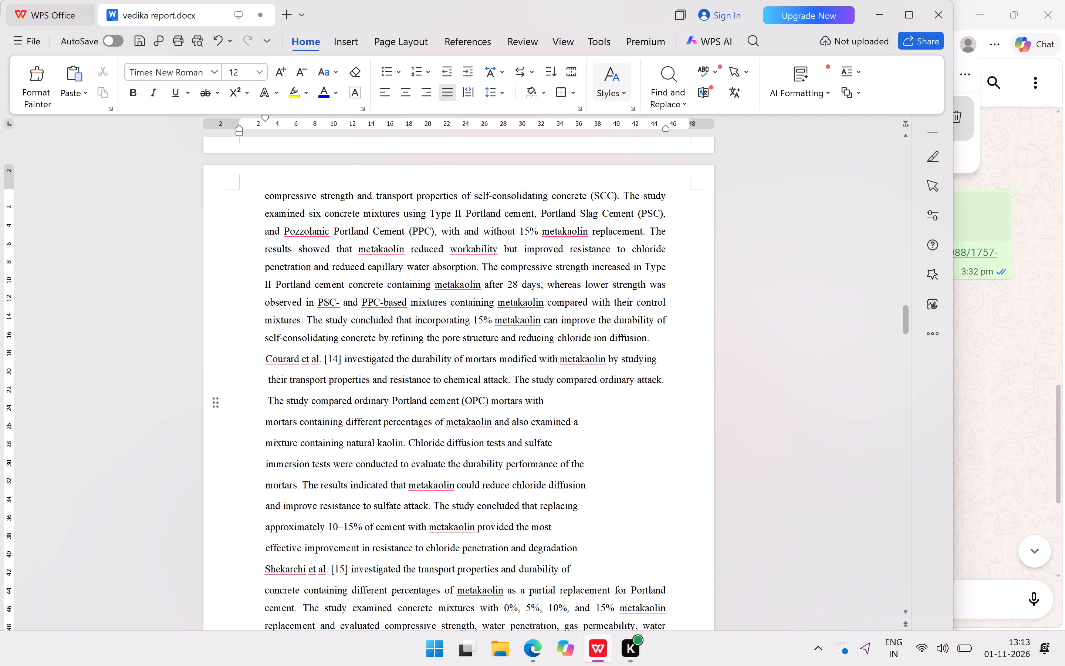
Join the line starting "mortars containing different percentages" to the end of the preceding line, with a space after "with".
{"action": "scroll", "coordinate": [495, 463], "scroll_direction": "down", "scroll_amount": 1}
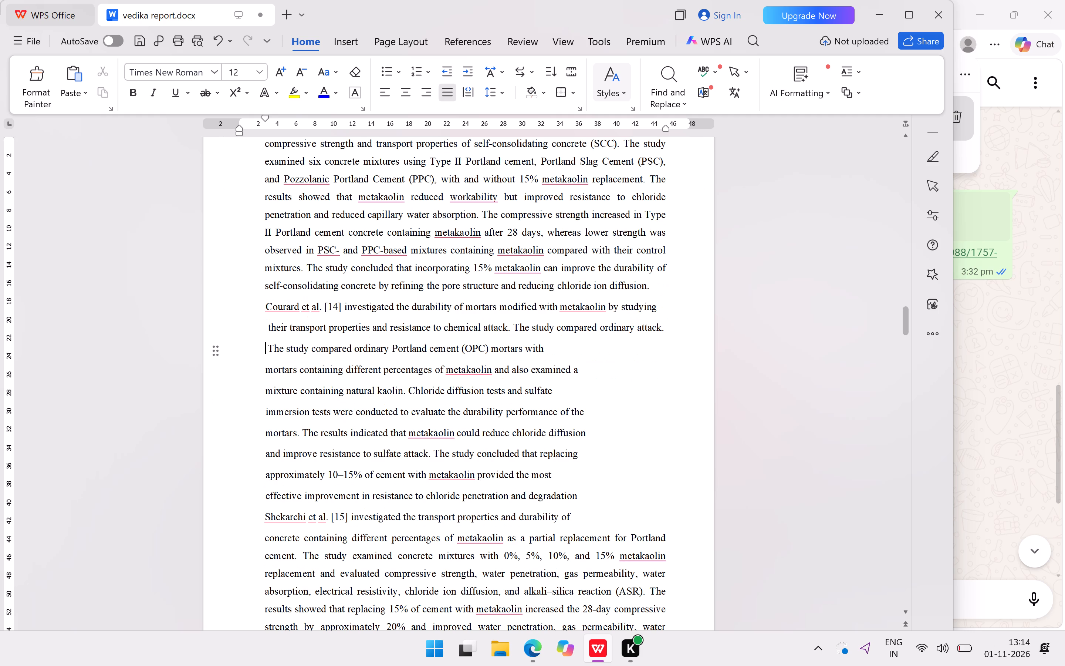
{"action": "left_click", "coordinate": [261, 373]}
{"action": "key", "text": "BackSpace"}
{"action": "key", "text": "BackSpace"}
{"action": "key", "text": "BackSpace"}
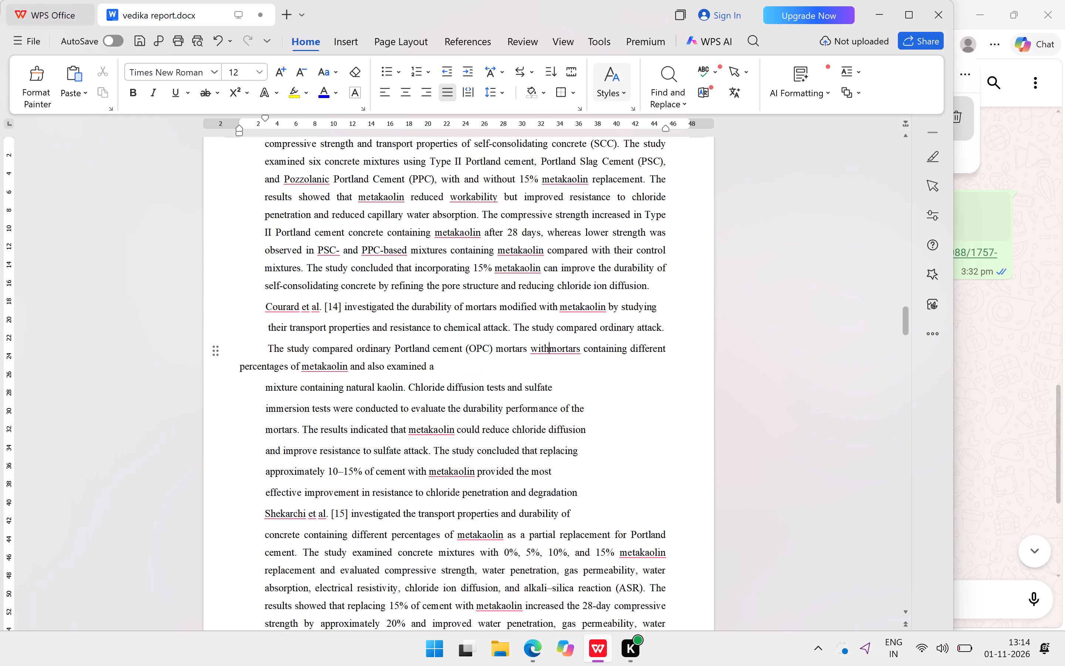
{"action": "key", "text": "space"}
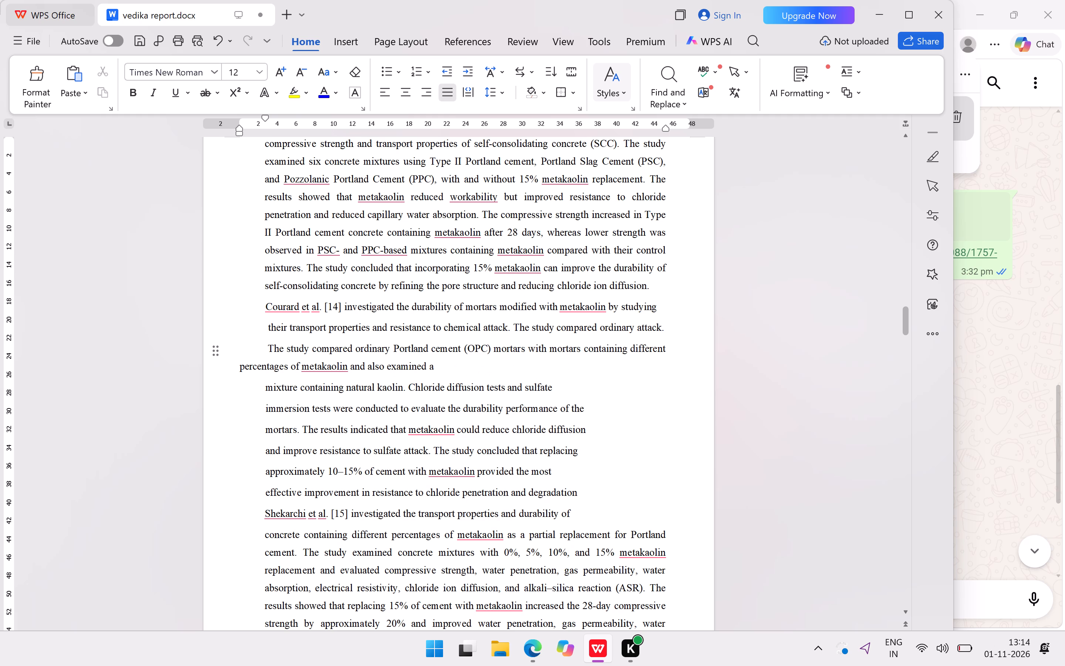
{"action": "key", "text": "Return"}
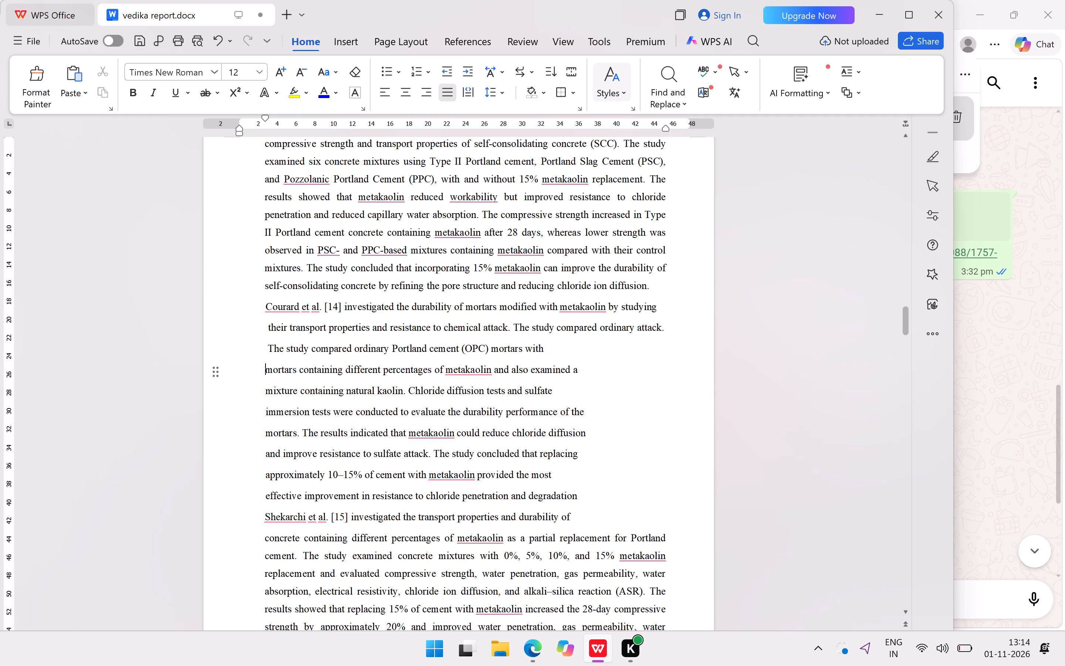
{"action": "key", "text": "BackSpace"}
{"action": "key", "text": "BackSpace"}
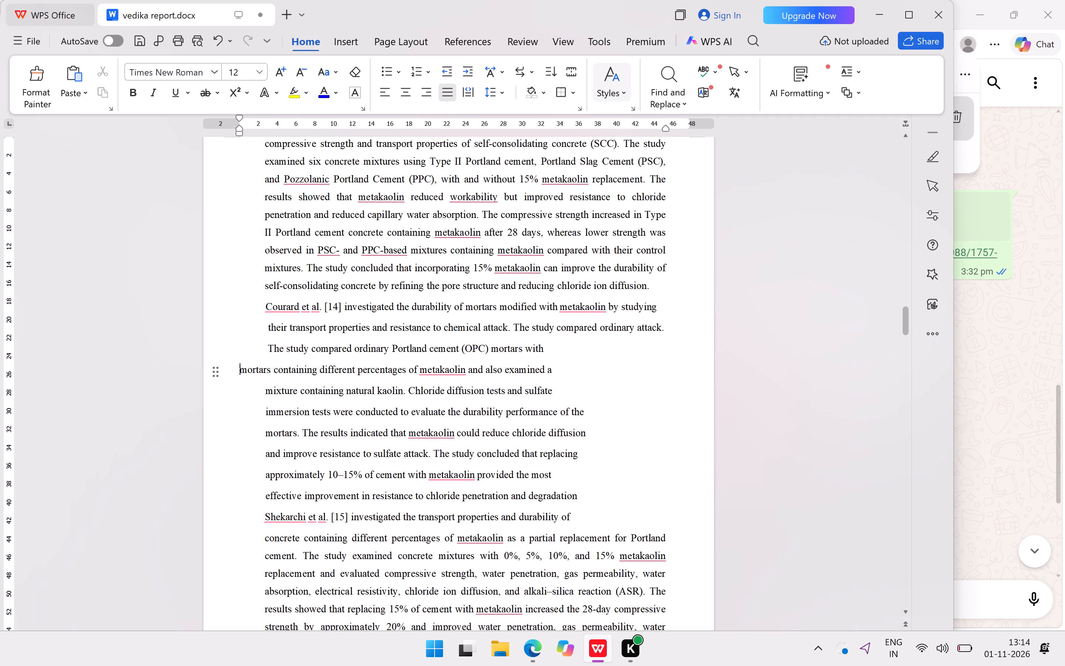
{"action": "key", "text": "BackSpace"}
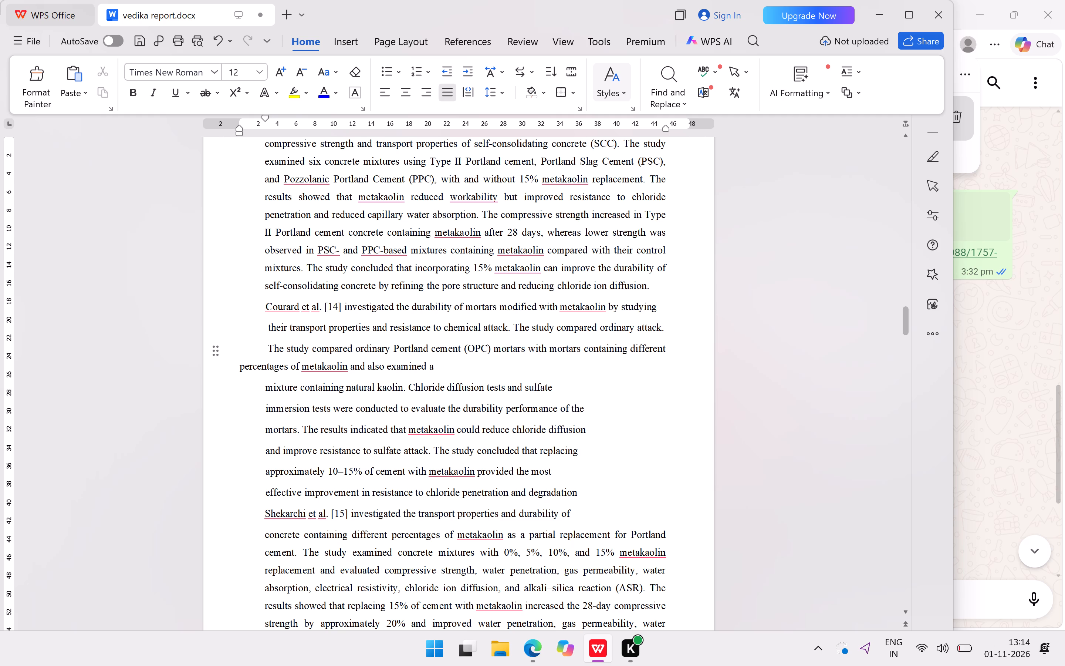
Indent the joined "The study compared ordinary Portland cement" paragraph so both of its lines align with the surrounding text.
{"action": "left_click", "coordinate": [238, 367]}
{"action": "key", "text": "space"}
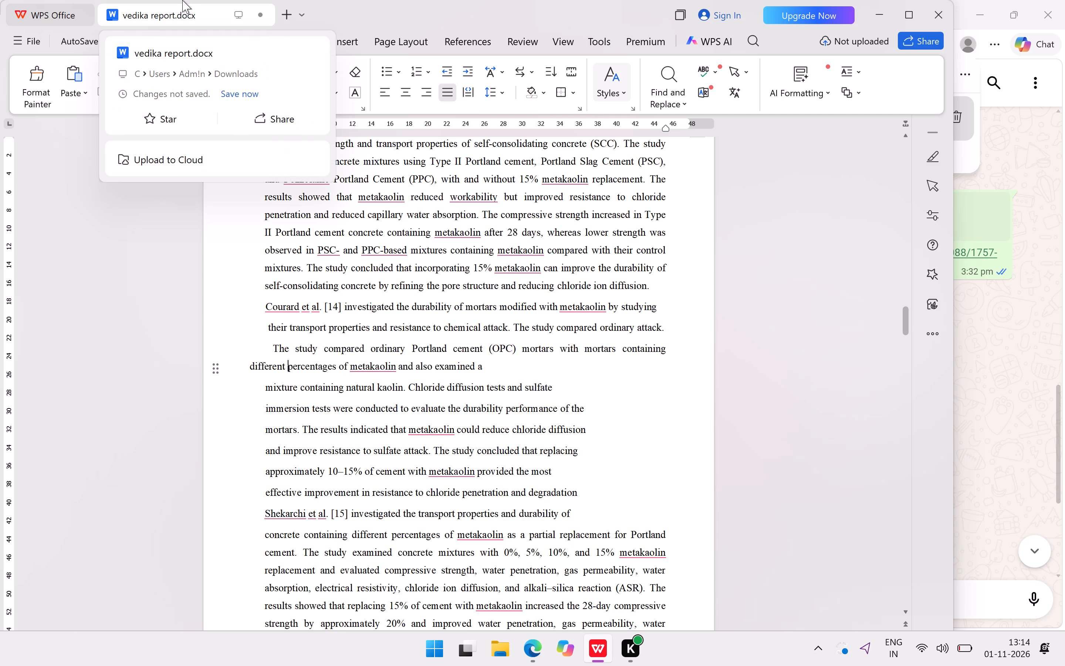
{"action": "key", "text": "space"}
{"action": "key", "text": "BackSpace"}
{"action": "left_click", "coordinate": [271, 346]}
{"action": "key", "text": "BackSpace"}
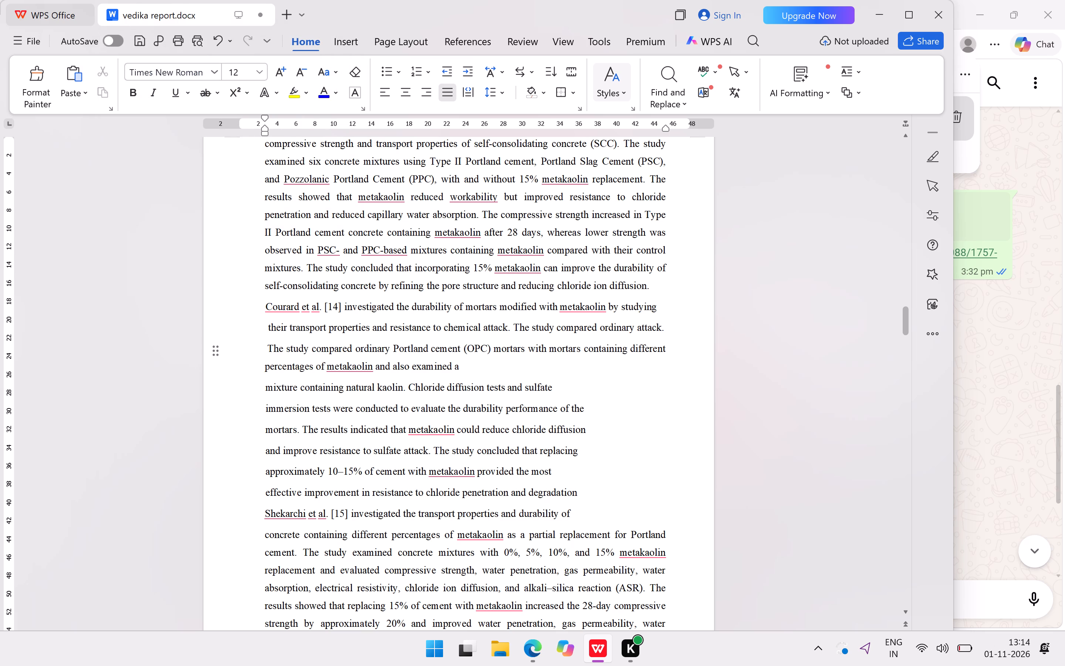
Join the line starting "mixture containing natural kaolin" to the preceding paragraph, with a space after "examined a".
{"action": "scroll", "coordinate": [617, 370], "scroll_direction": "up", "scroll_amount": 3}
{"action": "scroll", "coordinate": [618, 370], "scroll_direction": "down", "scroll_amount": 2}
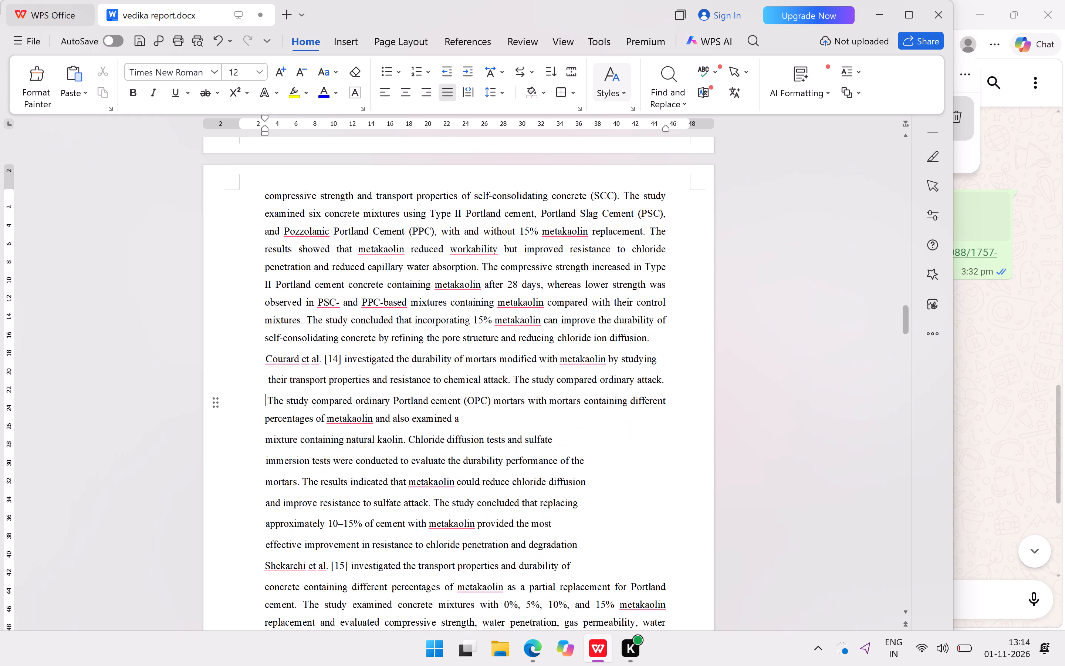
{"action": "scroll", "coordinate": [618, 370], "scroll_direction": "down", "scroll_amount": 2}
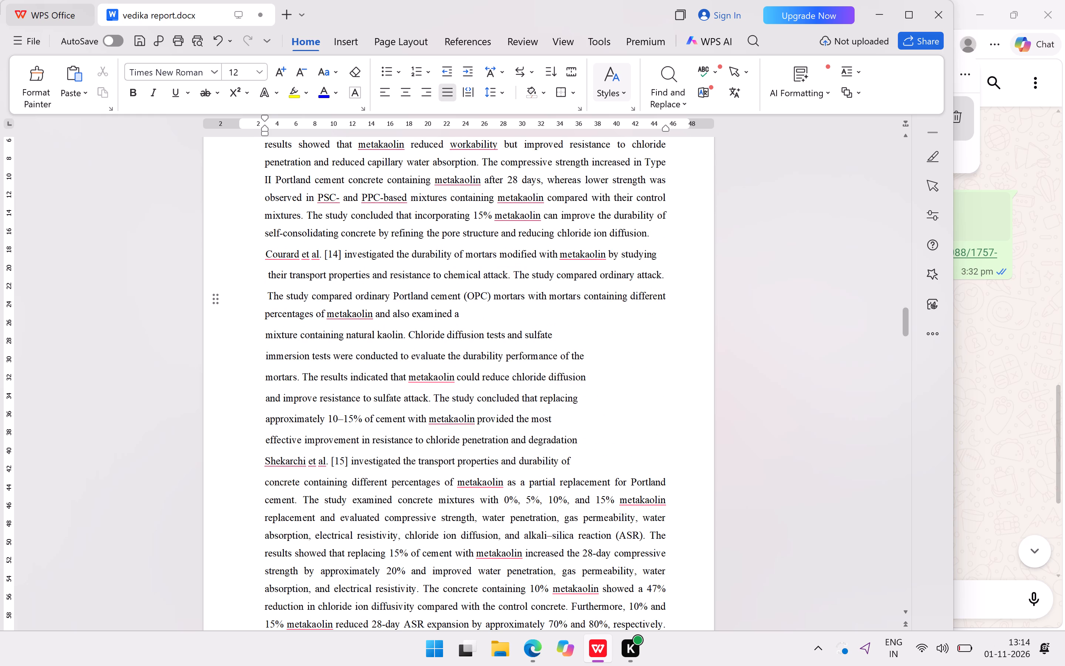
{"action": "left_click", "coordinate": [264, 334]}
{"action": "key", "text": "BackSpace"}
{"action": "key", "text": "BackSpace"}
{"action": "key", "text": "BackSpace"}
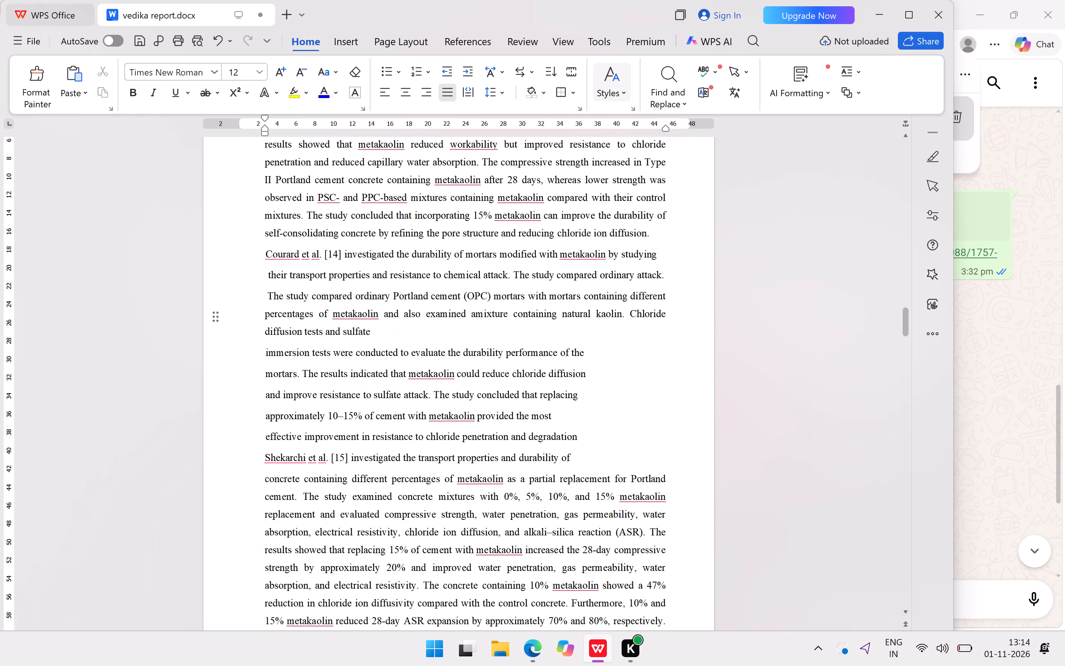
{"action": "key", "text": "space"}
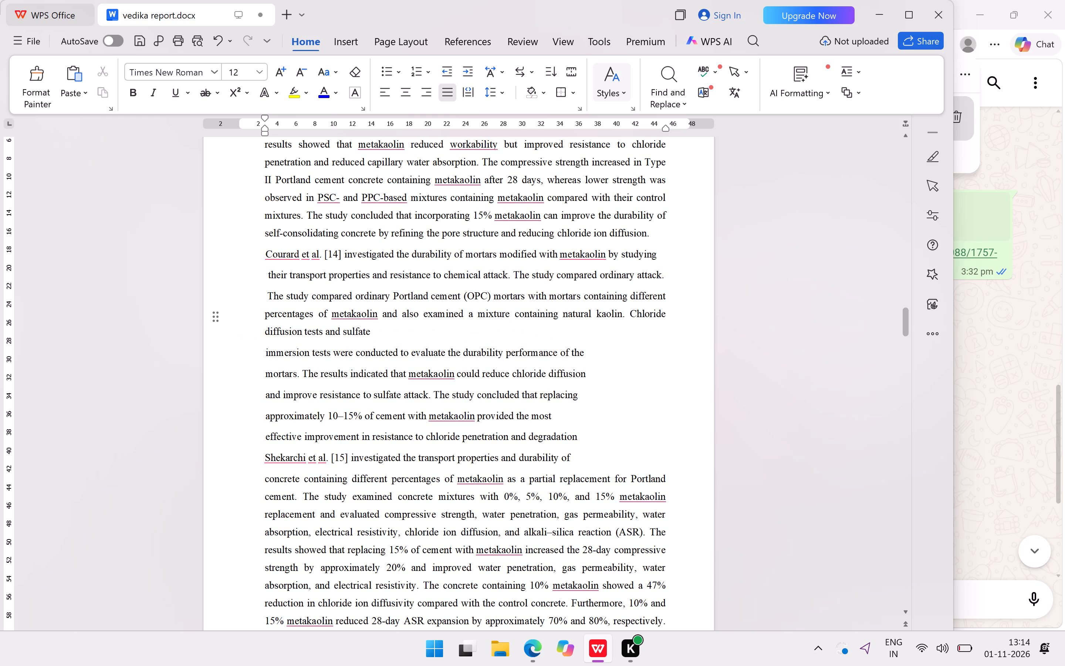
Join the line starting "immersion tests were conducted" to the preceding paragraph, with a space after "sulfate".
{"action": "left_click", "coordinate": [258, 353]}
{"action": "key", "text": "BackSpace"}
{"action": "key", "text": "BackSpace"}
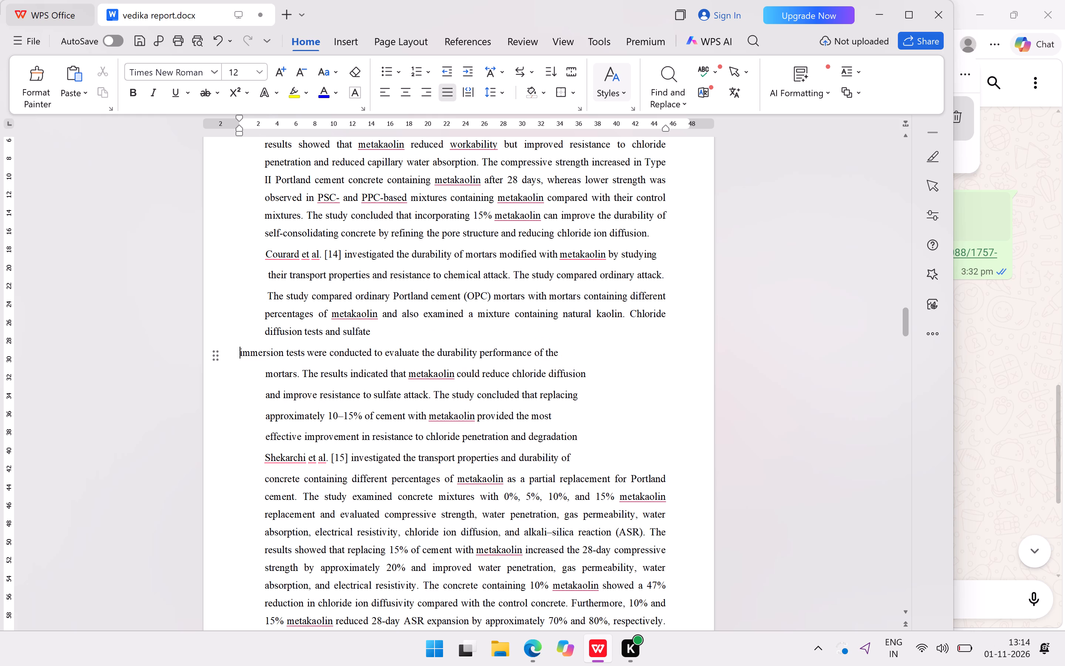
{"action": "key", "text": "BackSpace"}
{"action": "key", "text": "space"}
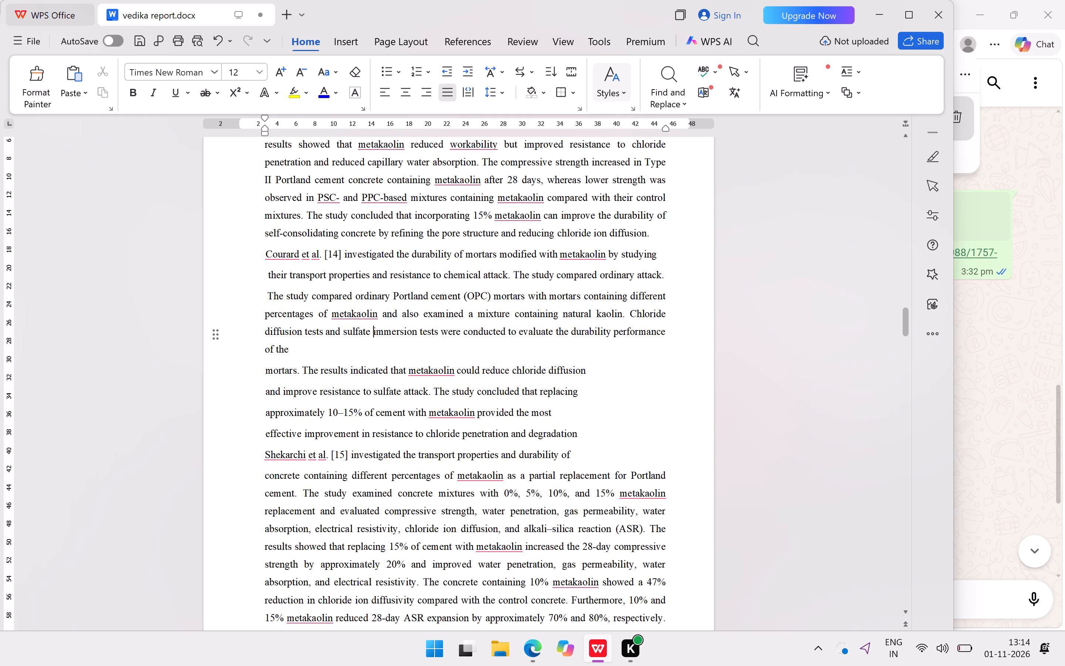
Join the line starting "mortars. The results indicated" to the preceding paragraph, with a space after "of the".
{"action": "left_click", "coordinate": [264, 372]}
{"action": "key", "text": "BackSpace"}
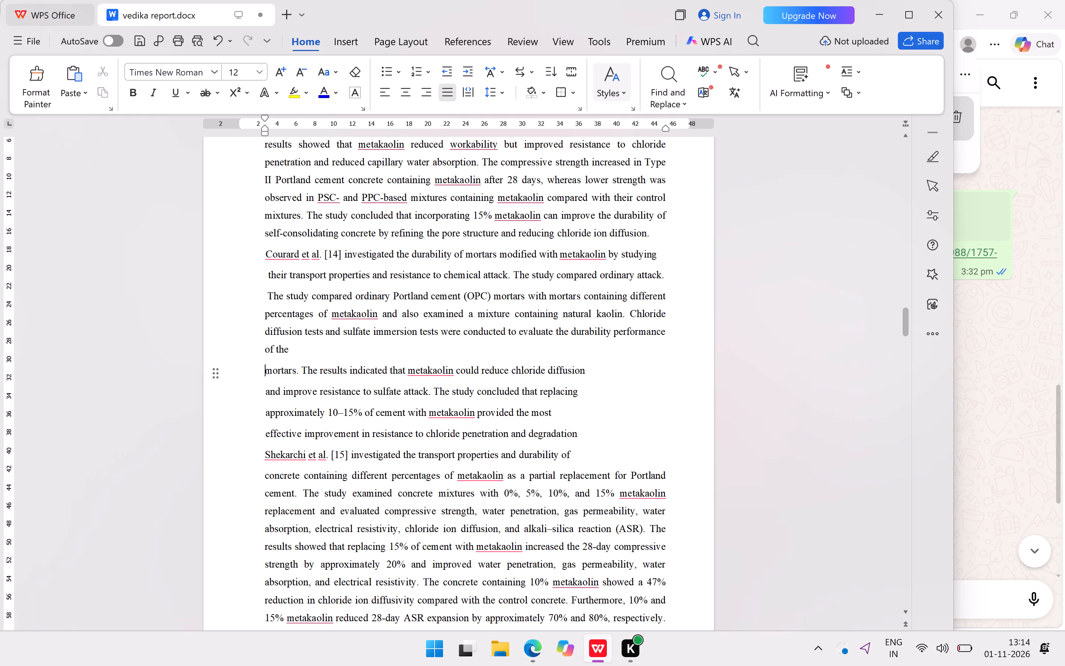
{"action": "key", "text": "BackSpace"}
{"action": "key", "text": "BackSpace"}
{"action": "key", "text": "space"}
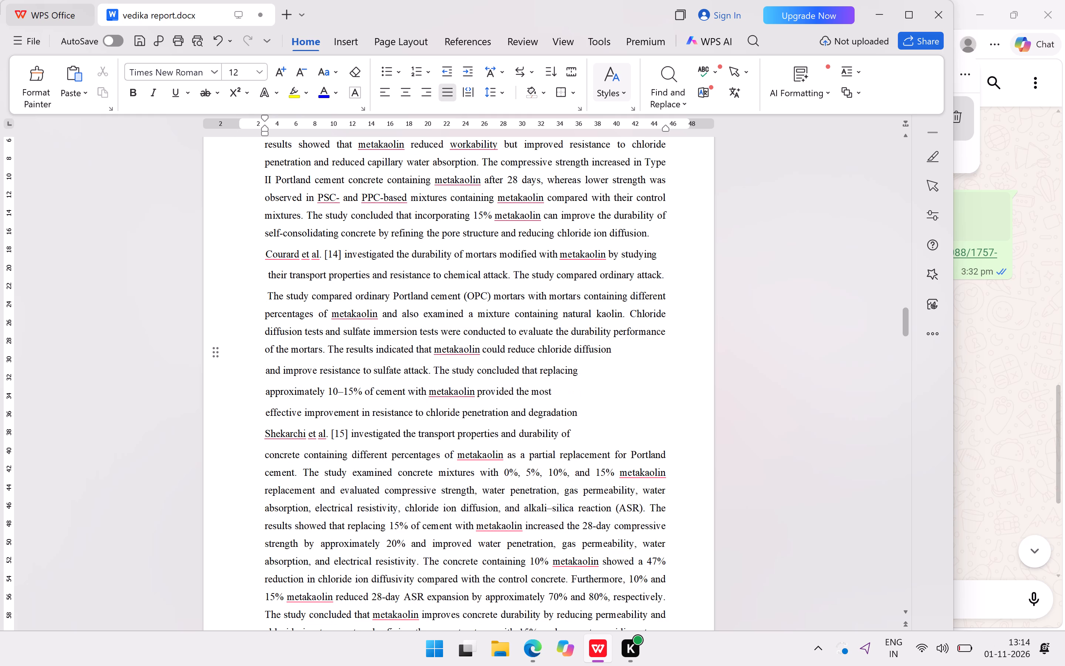
Join the line starting "and improve resistance to sulfate attack" to the preceding paragraph, with a space after "diffusion".
{"action": "left_click", "coordinate": [261, 378]}
{"action": "key", "text": "BackSpace"}
{"action": "key", "text": "BackSpace"}
{"action": "key", "text": "BackSpace"}
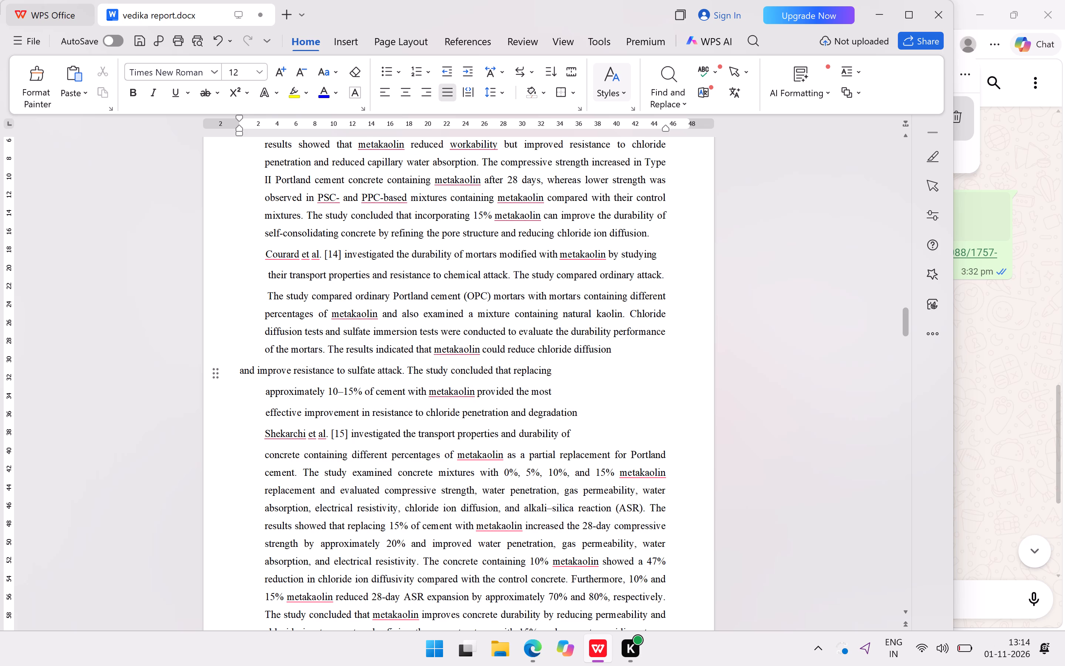
{"action": "key", "text": "space"}
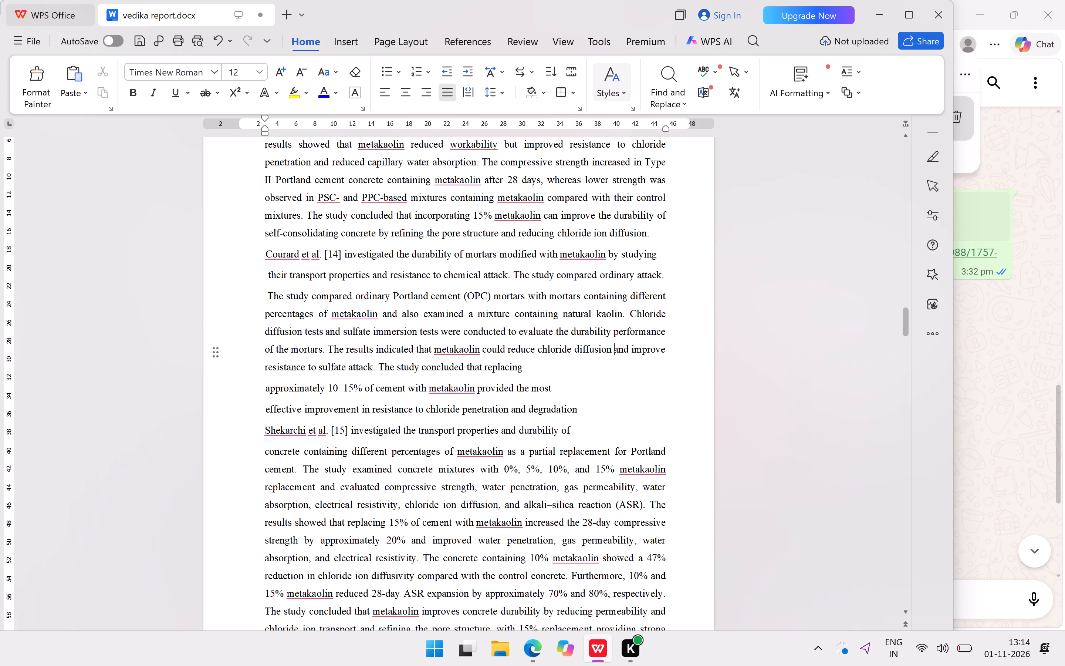
Join the line starting "approximately 10–15% of cement" to the preceding paragraph, with a space after "replacing".
{"action": "left_click", "coordinate": [258, 391]}
{"action": "key", "text": "BackSpace"}
{"action": "key", "text": "BackSpace"}
{"action": "key", "text": "BackSpace"}
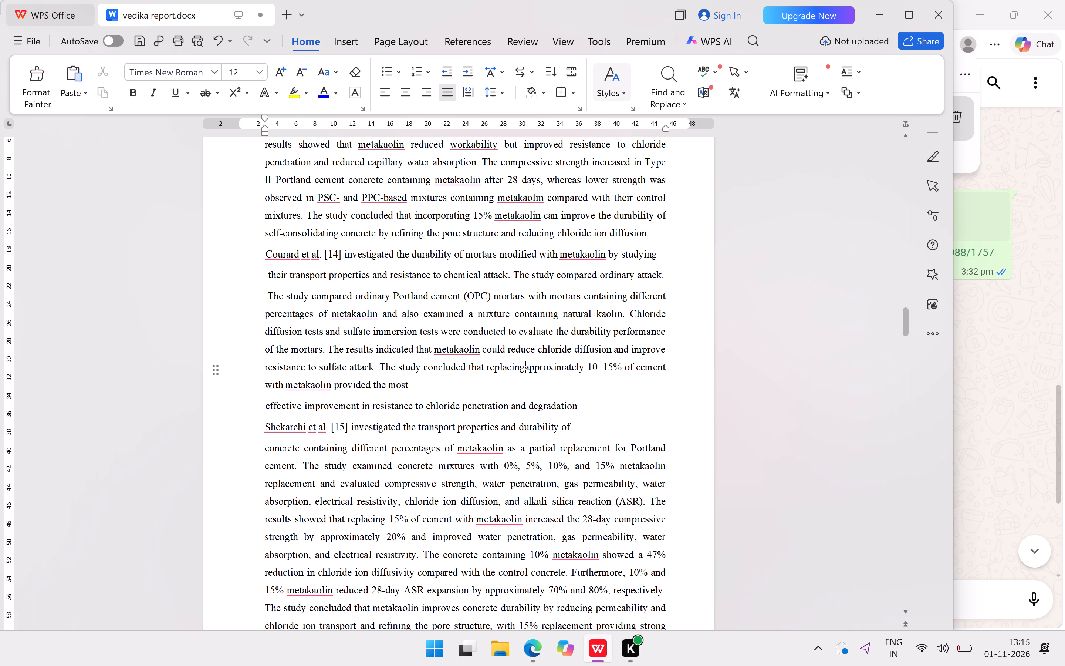
{"action": "key", "text": "space"}
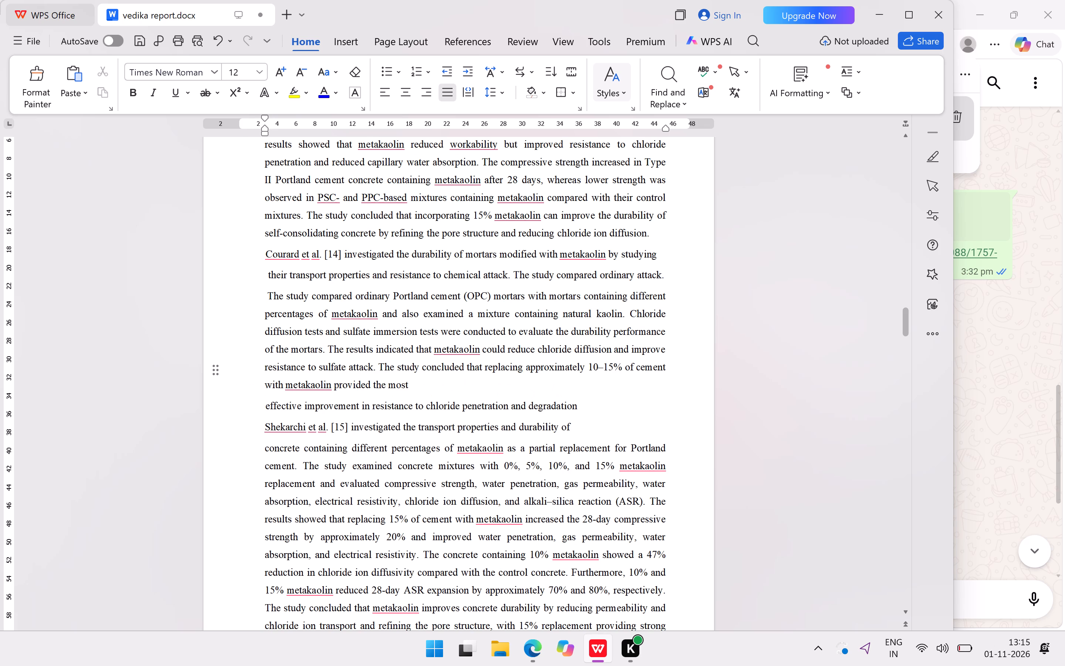
Join the line starting "effective improvement in resistance" to the preceding paragraph, with a space after "the most".
{"action": "left_click", "coordinate": [266, 408]}
{"action": "key", "text": "BackSpace"}
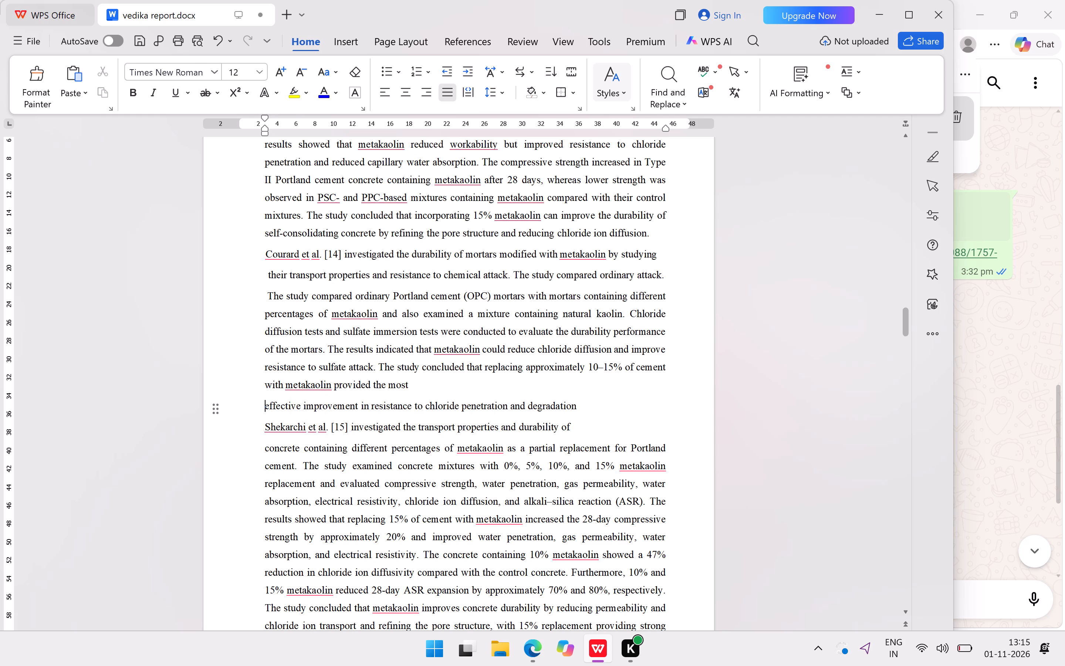
{"action": "key", "text": "BackSpace"}
{"action": "key", "text": "BackSpace"}
{"action": "key", "text": "space"}
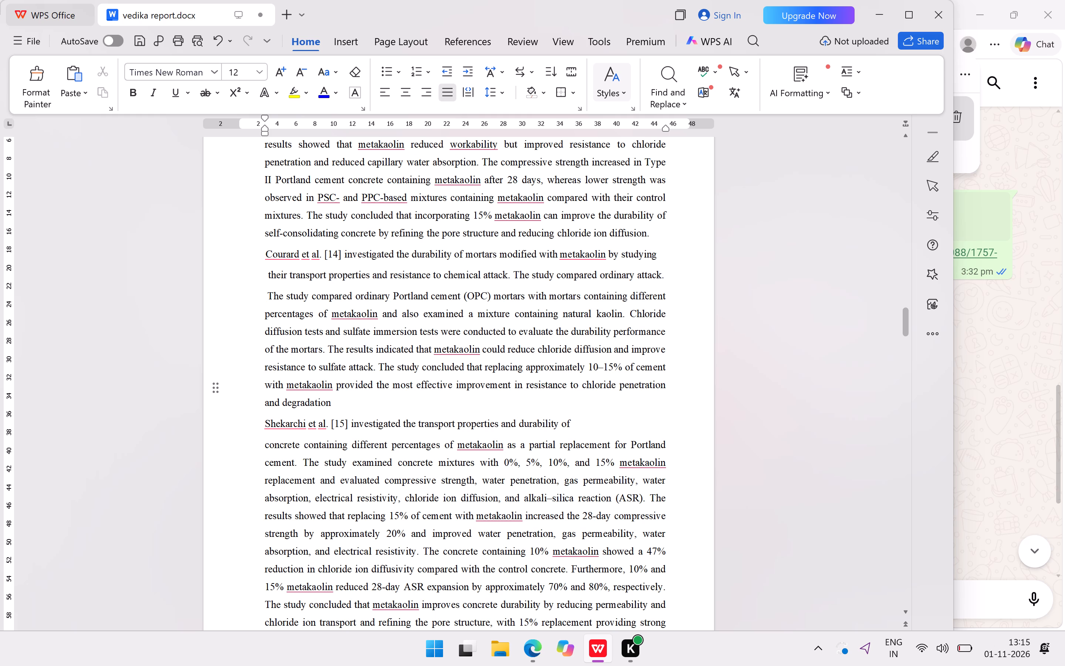
Remove the blank line between the paragraph ending "overall performance." and the "2.3 Summary" heading.
{"action": "scroll", "coordinate": [541, 398], "scroll_direction": "down", "scroll_amount": 2}
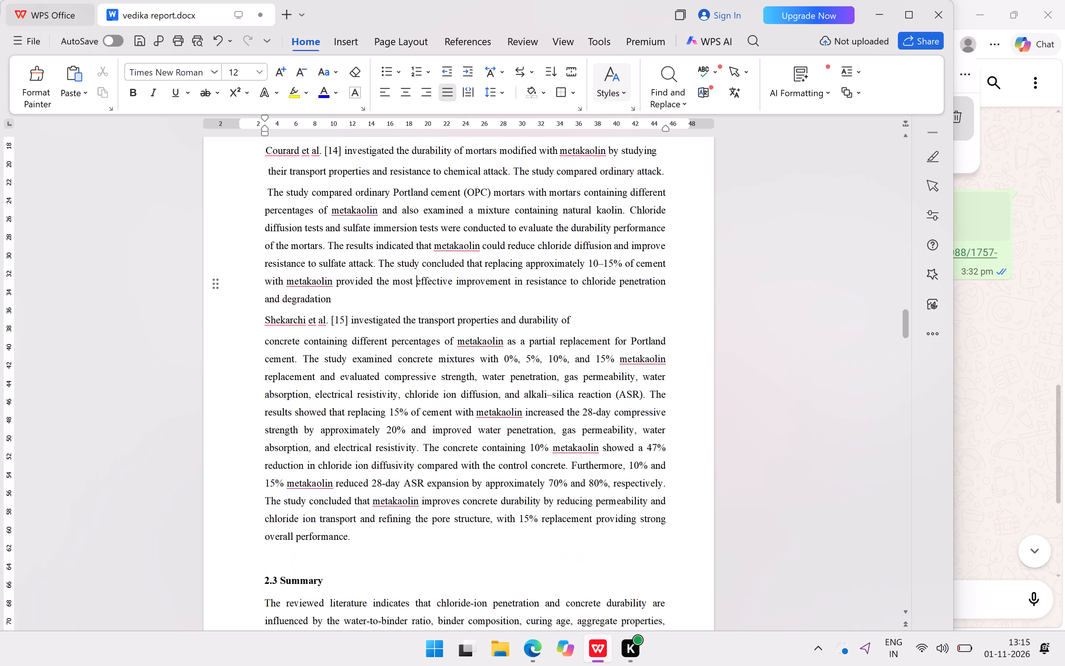
{"action": "scroll", "coordinate": [514, 449], "scroll_direction": "down", "scroll_amount": 3}
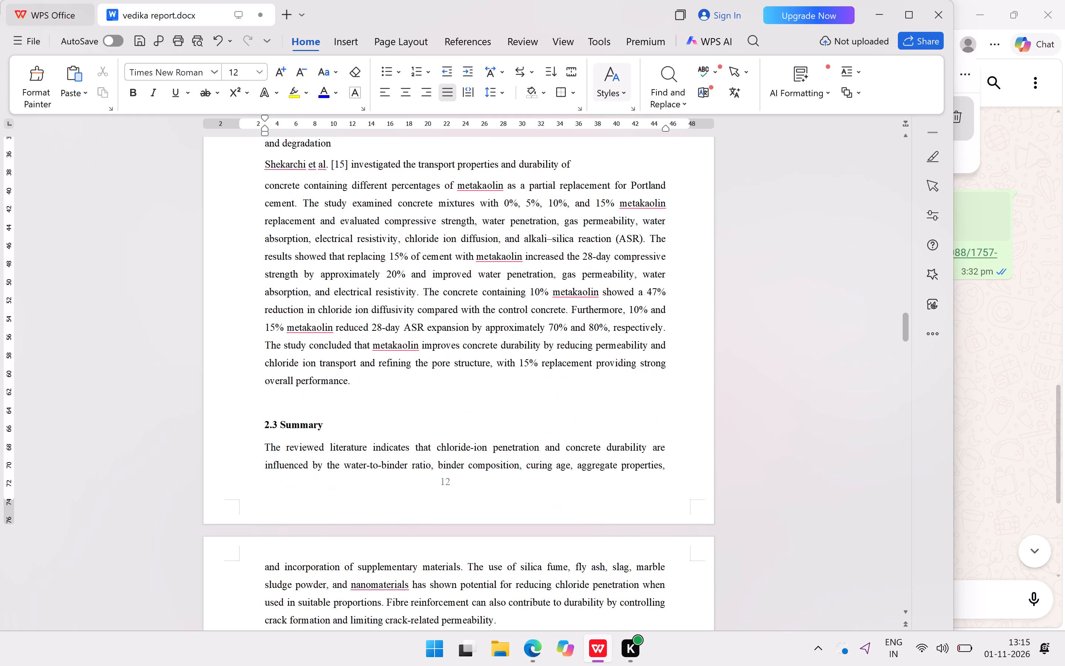
{"action": "left_click", "coordinate": [264, 423]}
{"action": "key", "text": "Left"}
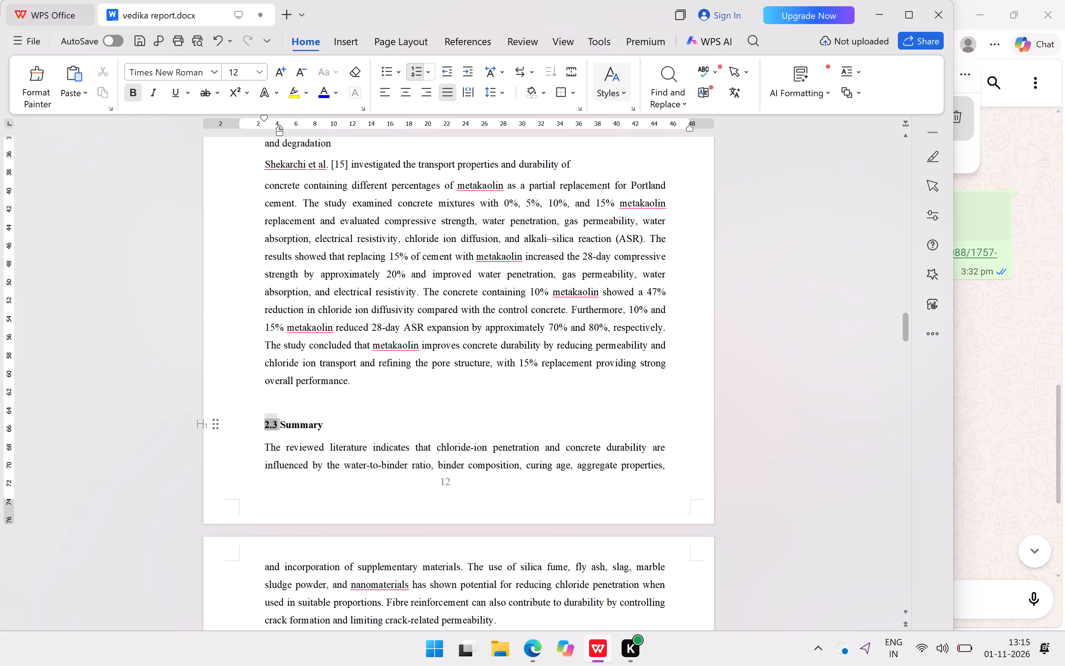
{"action": "key", "text": "Left"}
{"action": "key", "text": "BackSpace"}
{"action": "key", "text": "BackSpace"}
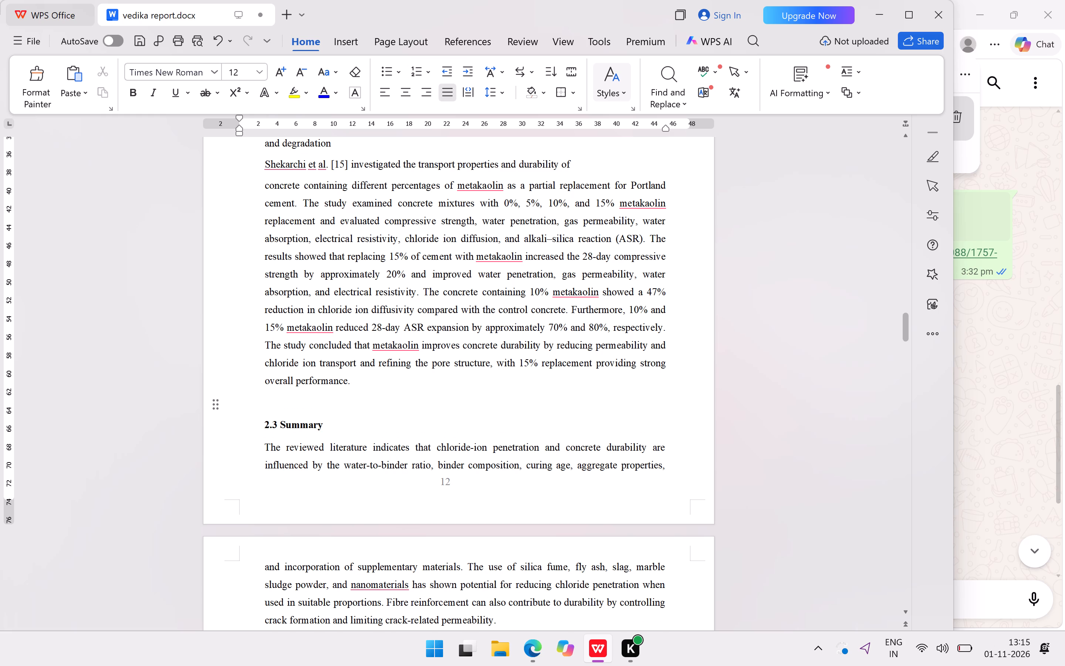
Centre the two title lines "Chapter 3" and "Methodology" at the start of the Methodology chapter.
{"action": "scroll", "coordinate": [433, 596], "scroll_direction": "down", "scroll_amount": 2}
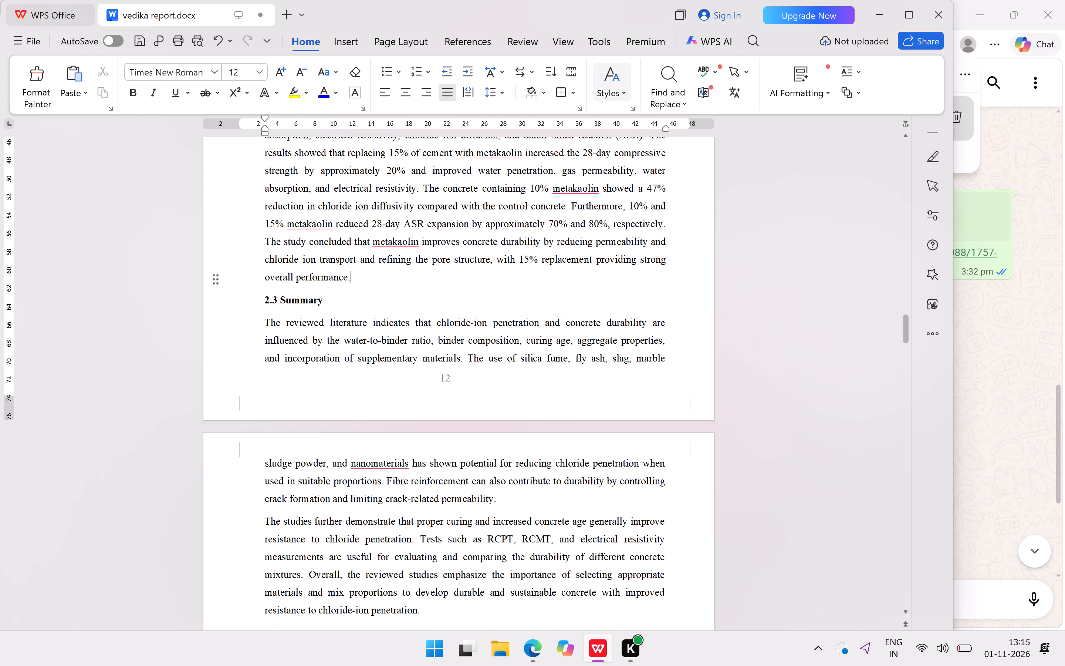
{"action": "scroll", "coordinate": [481, 560], "scroll_direction": "down", "scroll_amount": 17}
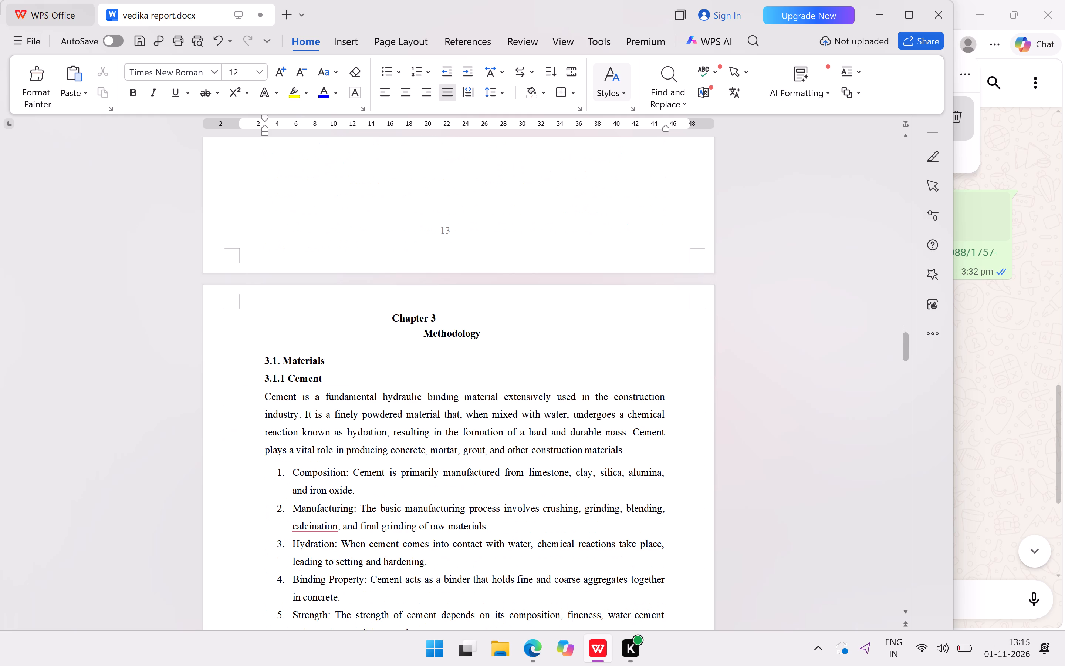
{"action": "left_click_drag", "start_coordinate": [393, 318], "coordinate": [600, 339]}
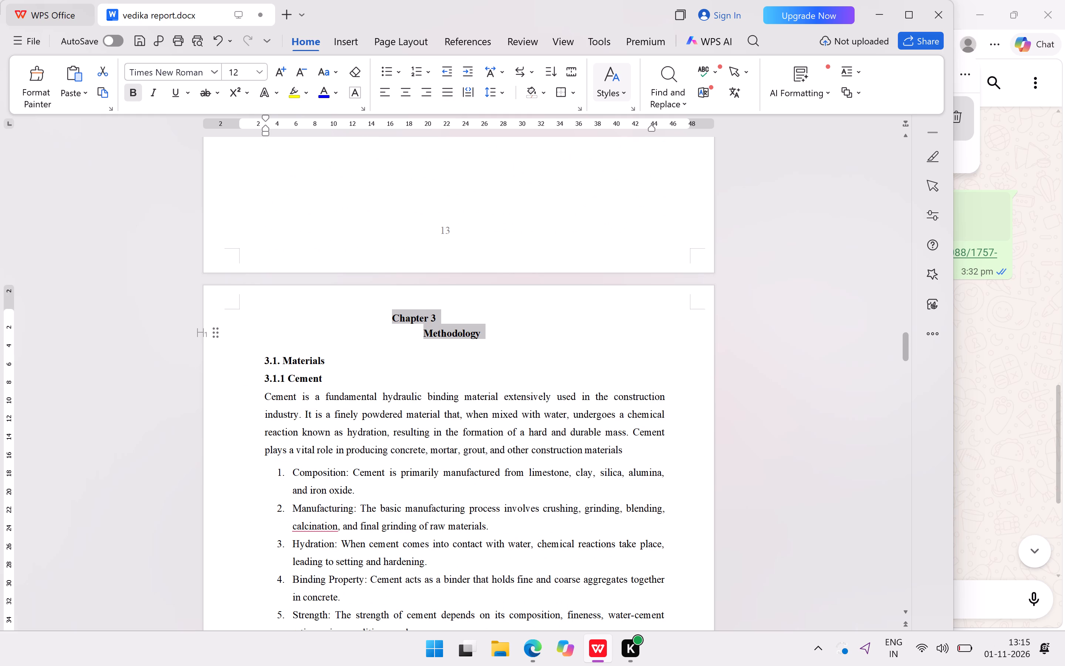
{"action": "left_click", "coordinate": [414, 96]}
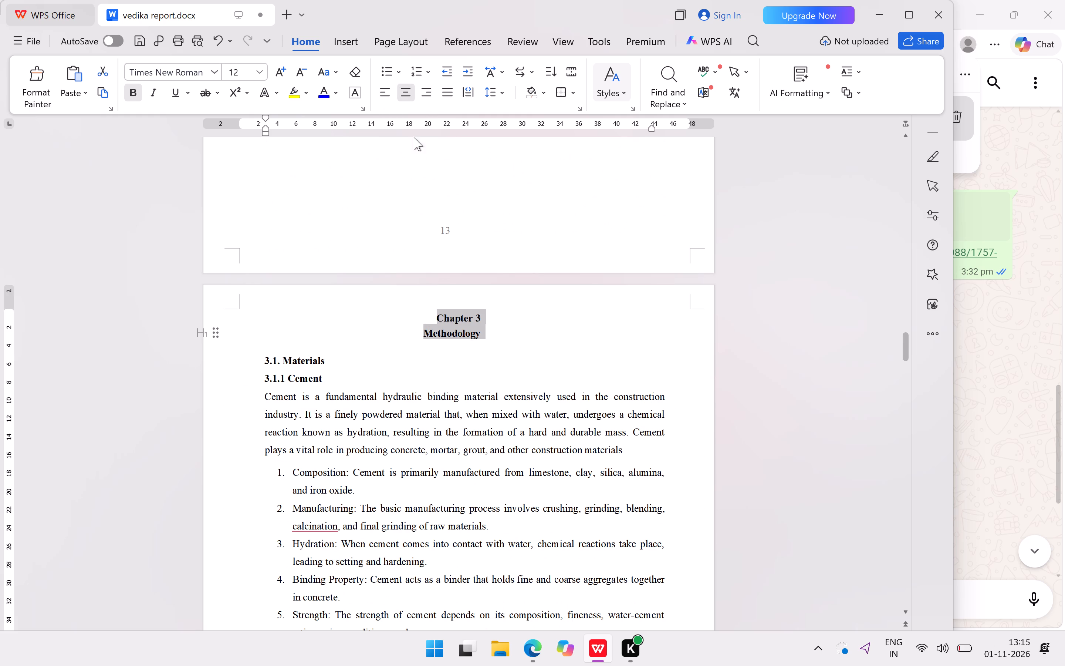
{"action": "left_click", "coordinate": [600, 315]}
{"action": "left_click", "coordinate": [531, 331]}
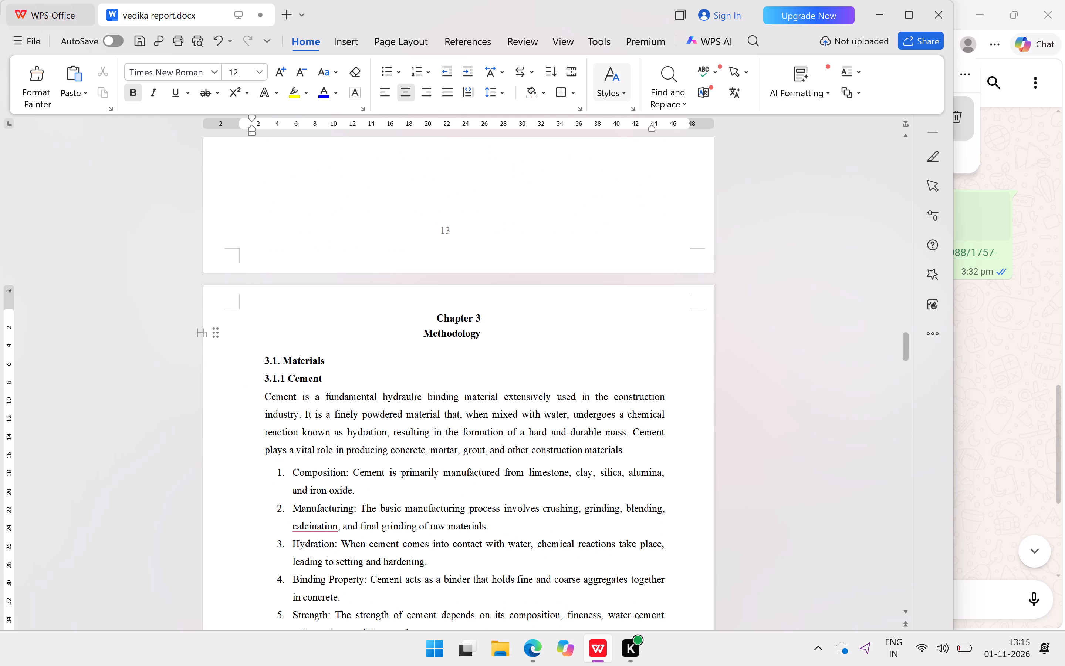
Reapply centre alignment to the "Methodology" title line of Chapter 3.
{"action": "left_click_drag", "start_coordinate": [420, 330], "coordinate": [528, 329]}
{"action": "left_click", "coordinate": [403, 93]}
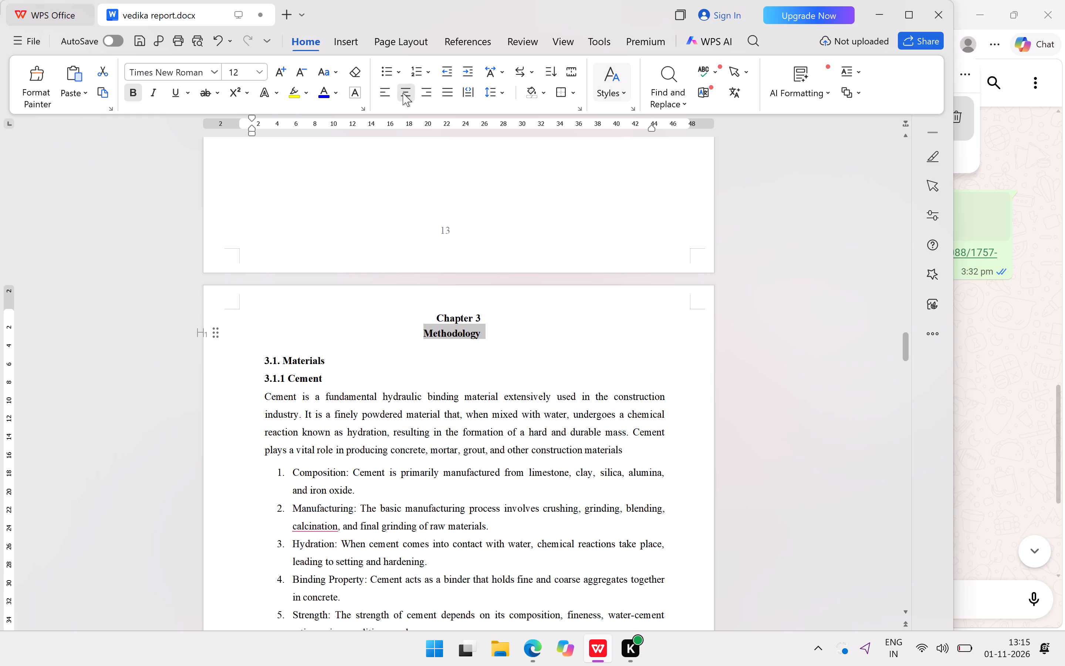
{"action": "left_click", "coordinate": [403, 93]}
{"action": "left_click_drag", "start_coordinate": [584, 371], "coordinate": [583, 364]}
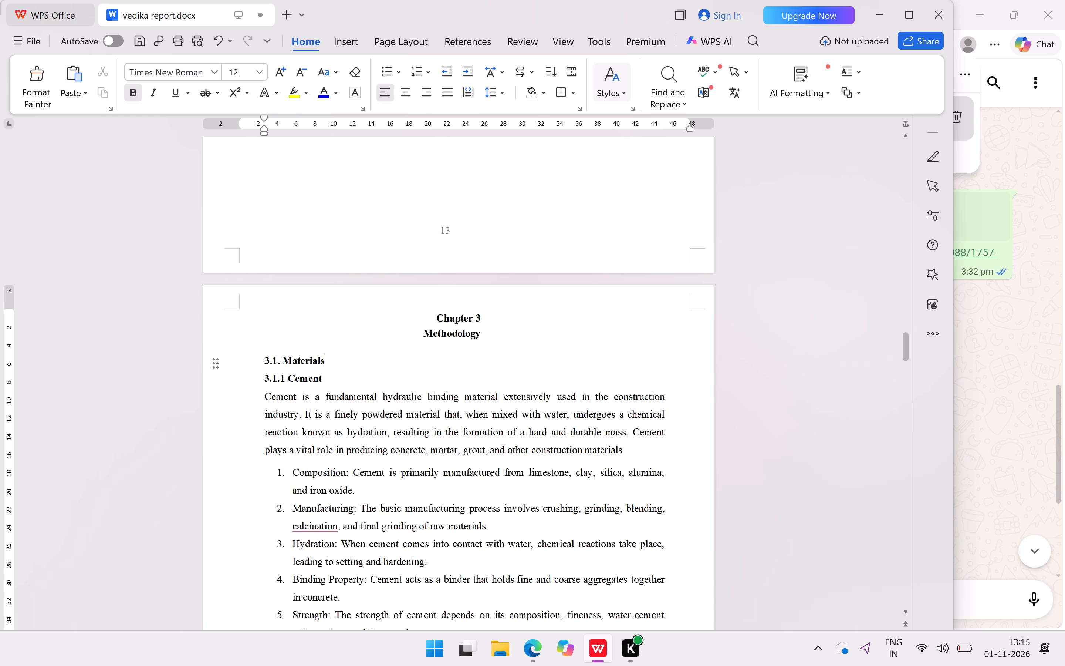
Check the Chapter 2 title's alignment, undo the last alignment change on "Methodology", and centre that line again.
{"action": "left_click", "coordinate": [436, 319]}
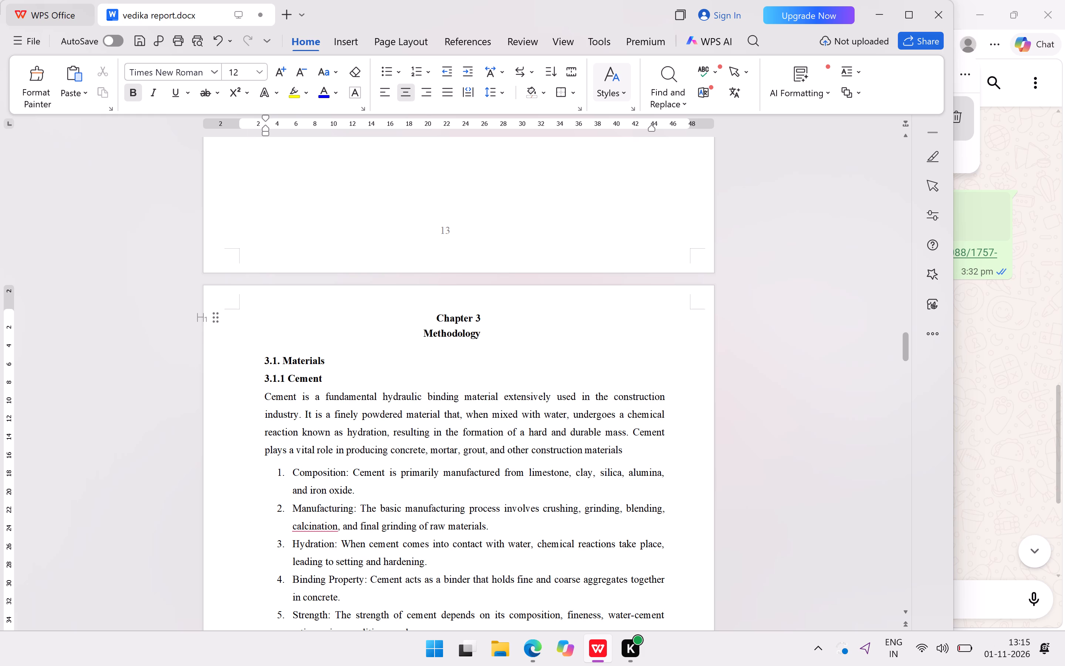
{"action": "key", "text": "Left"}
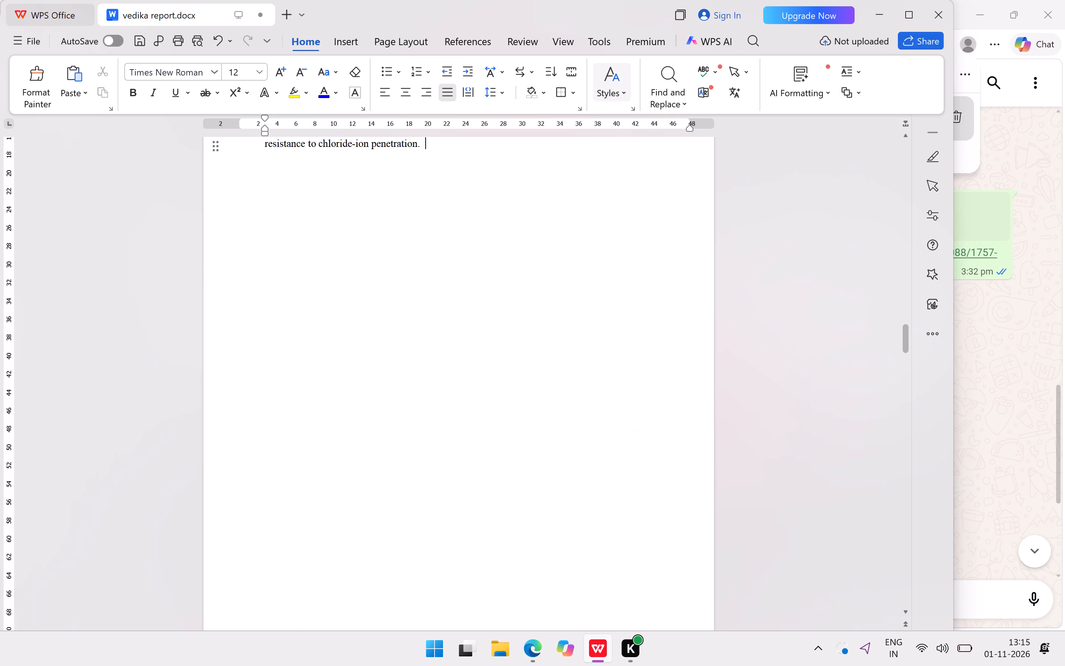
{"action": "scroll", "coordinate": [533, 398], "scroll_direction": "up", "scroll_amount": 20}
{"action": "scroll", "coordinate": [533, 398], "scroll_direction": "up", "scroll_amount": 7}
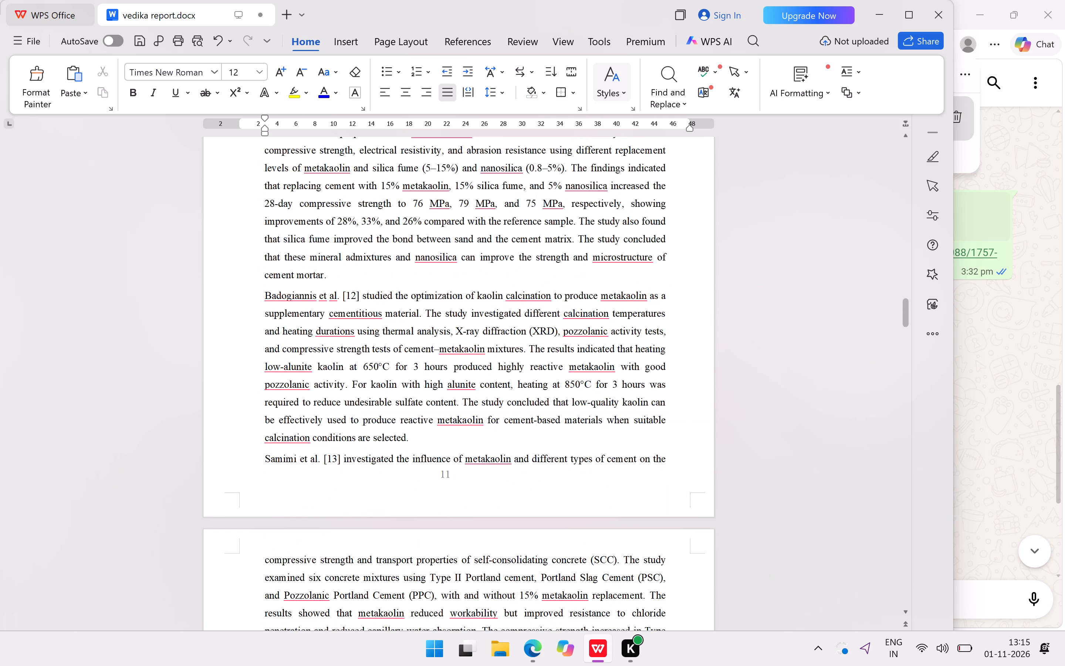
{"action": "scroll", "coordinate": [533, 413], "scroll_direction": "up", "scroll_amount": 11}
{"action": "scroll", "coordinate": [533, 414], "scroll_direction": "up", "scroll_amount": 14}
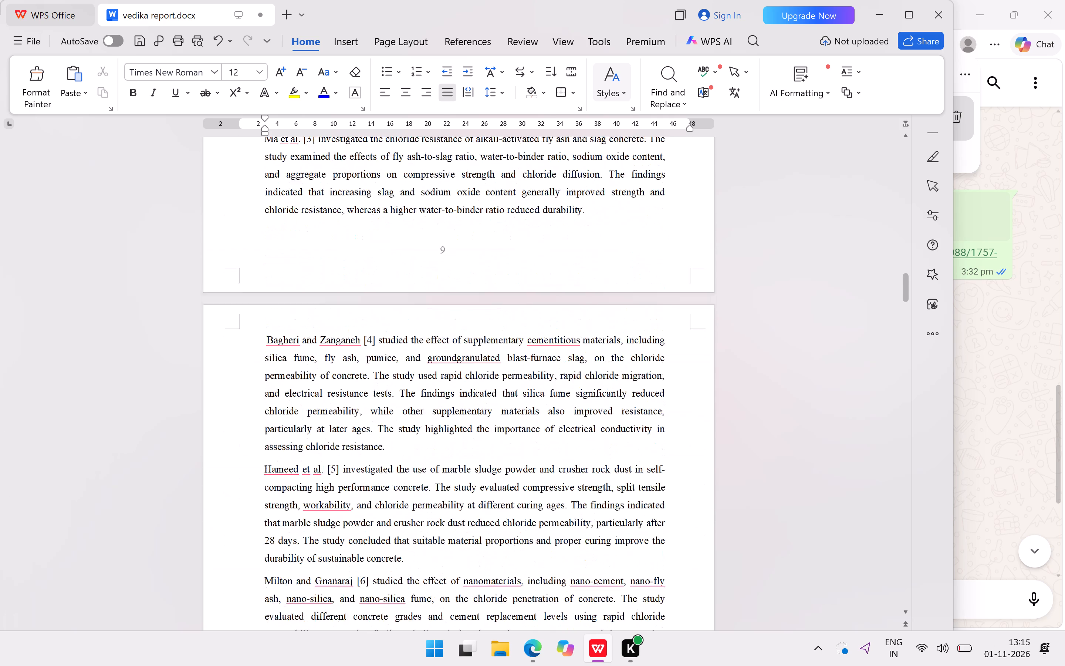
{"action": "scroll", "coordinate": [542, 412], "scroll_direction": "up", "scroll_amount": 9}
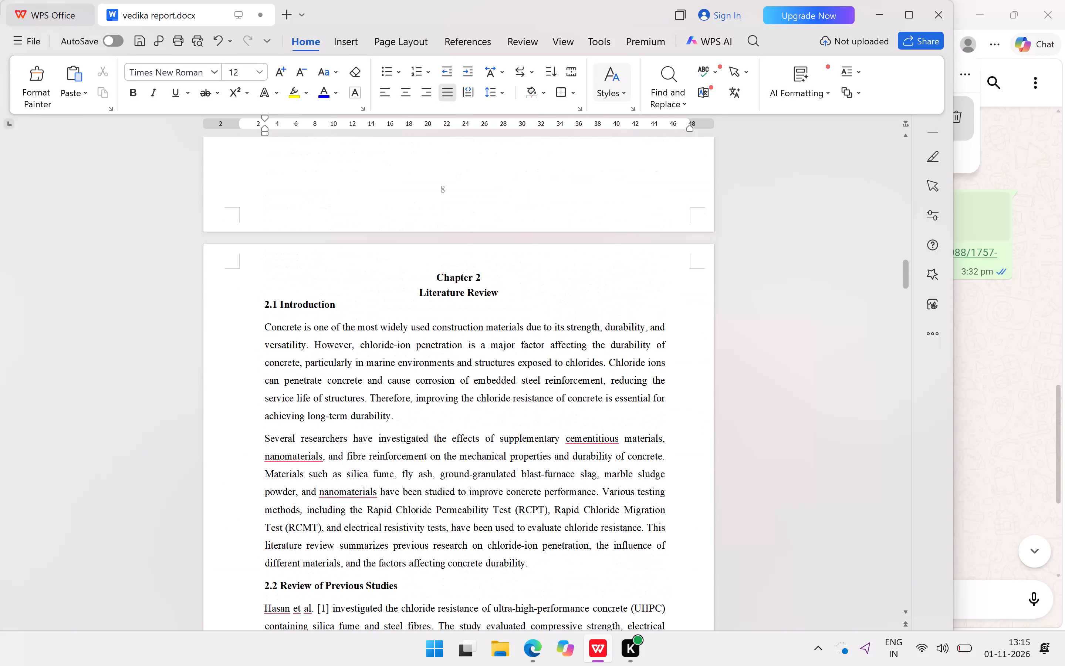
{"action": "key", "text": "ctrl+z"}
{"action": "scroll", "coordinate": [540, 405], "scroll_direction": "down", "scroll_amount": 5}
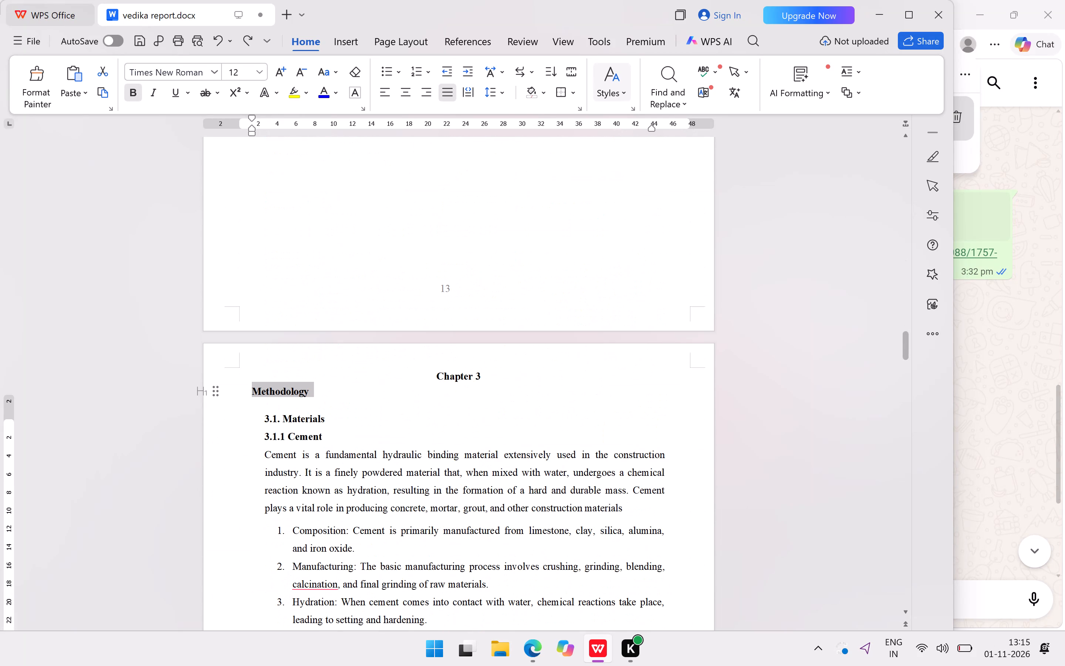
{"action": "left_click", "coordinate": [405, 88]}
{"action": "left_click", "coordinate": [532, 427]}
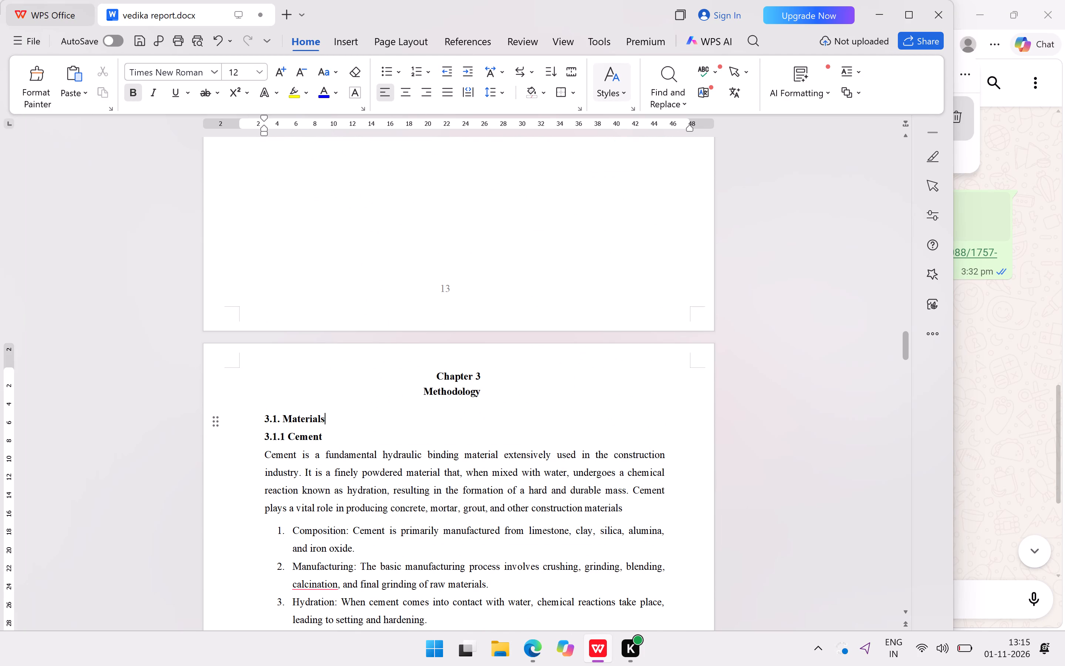
Review the layout of the Chapter 3 pages, from the materials sections through specimen preparation and curing, for gaps and misplaced figures.
{"action": "scroll", "coordinate": [534, 426], "scroll_direction": "up", "scroll_amount": 14}
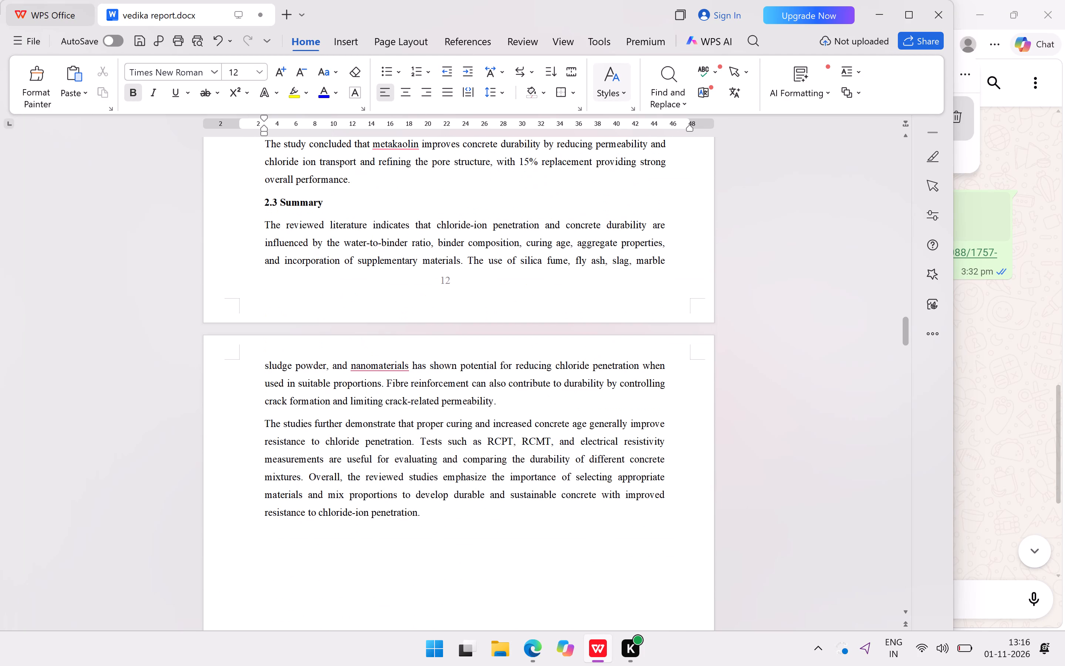
{"action": "scroll", "coordinate": [534, 426], "scroll_direction": "down", "scroll_amount": 19}
{"action": "scroll", "coordinate": [514, 413], "scroll_direction": "down", "scroll_amount": 4}
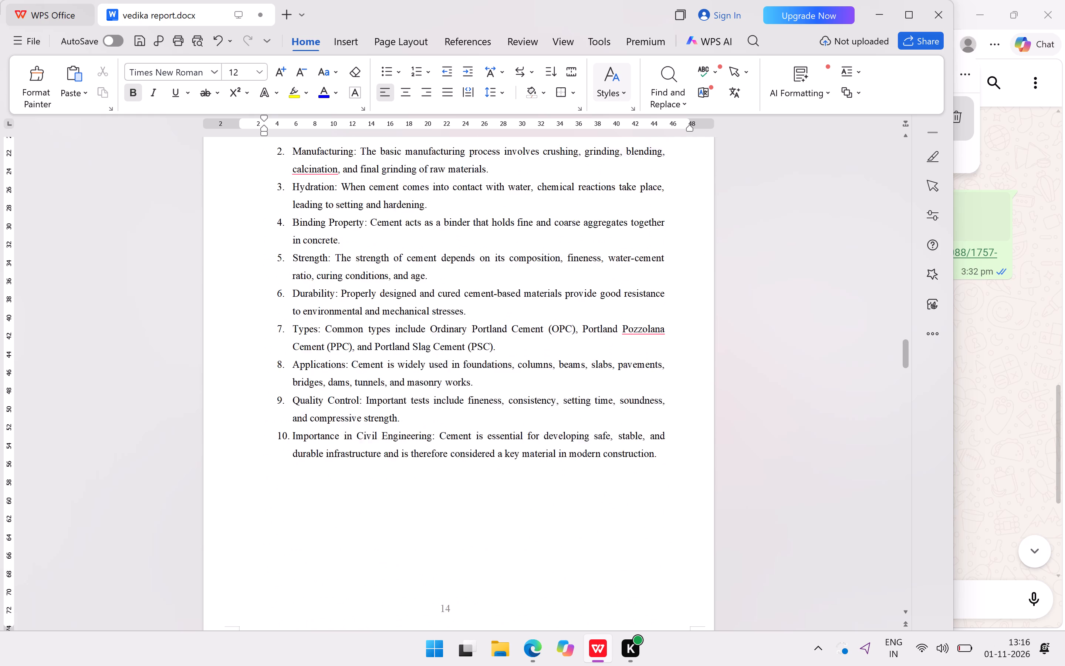
{"action": "scroll", "coordinate": [514, 413], "scroll_direction": "down", "scroll_amount": 6}
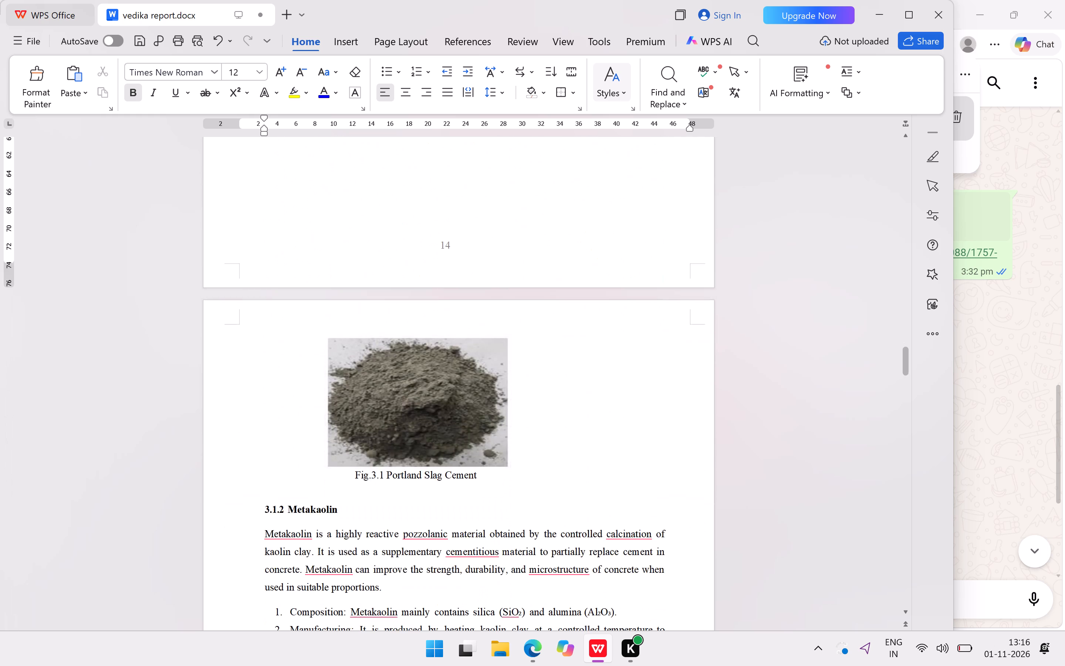
{"action": "scroll", "coordinate": [514, 413], "scroll_direction": "down", "scroll_amount": 15}
{"action": "scroll", "coordinate": [514, 413], "scroll_direction": "up", "scroll_amount": 5}
{"action": "scroll", "coordinate": [514, 413], "scroll_direction": "down", "scroll_amount": 6}
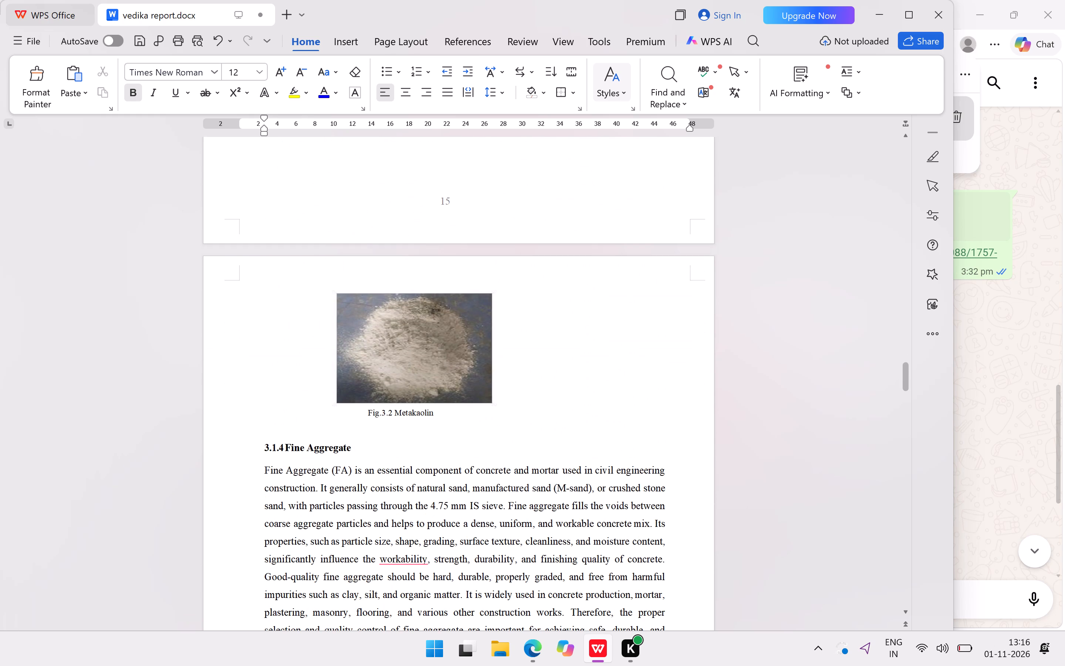
{"action": "scroll", "coordinate": [514, 413], "scroll_direction": "down", "scroll_amount": 14}
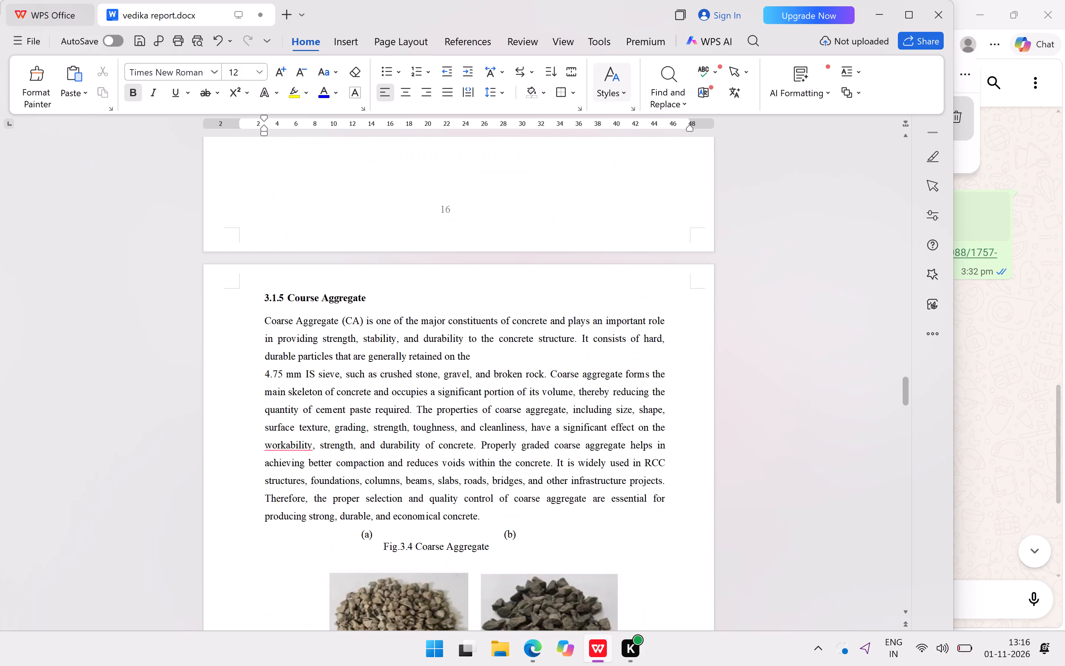
{"action": "scroll", "coordinate": [514, 413], "scroll_direction": "down", "scroll_amount": 20}
{"action": "scroll", "coordinate": [514, 413], "scroll_direction": "down", "scroll_amount": 2}
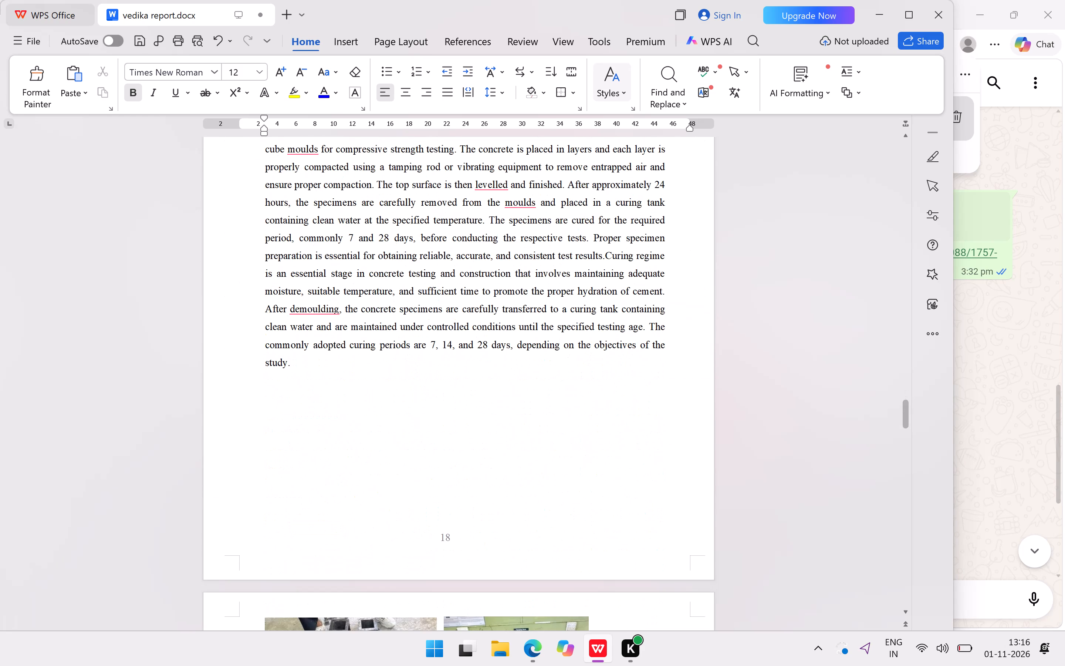
{"action": "scroll", "coordinate": [514, 413], "scroll_direction": "down", "scroll_amount": 6}
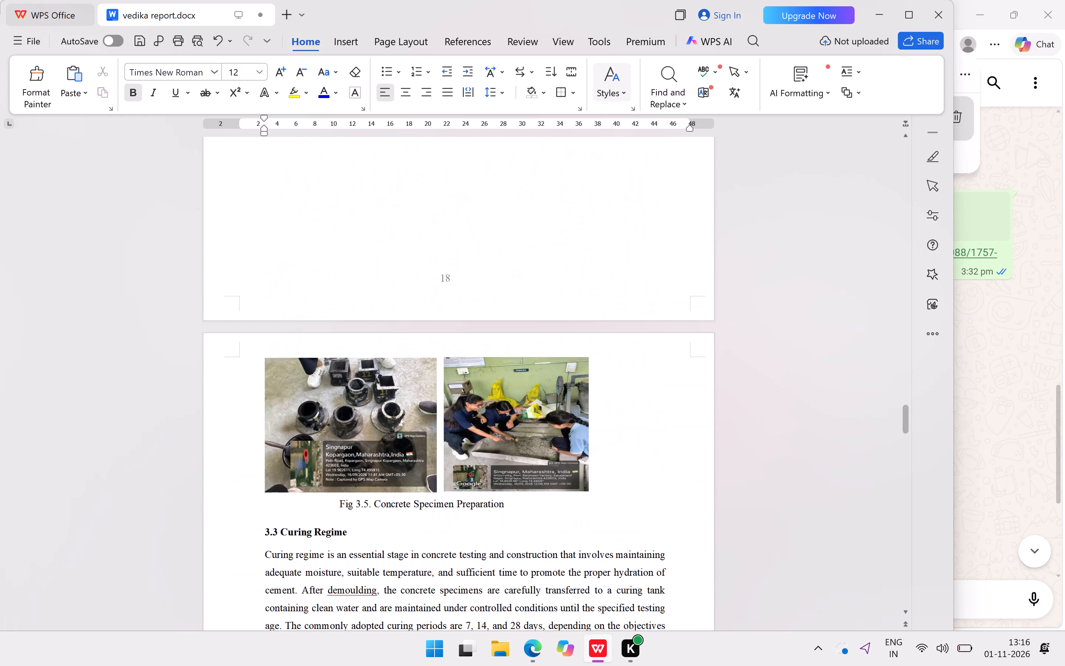
{"action": "scroll", "coordinate": [514, 413], "scroll_direction": "down", "scroll_amount": 5}
{"action": "scroll", "coordinate": [514, 413], "scroll_direction": "up", "scroll_amount": 10}
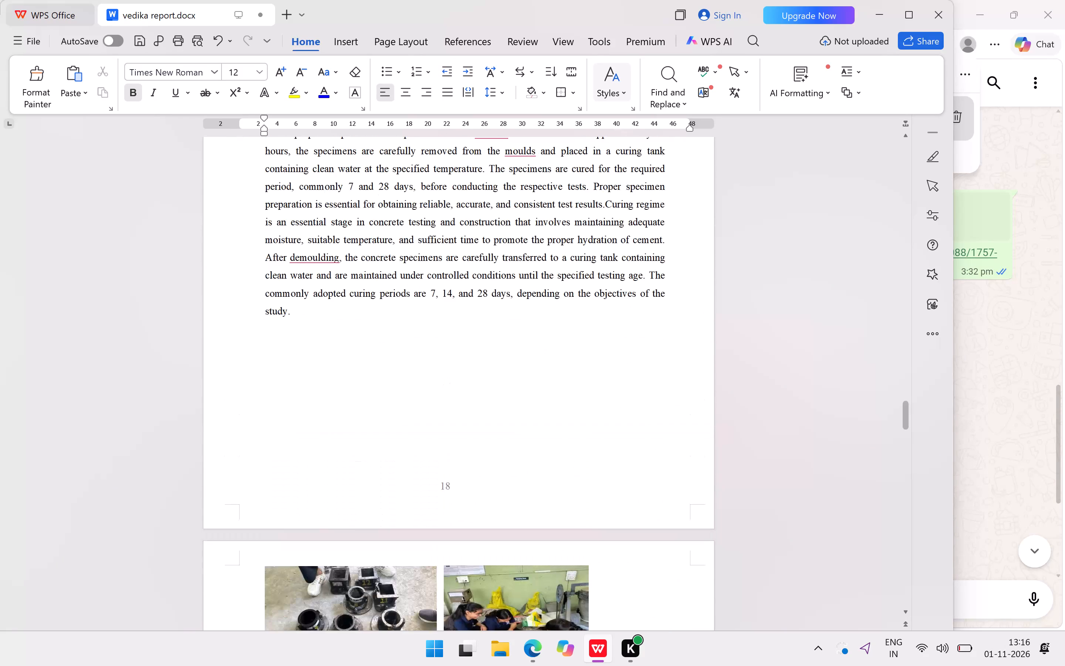
Move the moulds photo of Fig 3.5 up to page 18, directly after the paragraph's last word "study".
{"action": "scroll", "coordinate": [514, 413], "scroll_direction": "down", "scroll_amount": 3}
{"action": "left_click", "coordinate": [362, 512]}
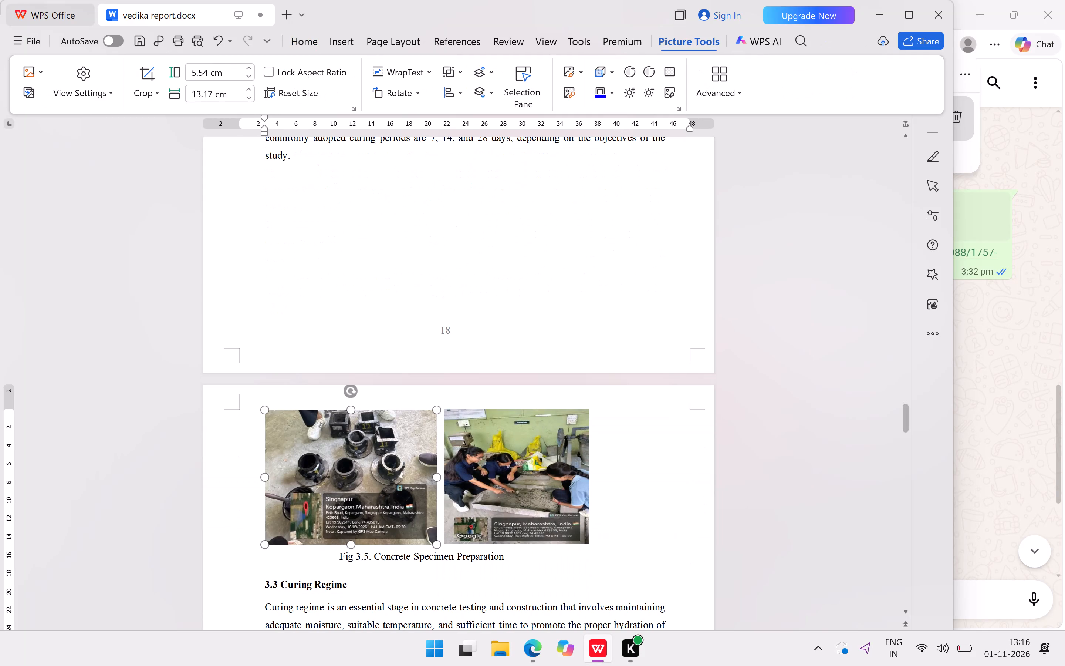
{"action": "left_click_drag", "start_coordinate": [357, 464], "coordinate": [417, 290]}
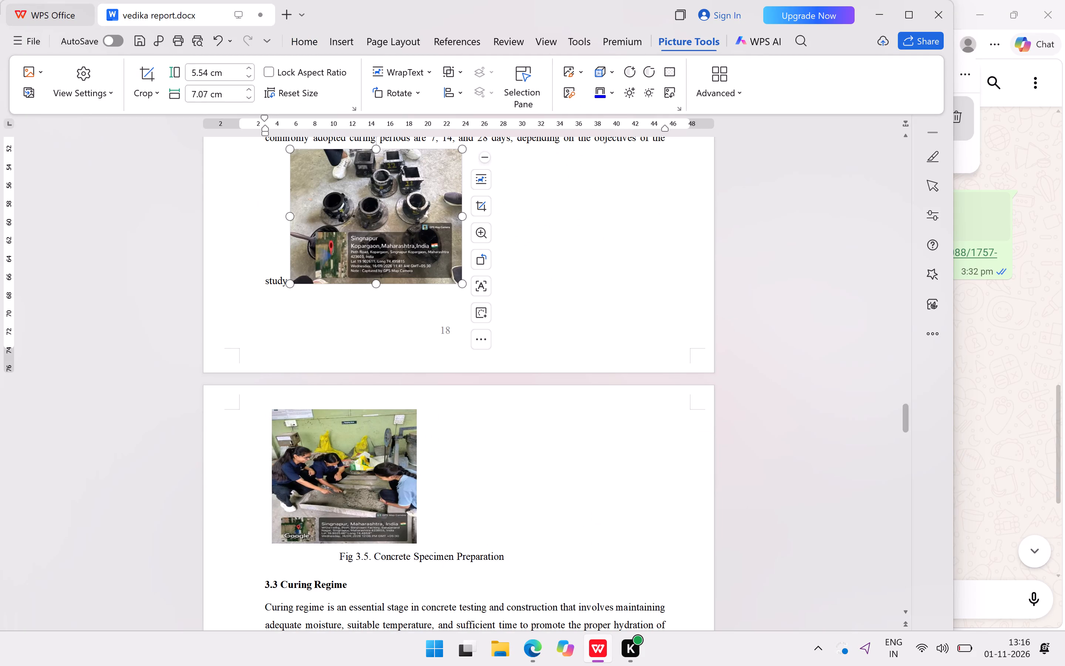
{"action": "left_click", "coordinate": [523, 513]}
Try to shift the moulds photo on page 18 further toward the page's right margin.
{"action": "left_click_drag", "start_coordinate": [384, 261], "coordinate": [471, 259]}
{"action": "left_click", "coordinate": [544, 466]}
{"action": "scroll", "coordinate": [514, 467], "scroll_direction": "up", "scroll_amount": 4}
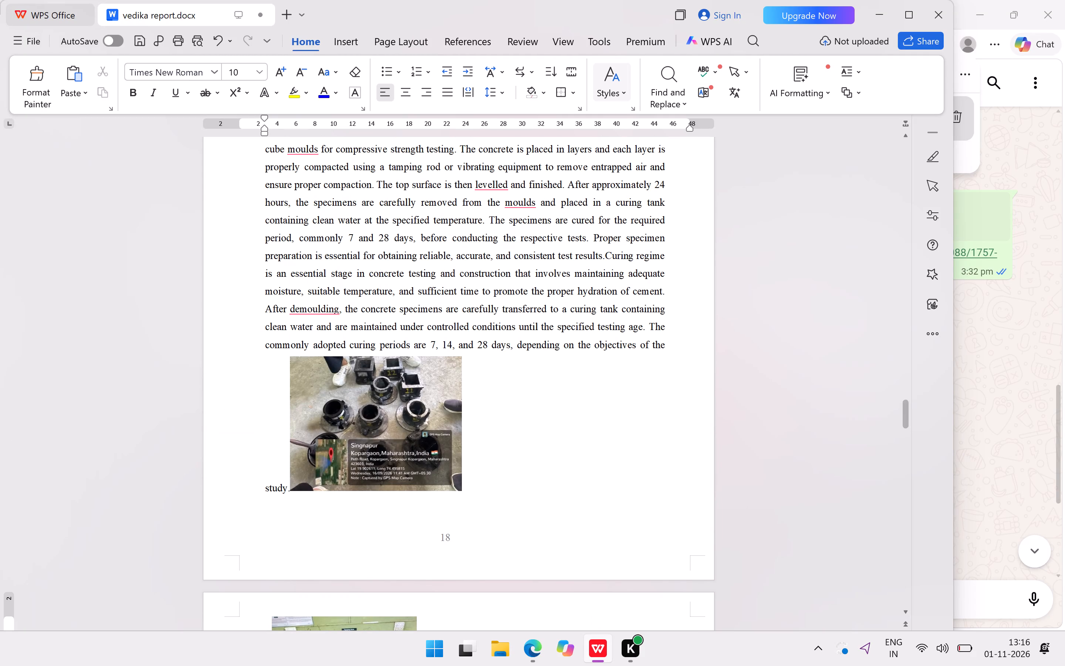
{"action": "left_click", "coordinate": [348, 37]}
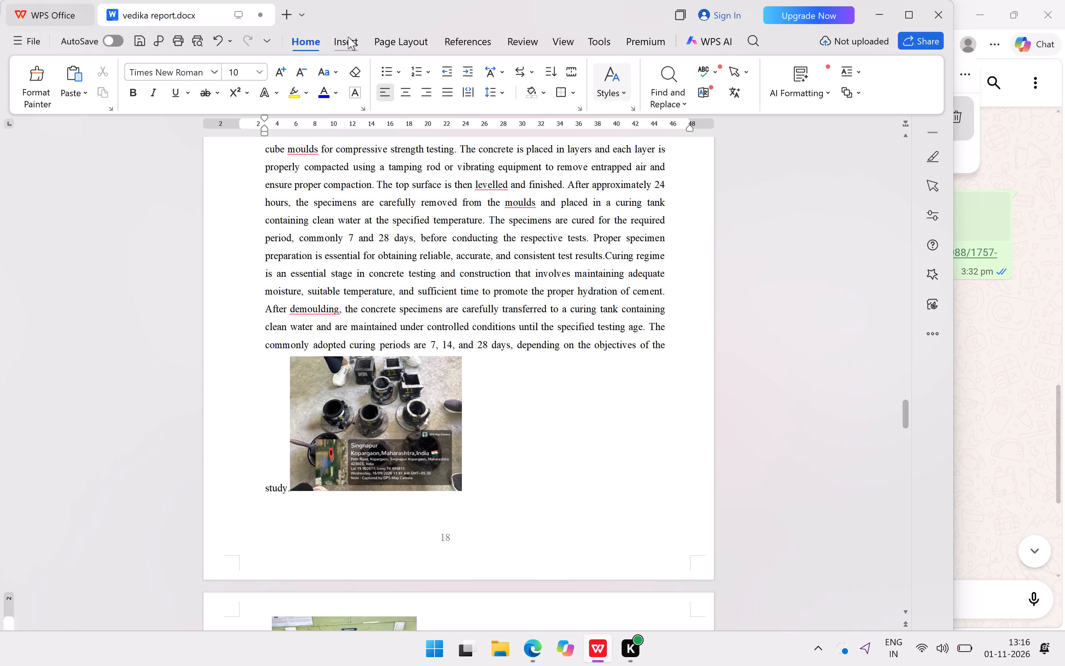
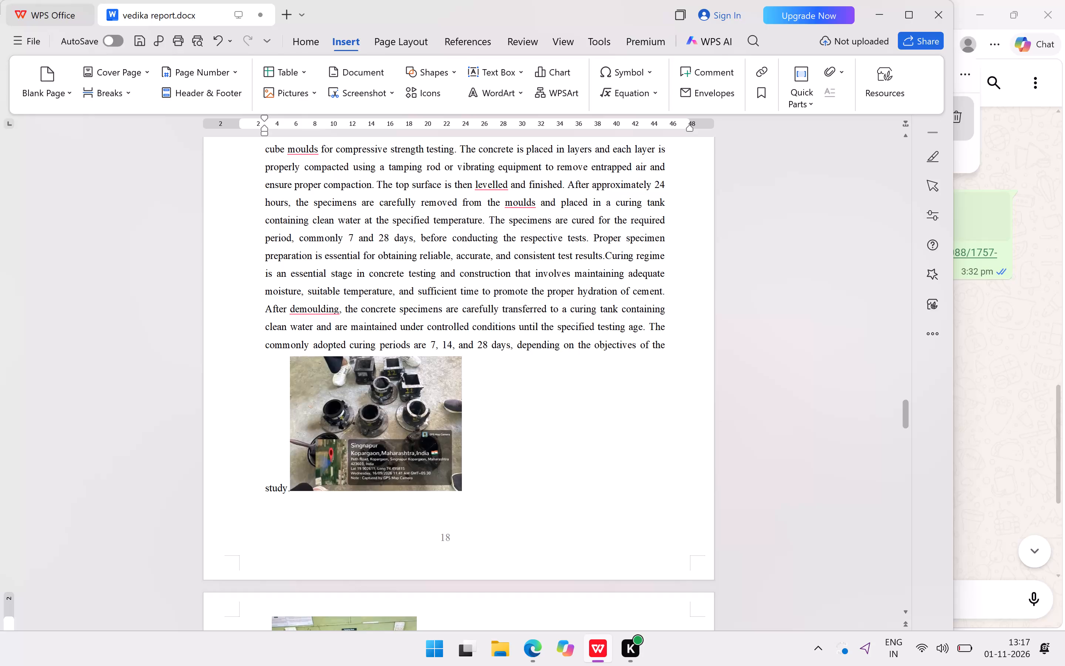
Undo the move of the Fig 3.5 moulds photo to page 18, putting it back beside the second specimen photo.
{"action": "left_click_drag", "start_coordinate": [491, 329], "coordinate": [566, 370]}
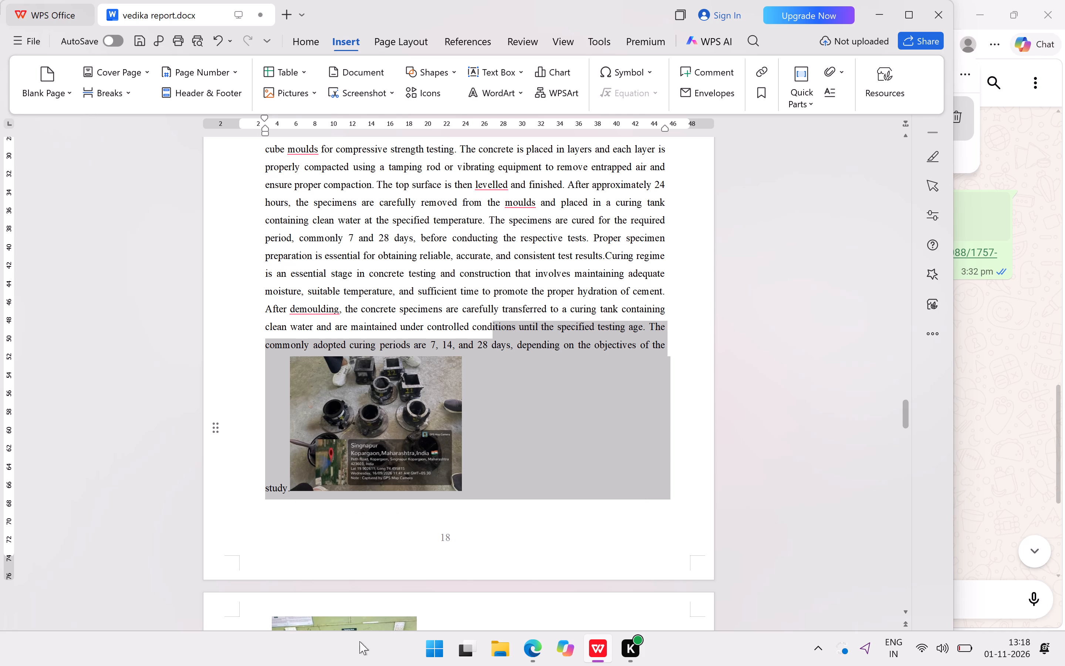
{"action": "left_click", "coordinate": [517, 510]}
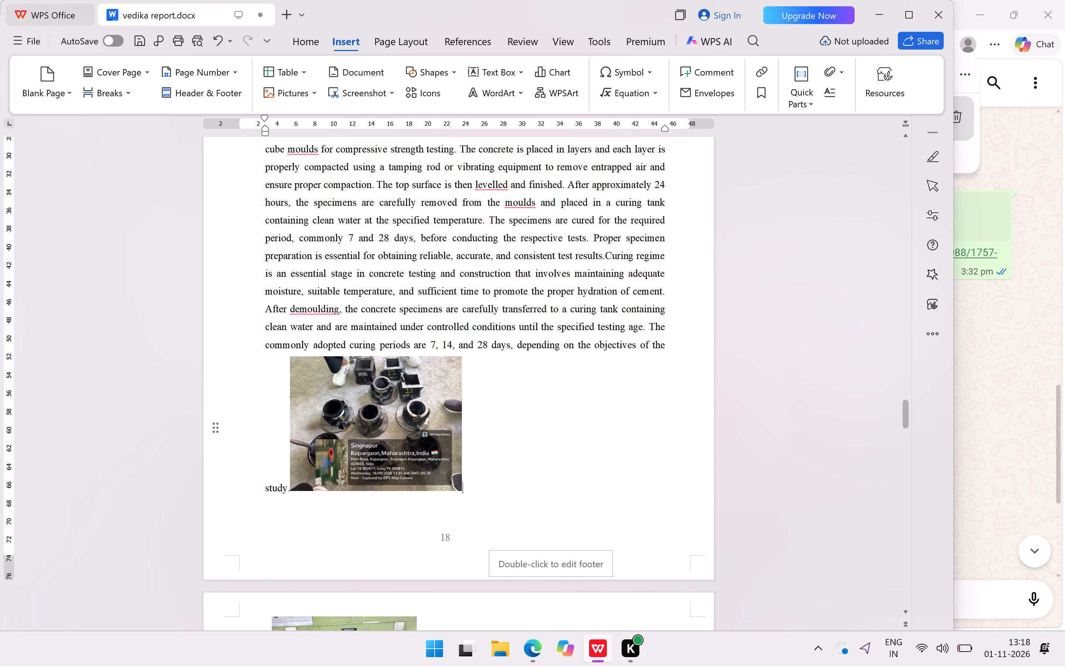
{"action": "key", "text": "ctrl+z"}
{"action": "key", "text": "ctrl+z"}
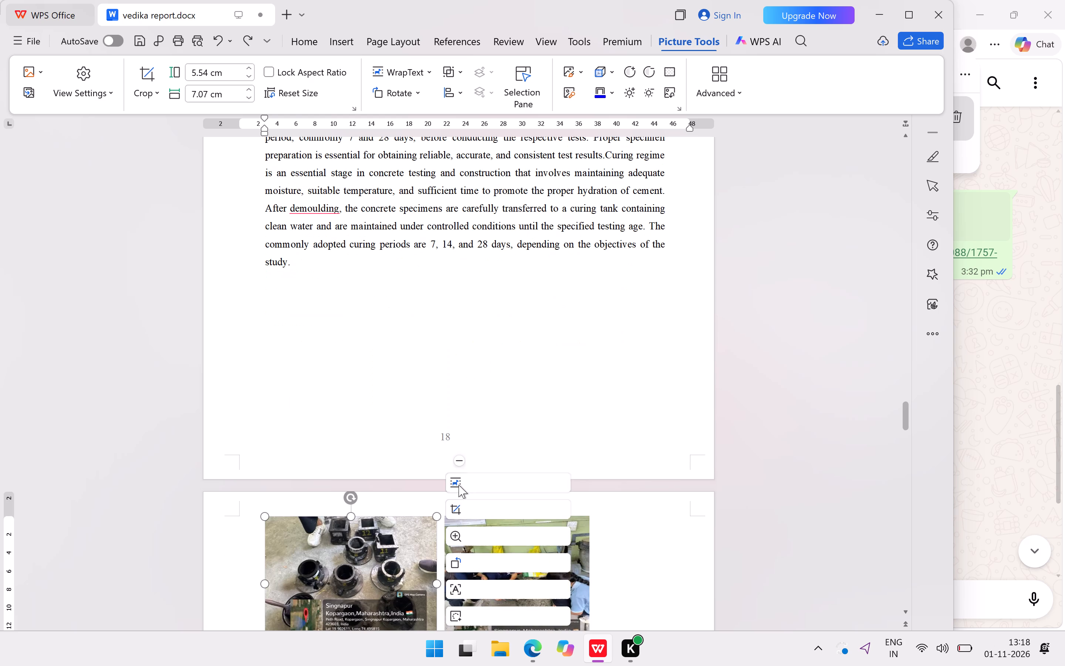
{"action": "left_click", "coordinate": [567, 434]}
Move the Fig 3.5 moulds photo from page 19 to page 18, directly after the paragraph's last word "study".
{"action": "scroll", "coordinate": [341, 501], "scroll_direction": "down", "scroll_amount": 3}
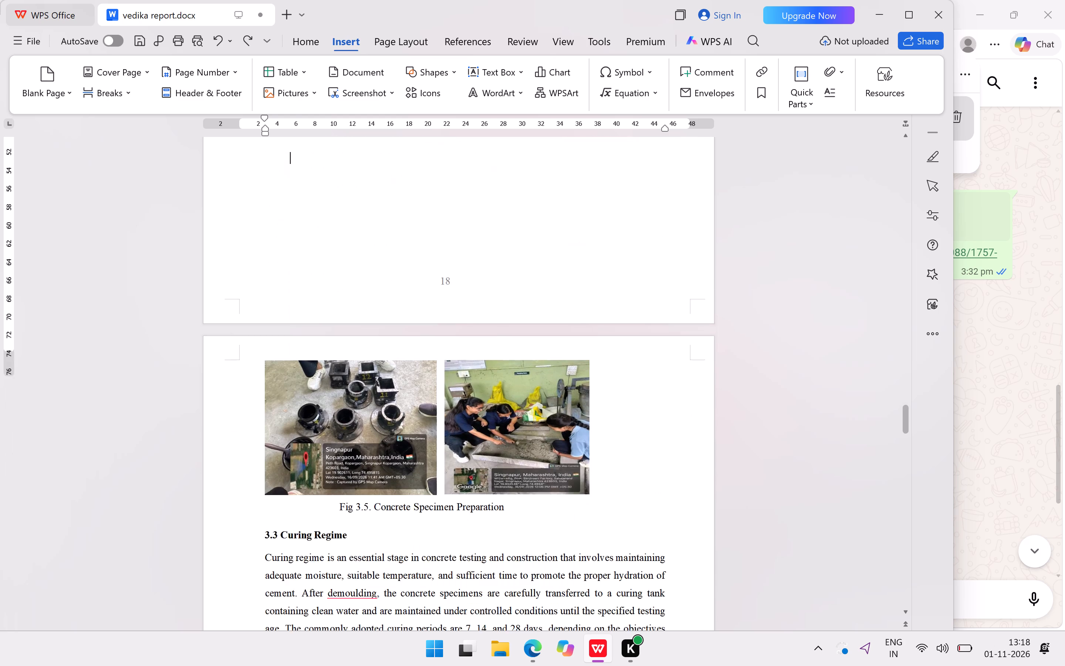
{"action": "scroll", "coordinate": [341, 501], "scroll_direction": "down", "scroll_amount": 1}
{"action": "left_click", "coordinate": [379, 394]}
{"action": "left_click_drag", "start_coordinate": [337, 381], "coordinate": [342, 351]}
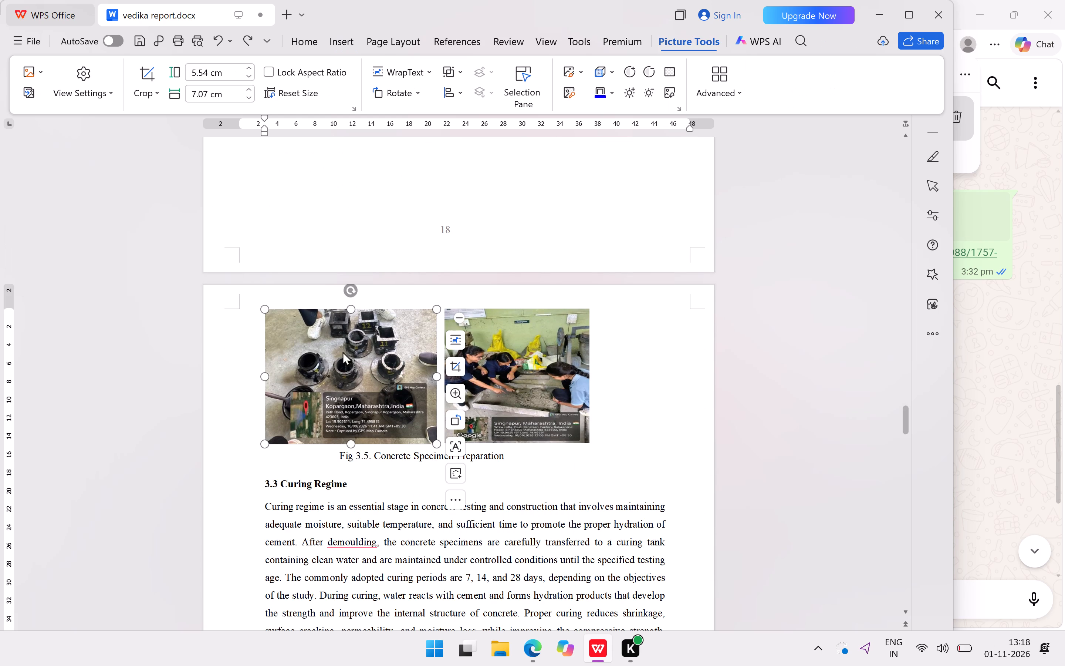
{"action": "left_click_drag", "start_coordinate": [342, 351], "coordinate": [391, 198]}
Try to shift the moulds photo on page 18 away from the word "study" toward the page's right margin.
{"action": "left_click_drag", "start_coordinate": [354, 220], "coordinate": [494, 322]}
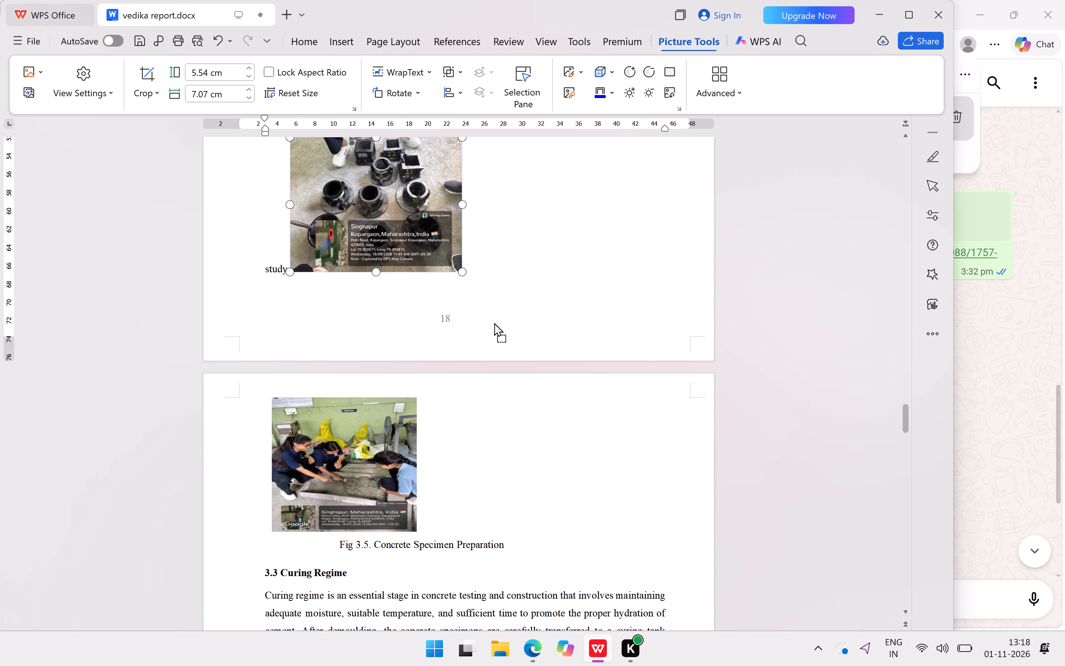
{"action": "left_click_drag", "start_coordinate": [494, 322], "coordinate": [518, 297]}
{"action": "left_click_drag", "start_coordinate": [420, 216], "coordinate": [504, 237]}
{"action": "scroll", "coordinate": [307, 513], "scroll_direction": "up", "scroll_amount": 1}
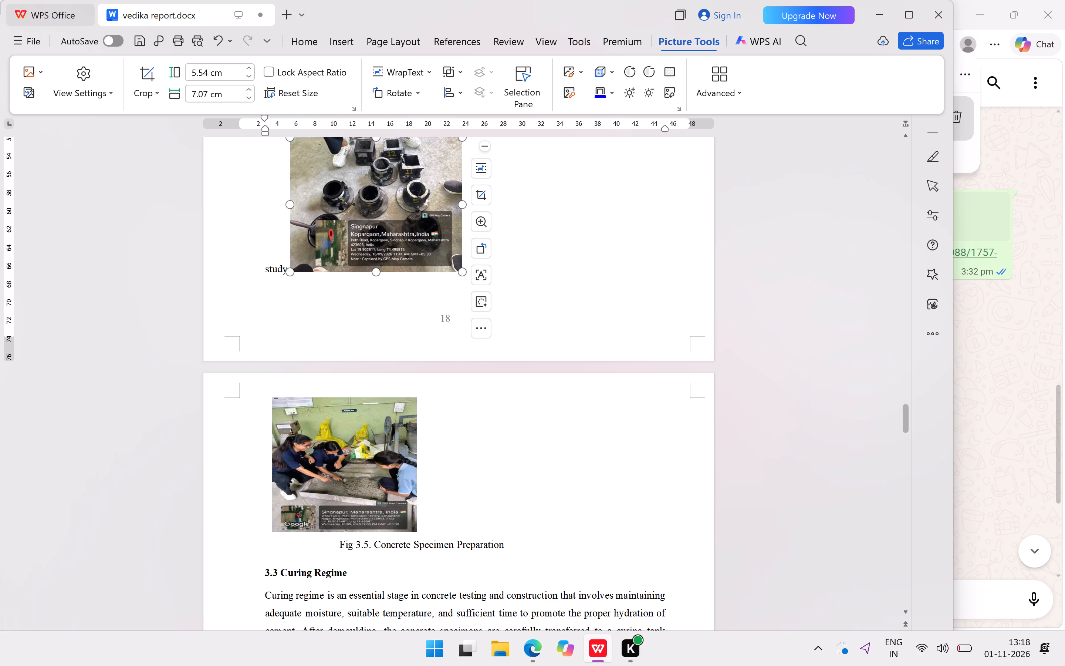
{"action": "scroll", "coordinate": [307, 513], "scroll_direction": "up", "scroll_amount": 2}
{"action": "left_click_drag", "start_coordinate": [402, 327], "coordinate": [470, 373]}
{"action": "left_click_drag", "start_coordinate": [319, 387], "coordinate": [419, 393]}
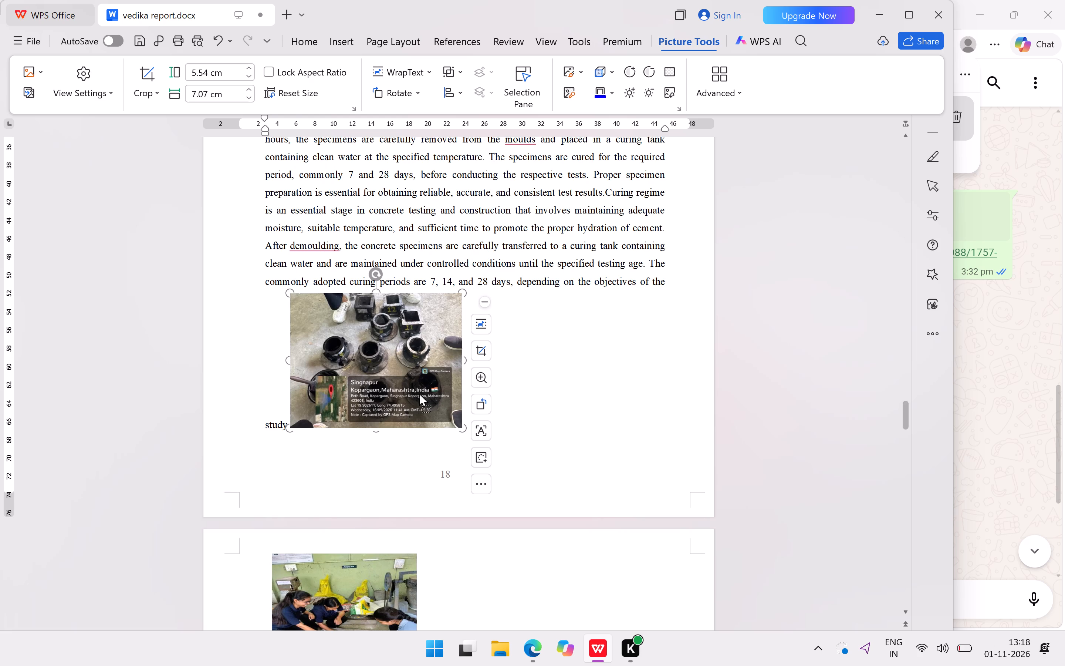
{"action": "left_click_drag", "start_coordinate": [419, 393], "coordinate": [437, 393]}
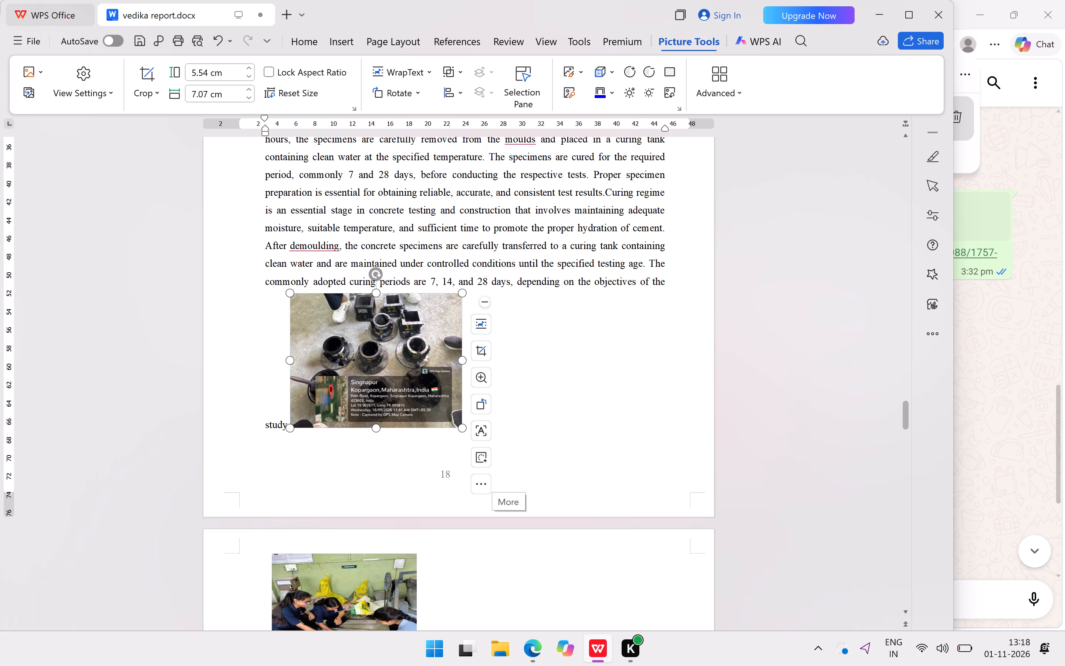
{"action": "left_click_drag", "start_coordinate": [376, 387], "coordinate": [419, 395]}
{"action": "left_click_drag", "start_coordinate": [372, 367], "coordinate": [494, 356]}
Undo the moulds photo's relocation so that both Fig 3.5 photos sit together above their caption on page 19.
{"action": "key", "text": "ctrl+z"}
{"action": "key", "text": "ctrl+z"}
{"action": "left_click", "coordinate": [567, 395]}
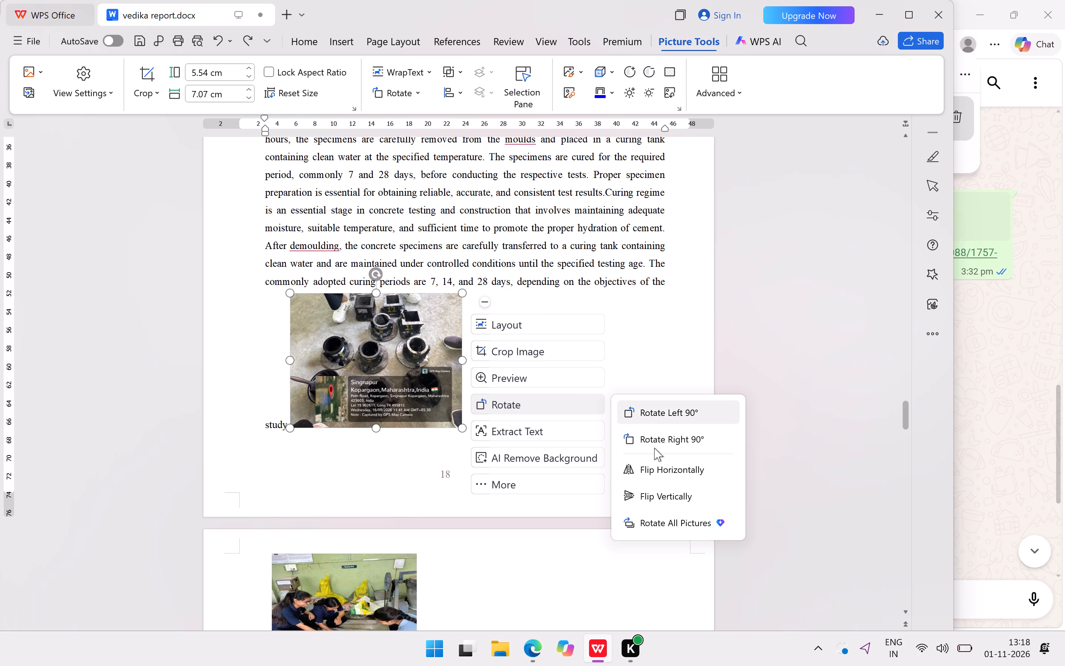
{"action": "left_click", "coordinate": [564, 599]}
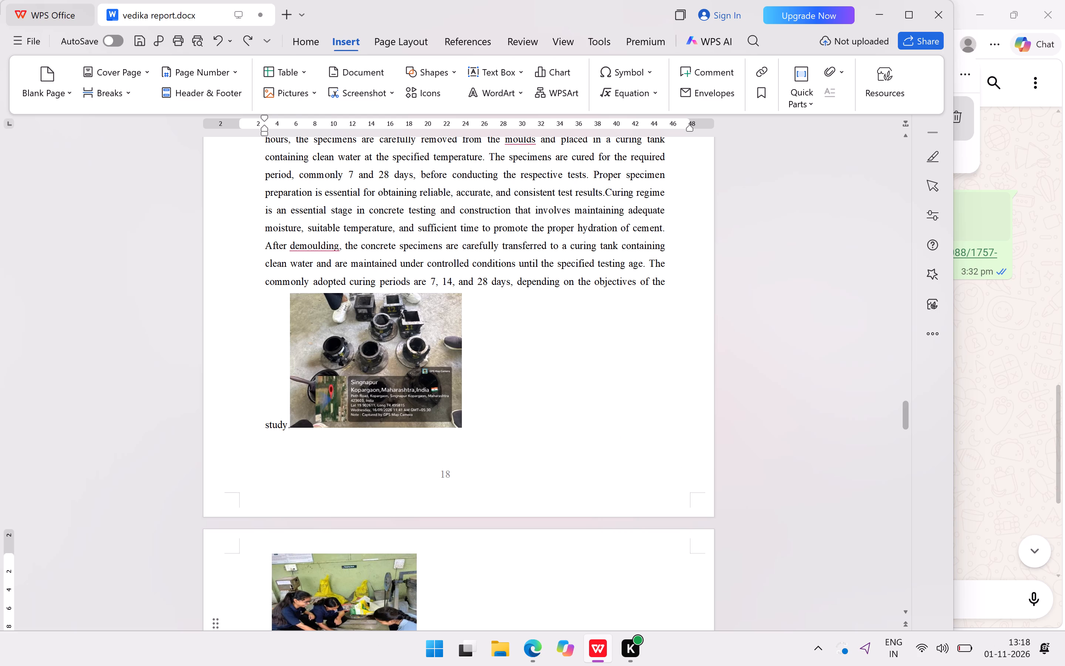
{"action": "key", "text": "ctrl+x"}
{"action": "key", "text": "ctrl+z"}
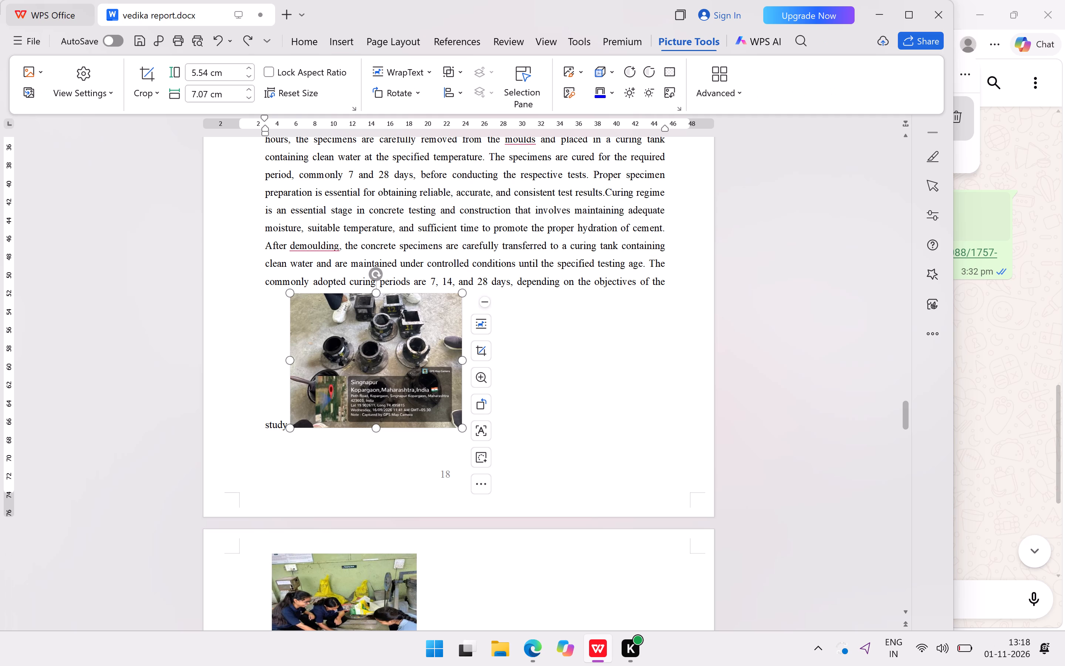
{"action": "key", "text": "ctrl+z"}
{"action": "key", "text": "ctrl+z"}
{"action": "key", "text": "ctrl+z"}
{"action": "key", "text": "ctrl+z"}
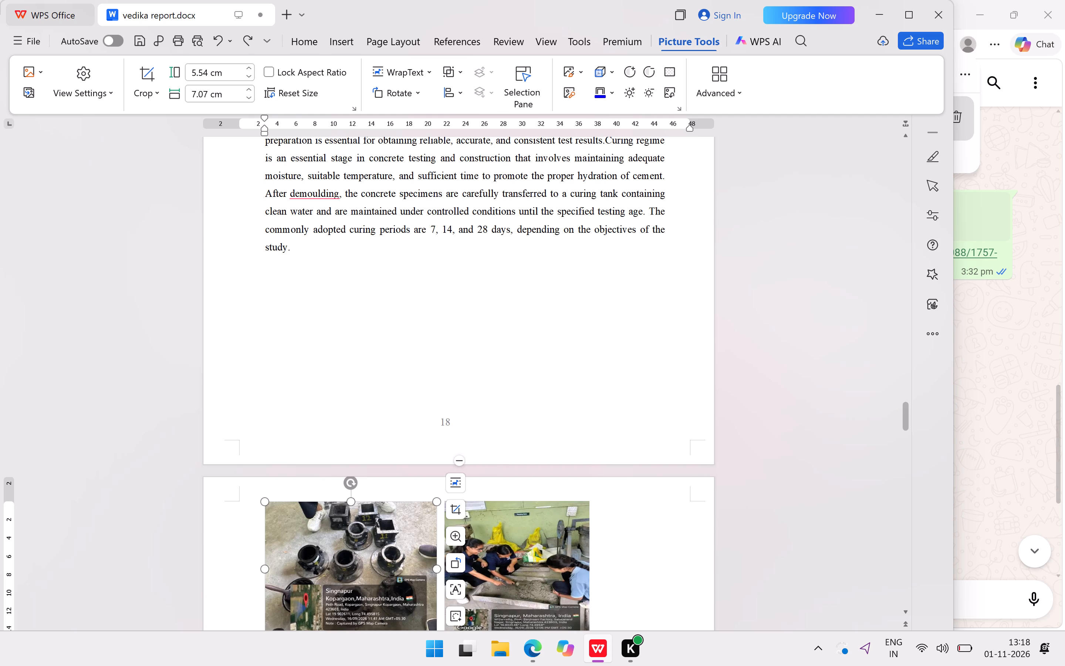
Widen the second Fig 3.5 photo, showing the students preparing specimens, to 6.60 cm.
{"action": "scroll", "coordinate": [571, 561], "scroll_direction": "up", "scroll_amount": 3}
{"action": "scroll", "coordinate": [571, 561], "scroll_direction": "down", "scroll_amount": 6}
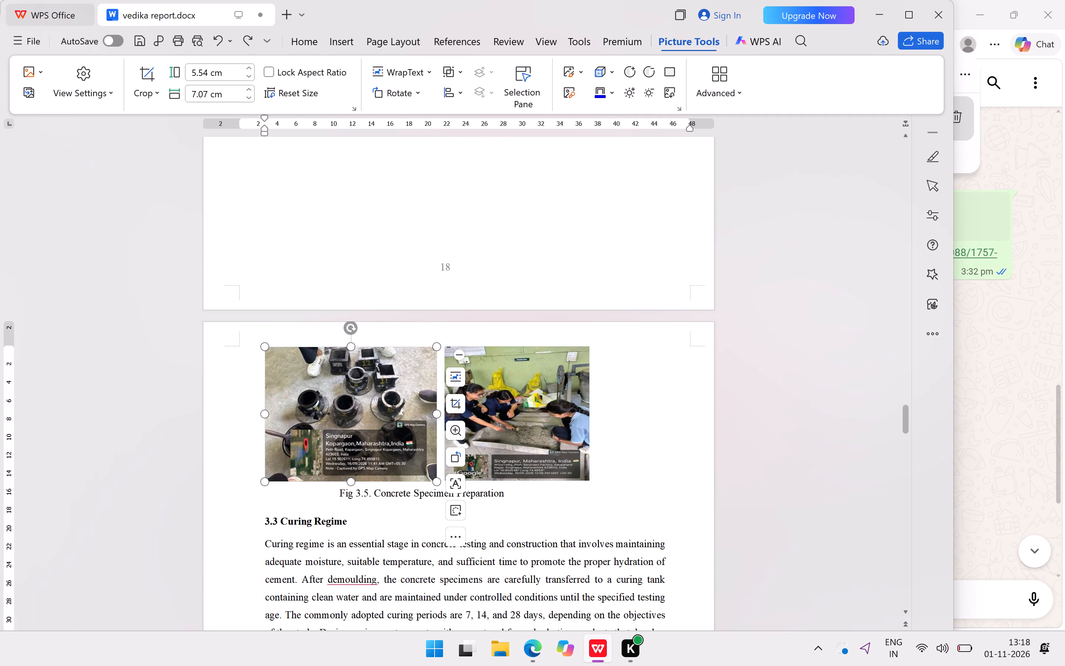
{"action": "left_click", "coordinate": [570, 468]}
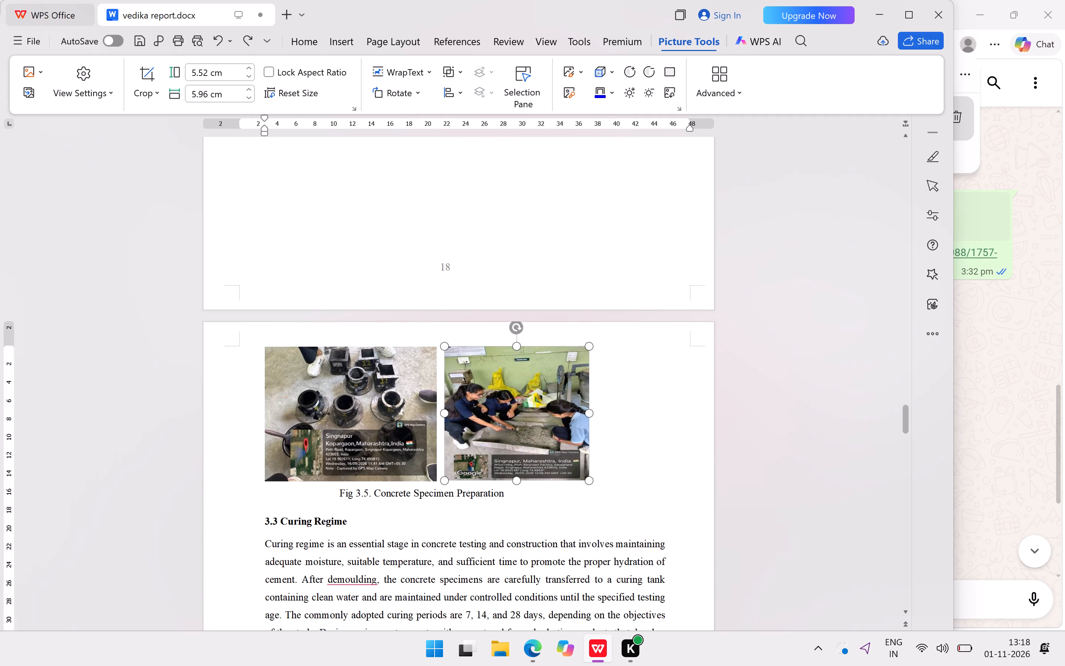
{"action": "left_click_drag", "start_coordinate": [588, 412], "coordinate": [603, 411]}
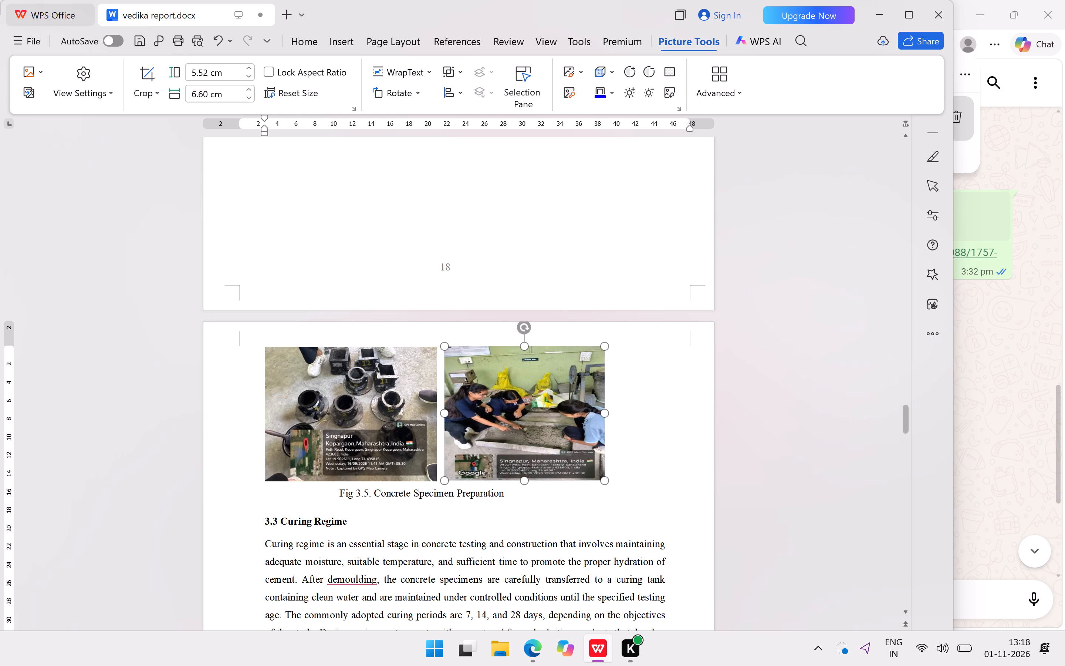
{"action": "left_click", "coordinate": [561, 509]}
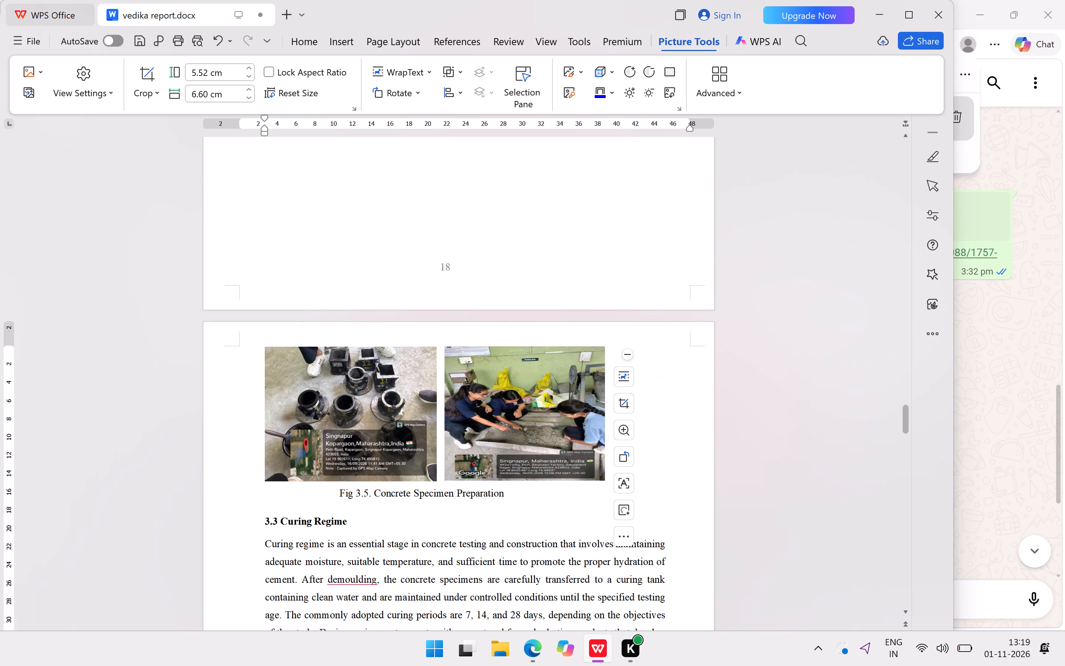
Review the pages from the curing section through the compressive strength and rebound hammer results for gaps and misplaced content.
{"action": "scroll", "coordinate": [567, 438], "scroll_direction": "up", "scroll_amount": 4}
{"action": "scroll", "coordinate": [542, 446], "scroll_direction": "down", "scroll_amount": 12}
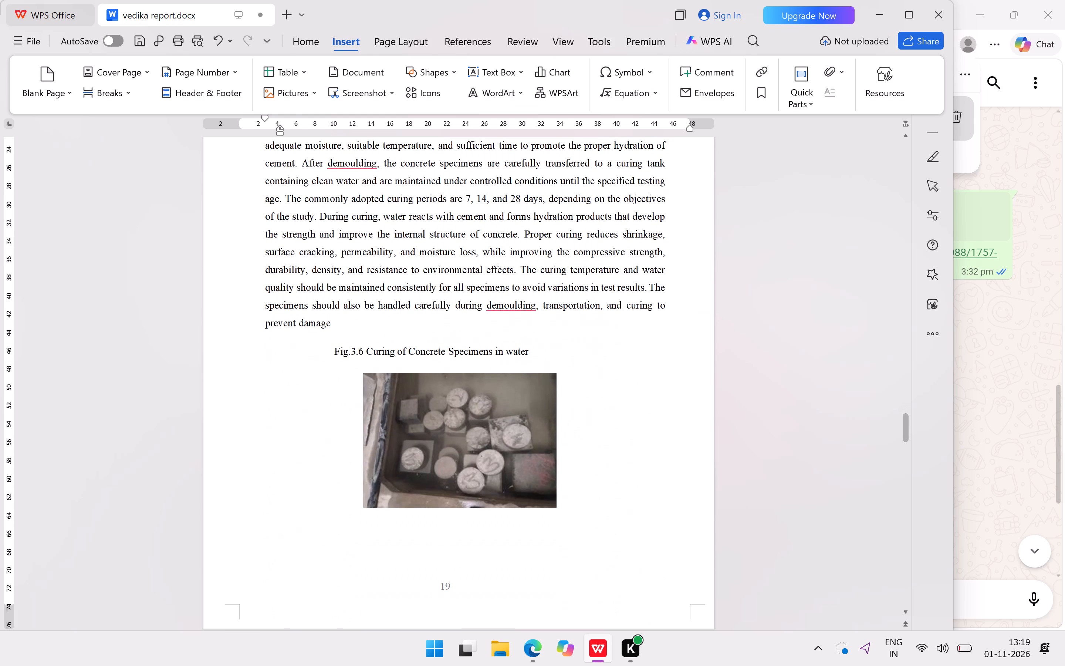
{"action": "scroll", "coordinate": [545, 445], "scroll_direction": "down", "scroll_amount": 13}
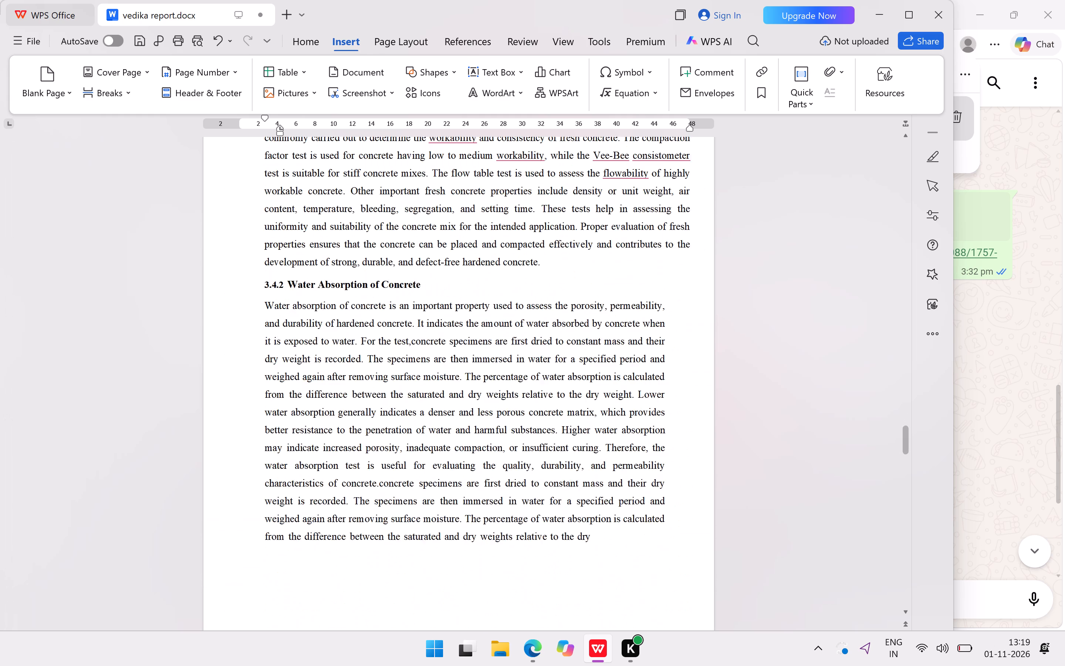
{"action": "scroll", "coordinate": [545, 445], "scroll_direction": "down", "scroll_amount": 20}
{"action": "scroll", "coordinate": [545, 445], "scroll_direction": "down", "scroll_amount": 16}
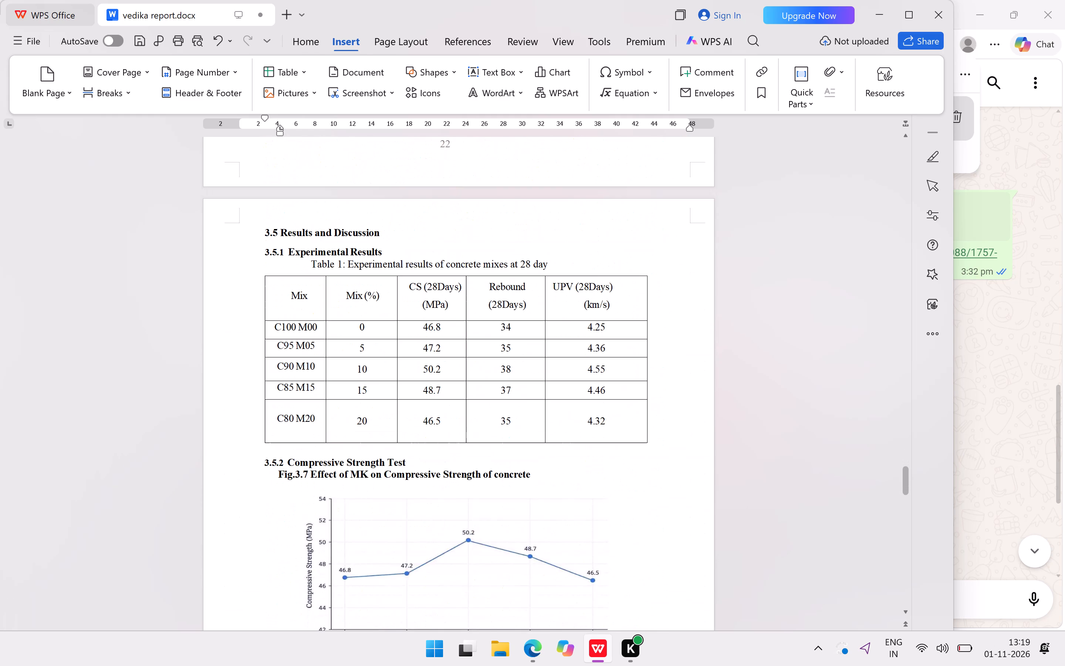
{"action": "scroll", "coordinate": [548, 445], "scroll_direction": "down", "scroll_amount": 7}
{"action": "scroll", "coordinate": [548, 445], "scroll_direction": "up", "scroll_amount": 3}
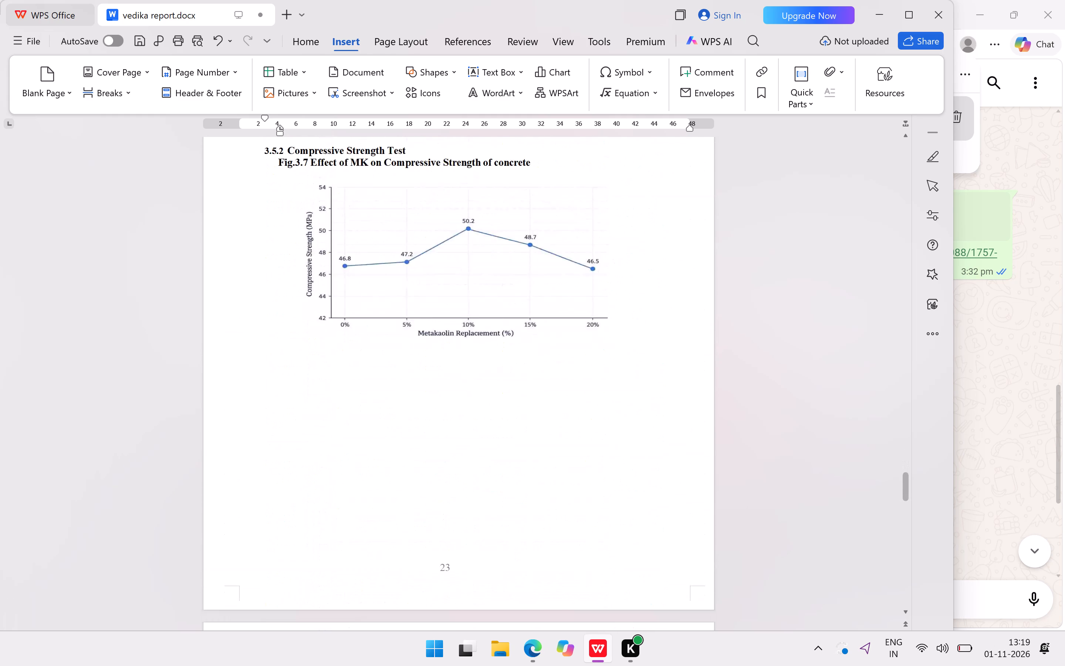
{"action": "scroll", "coordinate": [548, 445], "scroll_direction": "up", "scroll_amount": 3}
{"action": "scroll", "coordinate": [548, 445], "scroll_direction": "down", "scroll_amount": 14}
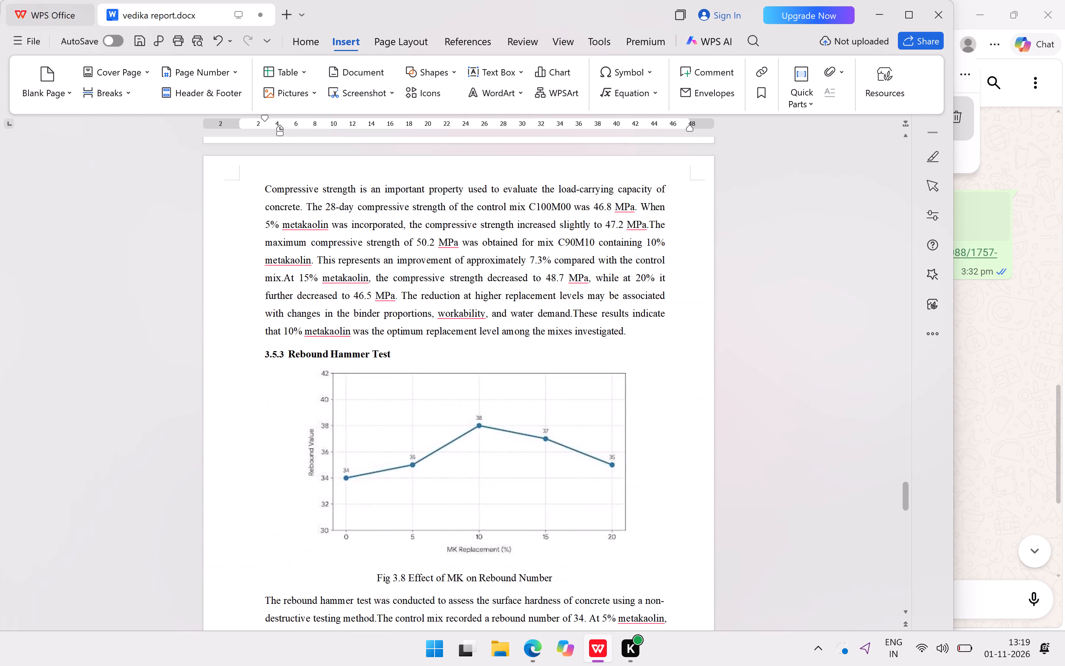
{"action": "scroll", "coordinate": [537, 431], "scroll_direction": "up", "scroll_amount": 1}
{"action": "scroll", "coordinate": [440, 458], "scroll_direction": "up", "scroll_amount": 3}
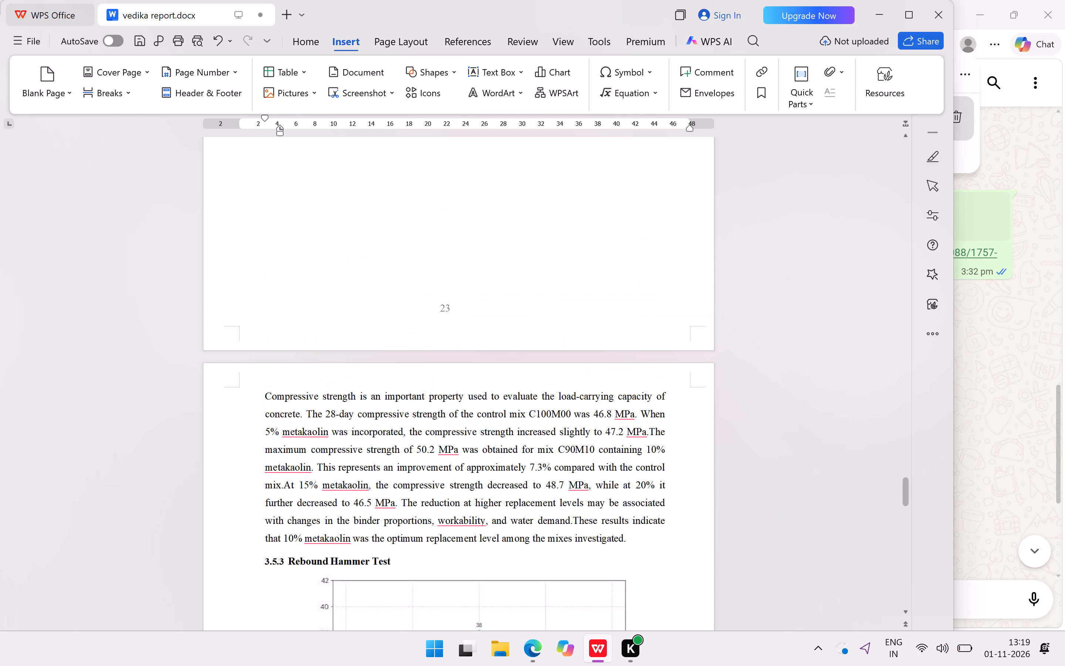
Copy the compressive strength discussion above section 3.5.3, from "Compressive strength is an important property" through "further decreased to 46.5 MPa.".
{"action": "left_click_drag", "start_coordinate": [262, 395], "coordinate": [329, 453]}
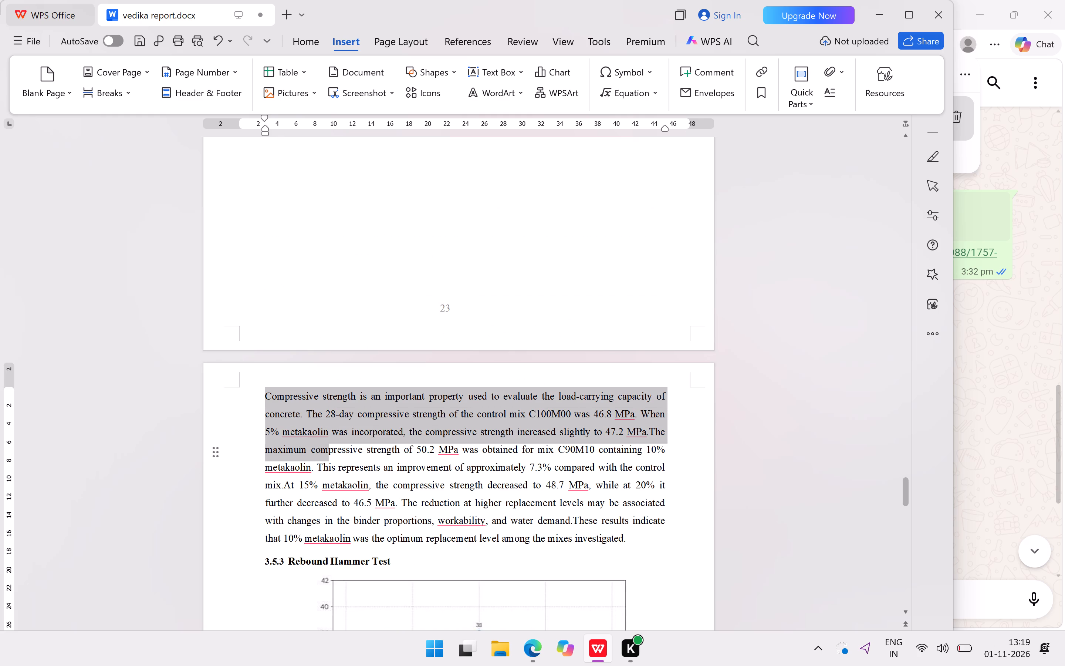
{"action": "left_click_drag", "start_coordinate": [329, 453], "coordinate": [378, 464]}
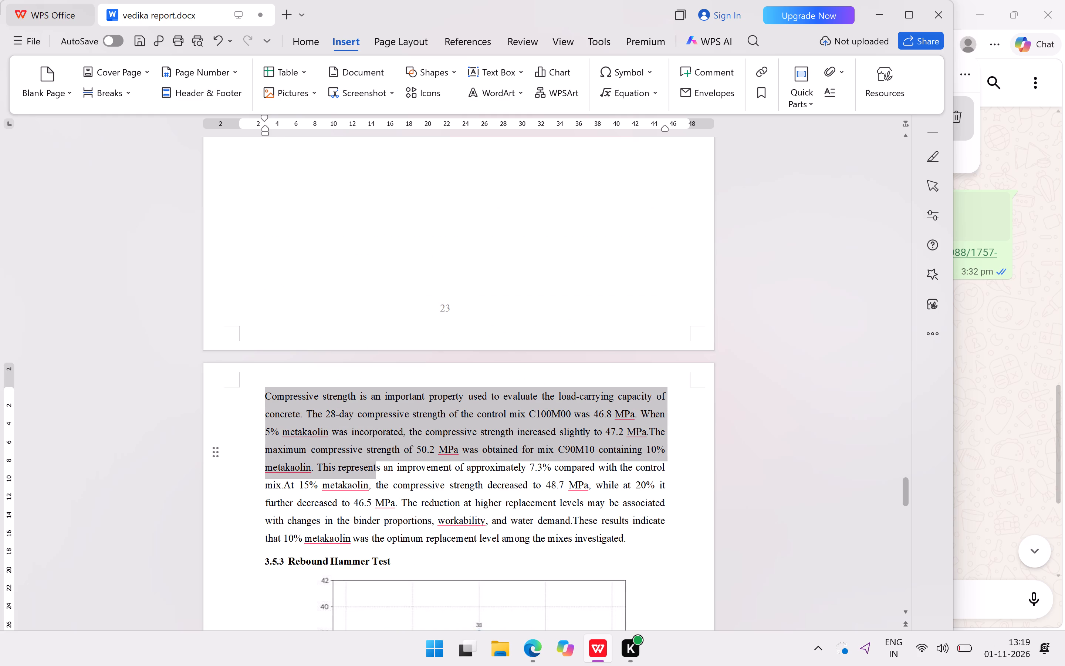
{"action": "left_click_drag", "start_coordinate": [378, 464], "coordinate": [381, 487]}
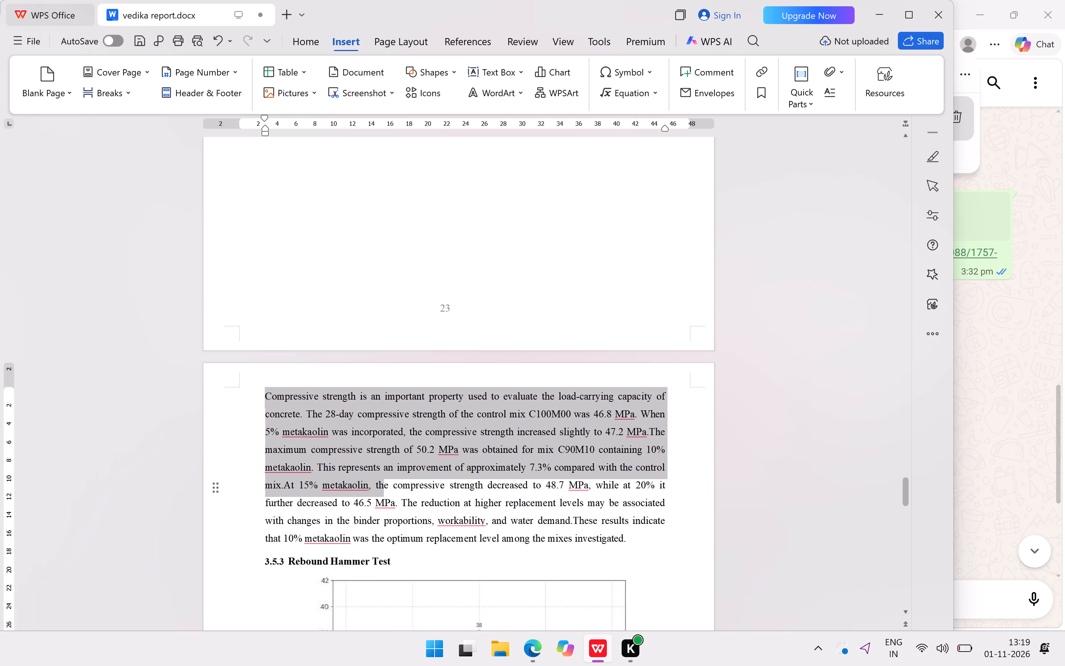
{"action": "left_click_drag", "start_coordinate": [381, 487], "coordinate": [399, 499]}
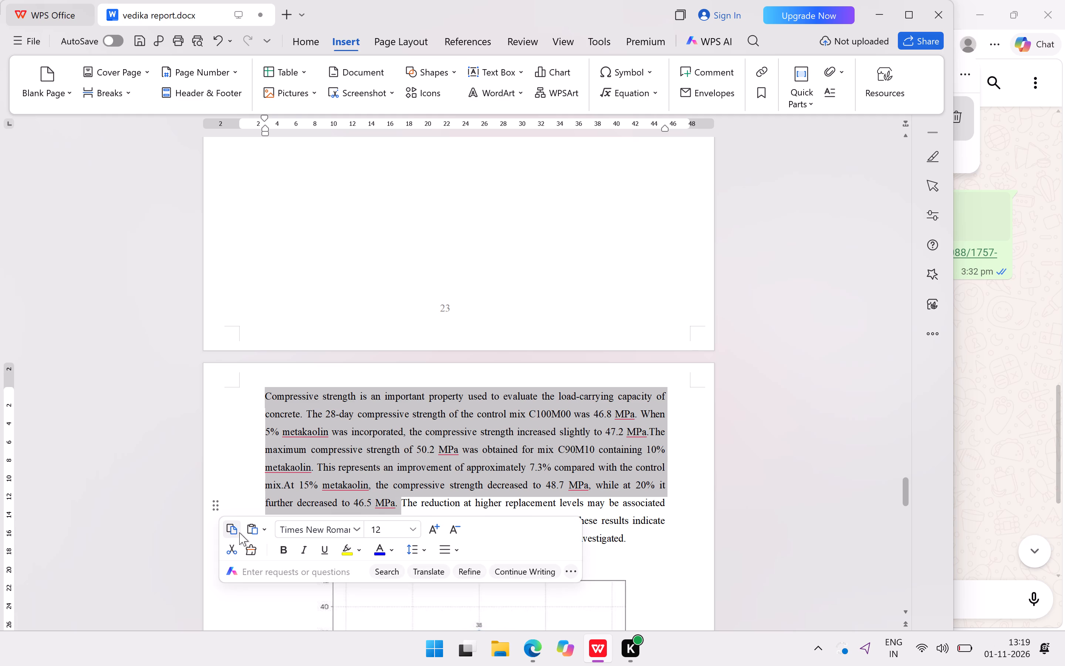
{"action": "left_click", "coordinate": [239, 532]}
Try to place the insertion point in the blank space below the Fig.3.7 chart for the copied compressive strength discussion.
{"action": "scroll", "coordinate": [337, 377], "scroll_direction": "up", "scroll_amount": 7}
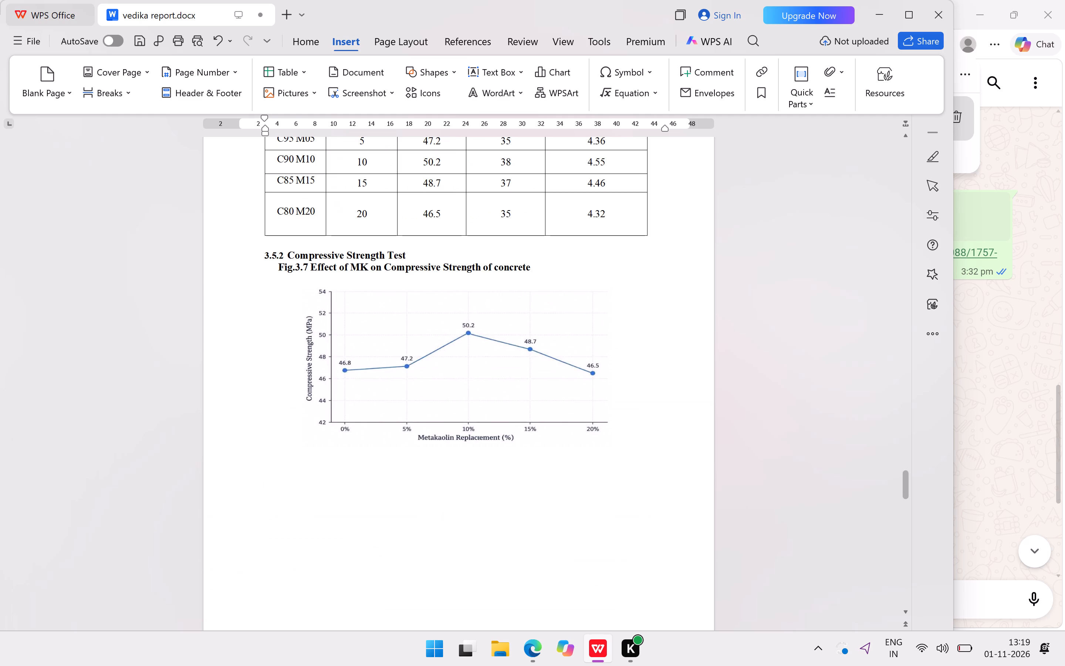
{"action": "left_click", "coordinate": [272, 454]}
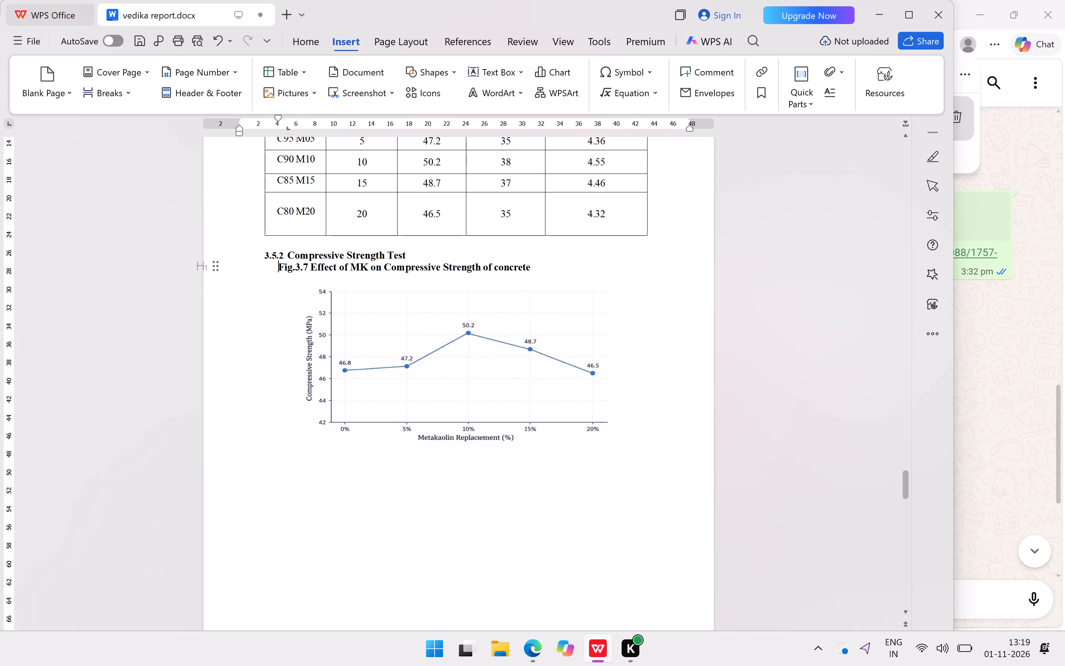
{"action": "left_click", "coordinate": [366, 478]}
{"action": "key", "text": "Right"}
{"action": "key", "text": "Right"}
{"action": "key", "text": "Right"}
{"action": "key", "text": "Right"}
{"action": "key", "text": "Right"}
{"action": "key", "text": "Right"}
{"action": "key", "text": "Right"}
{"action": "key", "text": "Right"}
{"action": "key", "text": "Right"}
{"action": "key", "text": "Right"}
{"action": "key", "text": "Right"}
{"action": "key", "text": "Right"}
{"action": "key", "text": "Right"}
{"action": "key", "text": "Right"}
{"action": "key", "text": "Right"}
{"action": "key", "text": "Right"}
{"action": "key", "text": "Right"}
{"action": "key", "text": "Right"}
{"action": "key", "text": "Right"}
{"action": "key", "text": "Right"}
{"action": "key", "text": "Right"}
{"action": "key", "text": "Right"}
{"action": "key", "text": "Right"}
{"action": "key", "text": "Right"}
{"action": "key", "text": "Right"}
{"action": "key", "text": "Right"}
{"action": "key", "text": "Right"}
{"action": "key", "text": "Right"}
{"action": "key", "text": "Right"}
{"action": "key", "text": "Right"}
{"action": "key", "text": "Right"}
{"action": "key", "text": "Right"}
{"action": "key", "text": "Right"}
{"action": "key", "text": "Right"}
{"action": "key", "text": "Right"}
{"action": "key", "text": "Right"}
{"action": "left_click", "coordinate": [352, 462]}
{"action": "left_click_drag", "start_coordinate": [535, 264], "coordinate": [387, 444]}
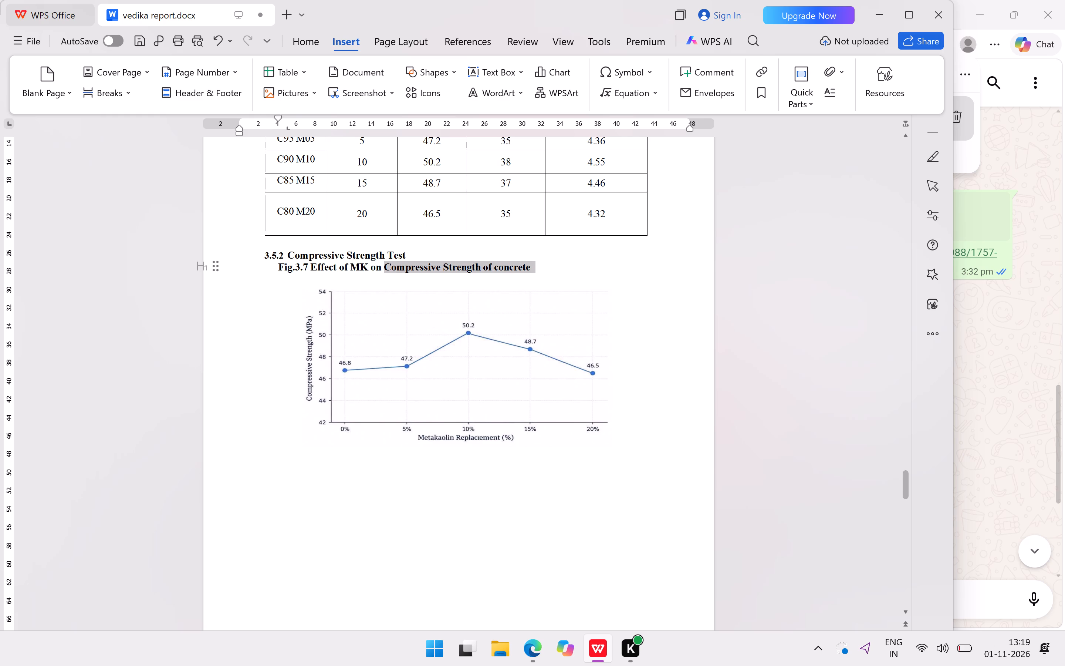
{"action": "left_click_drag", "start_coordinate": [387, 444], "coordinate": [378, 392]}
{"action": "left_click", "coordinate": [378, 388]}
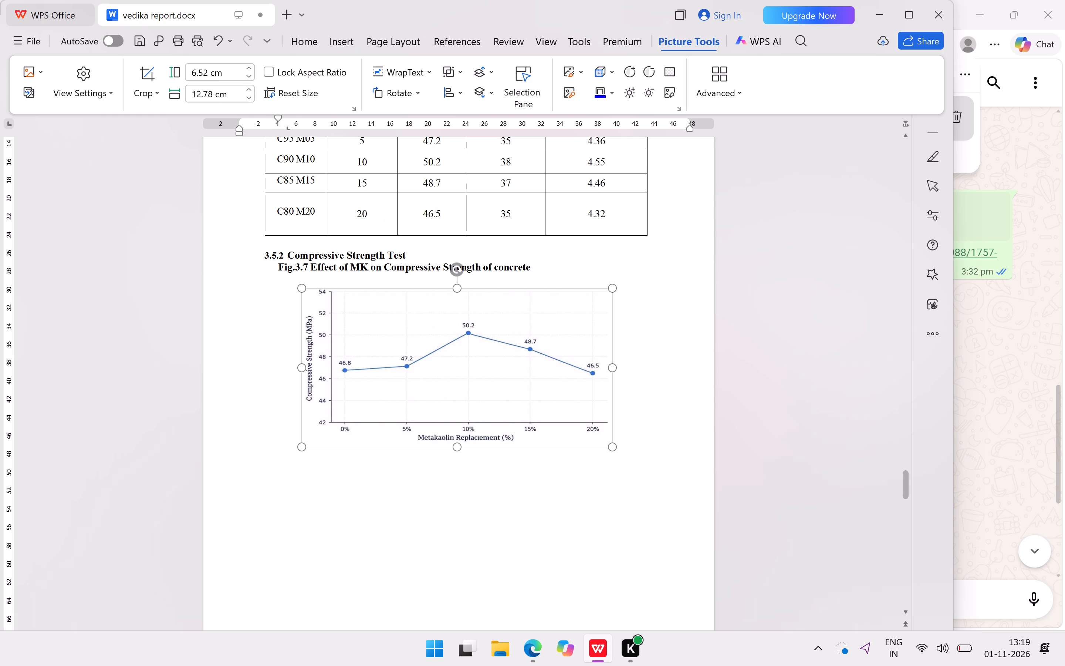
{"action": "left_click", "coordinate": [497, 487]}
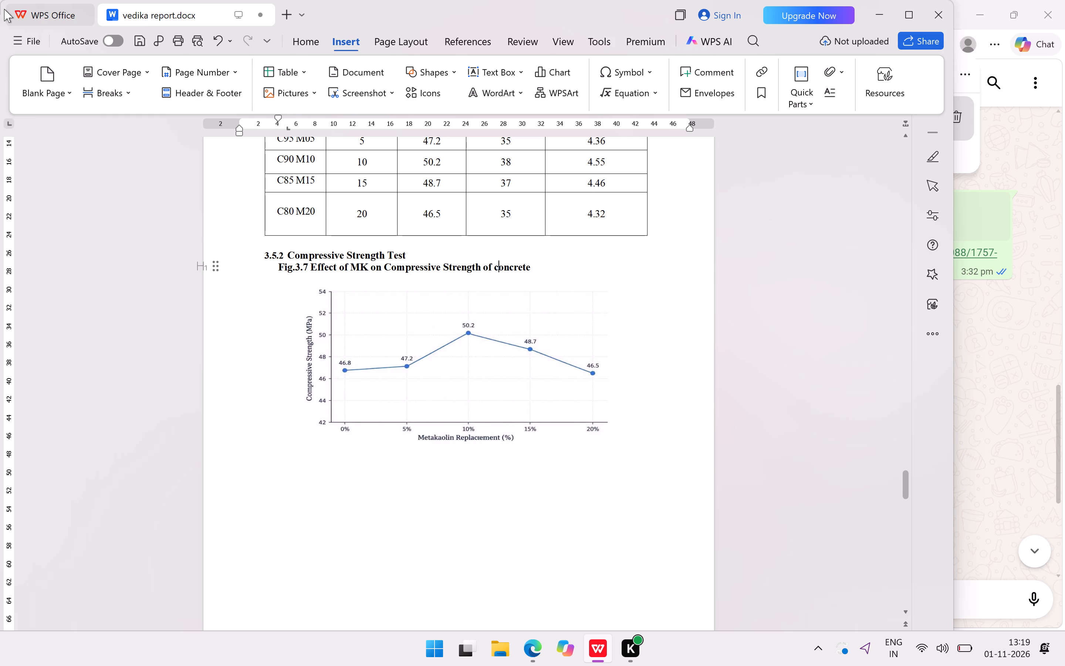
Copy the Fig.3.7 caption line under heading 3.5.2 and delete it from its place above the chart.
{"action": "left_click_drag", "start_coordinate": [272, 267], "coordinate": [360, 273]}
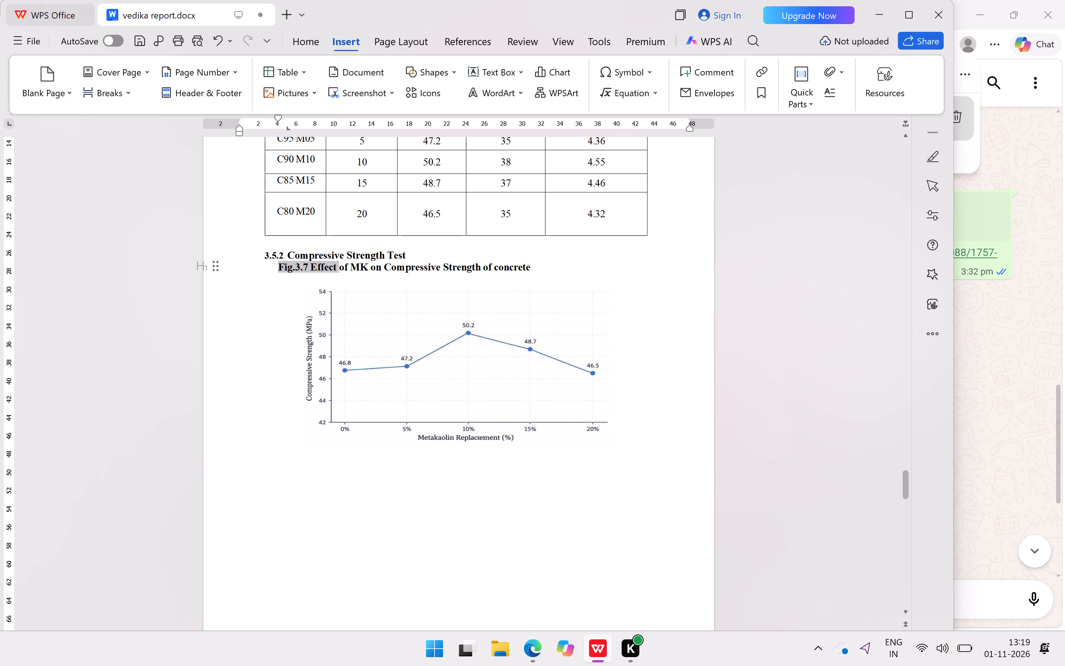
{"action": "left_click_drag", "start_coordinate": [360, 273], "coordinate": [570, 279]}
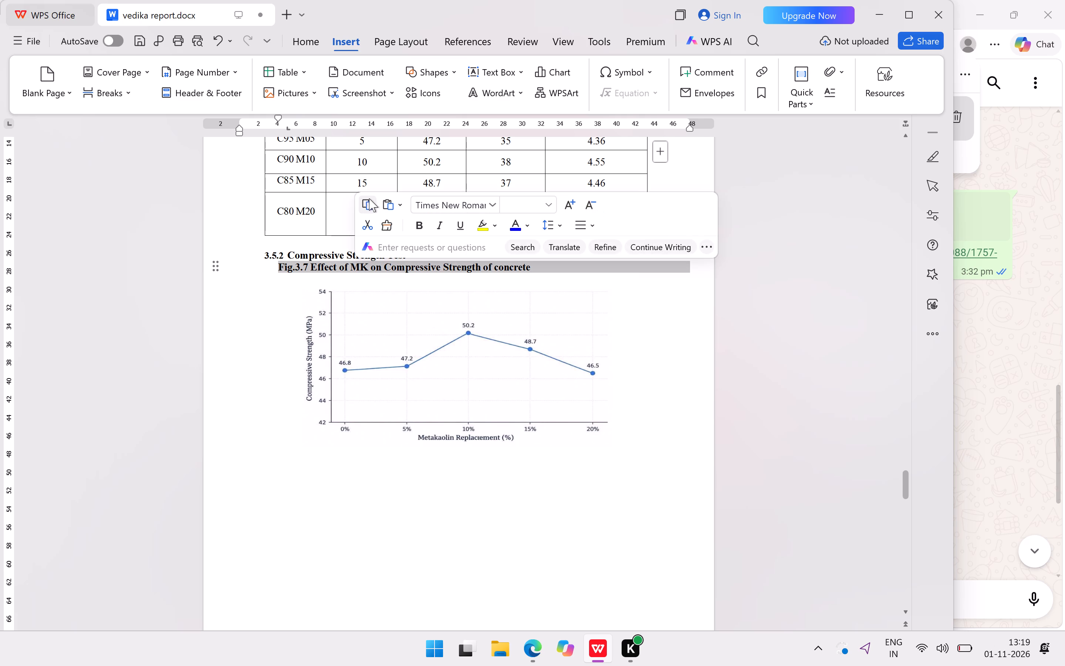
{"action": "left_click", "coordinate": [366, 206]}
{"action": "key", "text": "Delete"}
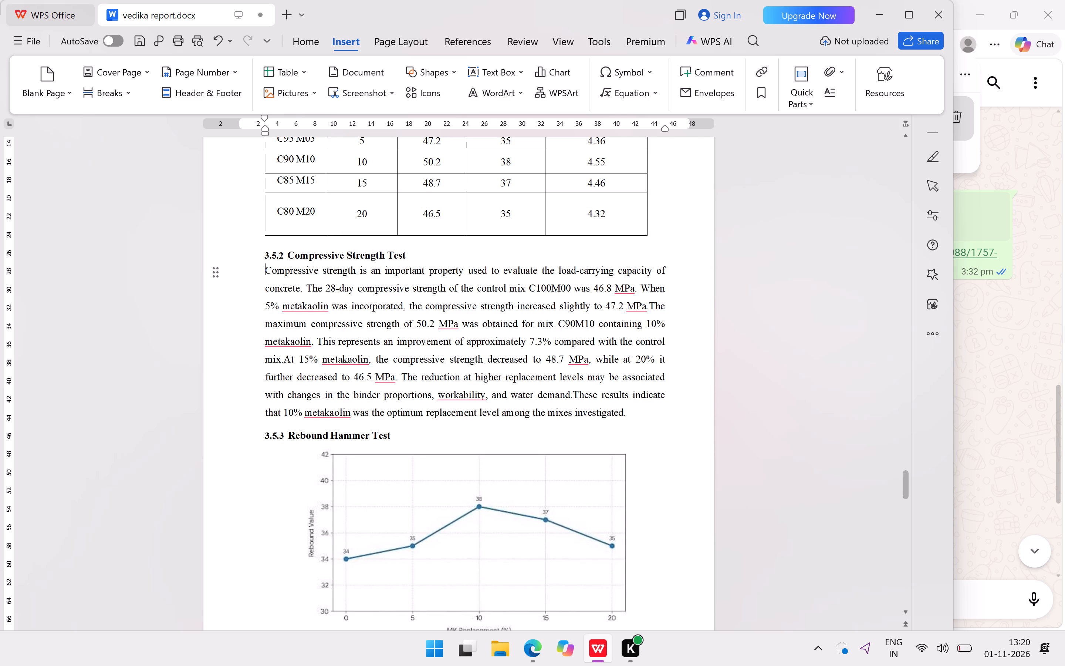
Examine the page flow from section 3.4.5 through the Chapter 3 results to 4.2 Future Scope for remaining gaps.
{"action": "scroll", "coordinate": [608, 329], "scroll_direction": "up", "scroll_amount": 15}
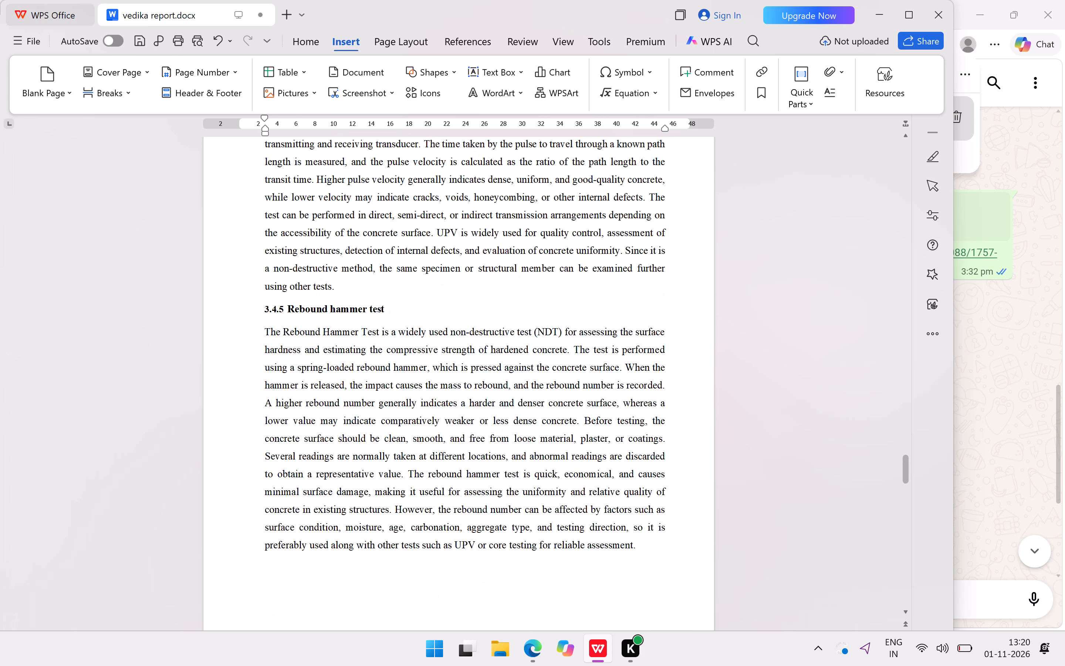
{"action": "scroll", "coordinate": [595, 338], "scroll_direction": "down", "scroll_amount": 14}
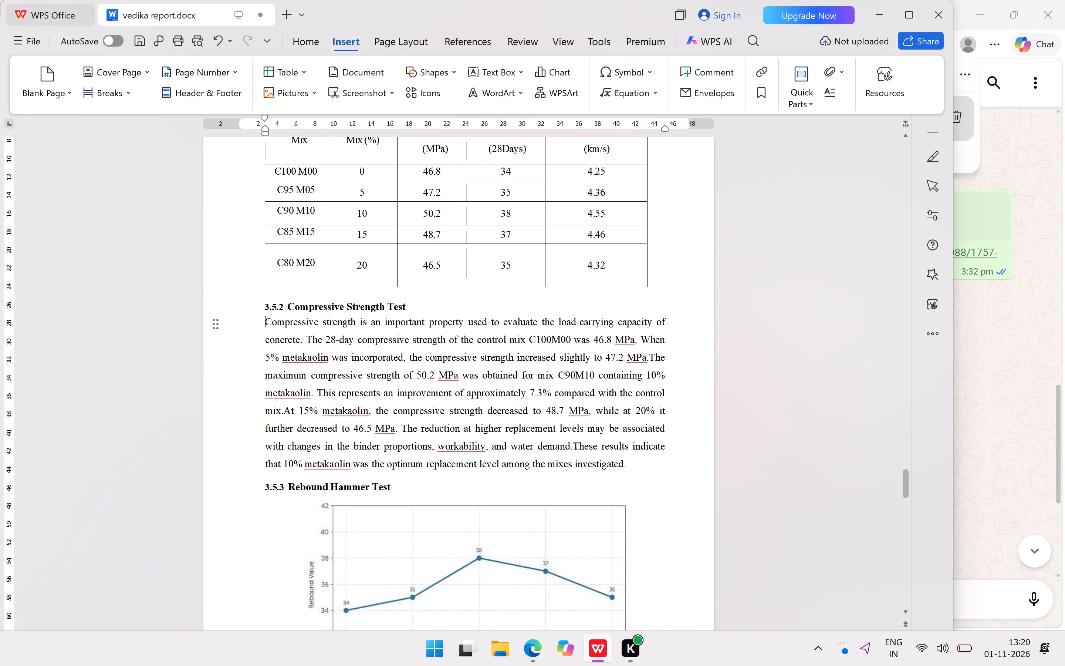
{"action": "scroll", "coordinate": [595, 338], "scroll_direction": "down", "scroll_amount": 13}
{"action": "scroll", "coordinate": [595, 338], "scroll_direction": "up", "scroll_amount": 1}
{"action": "scroll", "coordinate": [595, 338], "scroll_direction": "down", "scroll_amount": 20}
{"action": "scroll", "coordinate": [595, 338], "scroll_direction": "down", "scroll_amount": 2}
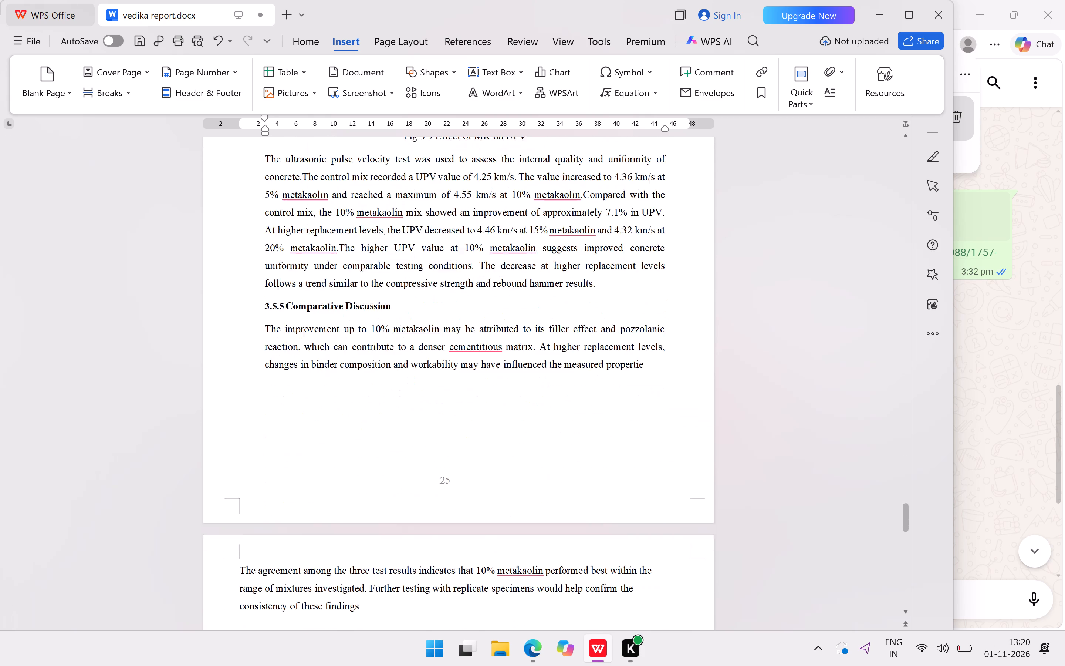
{"action": "scroll", "coordinate": [595, 338], "scroll_direction": "down", "scroll_amount": 20}
{"action": "scroll", "coordinate": [595, 338], "scroll_direction": "down", "scroll_amount": 14}
{"action": "scroll", "coordinate": [595, 338], "scroll_direction": "up", "scroll_amount": 6}
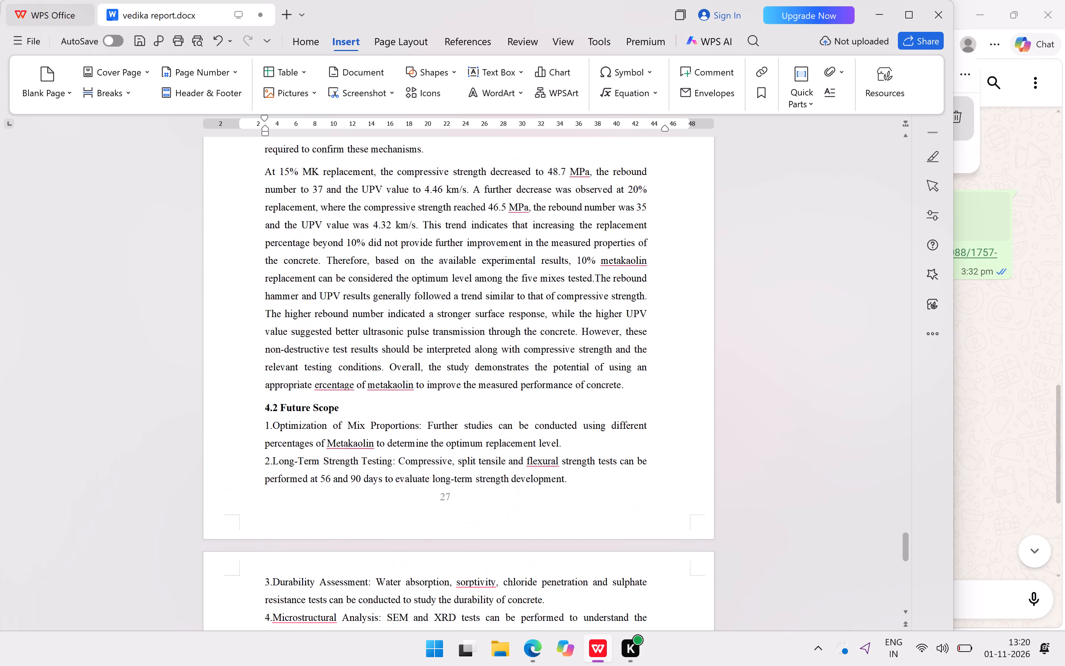
{"action": "scroll", "coordinate": [595, 338], "scroll_direction": "up", "scroll_amount": 20}
{"action": "scroll", "coordinate": [595, 338], "scroll_direction": "up", "scroll_amount": 19}
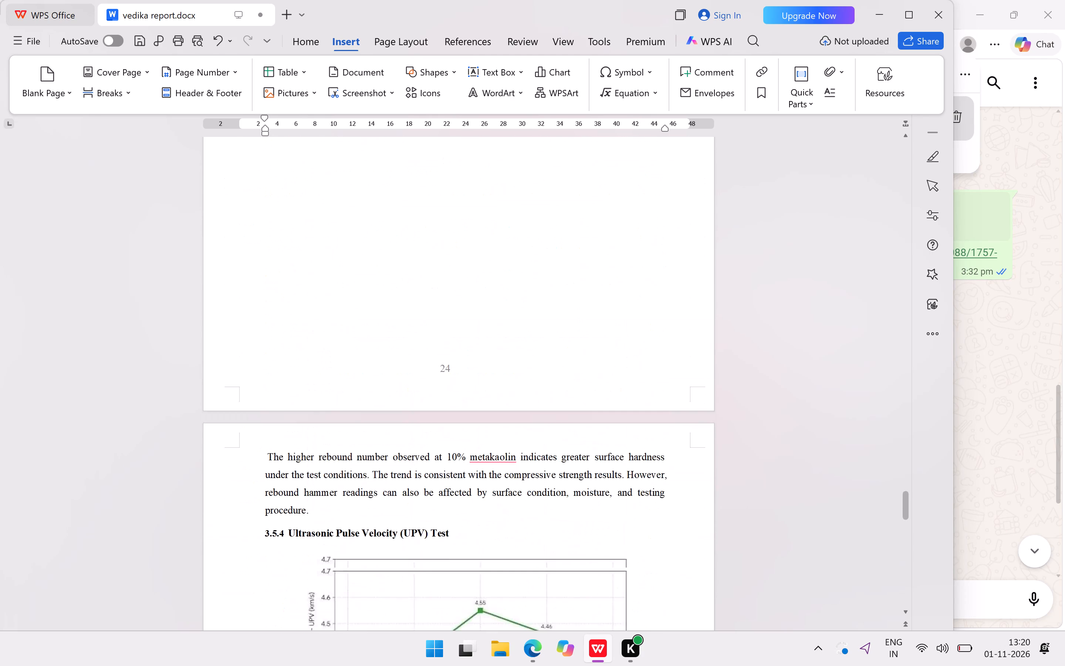
{"action": "scroll", "coordinate": [586, 345], "scroll_direction": "up", "scroll_amount": 5}
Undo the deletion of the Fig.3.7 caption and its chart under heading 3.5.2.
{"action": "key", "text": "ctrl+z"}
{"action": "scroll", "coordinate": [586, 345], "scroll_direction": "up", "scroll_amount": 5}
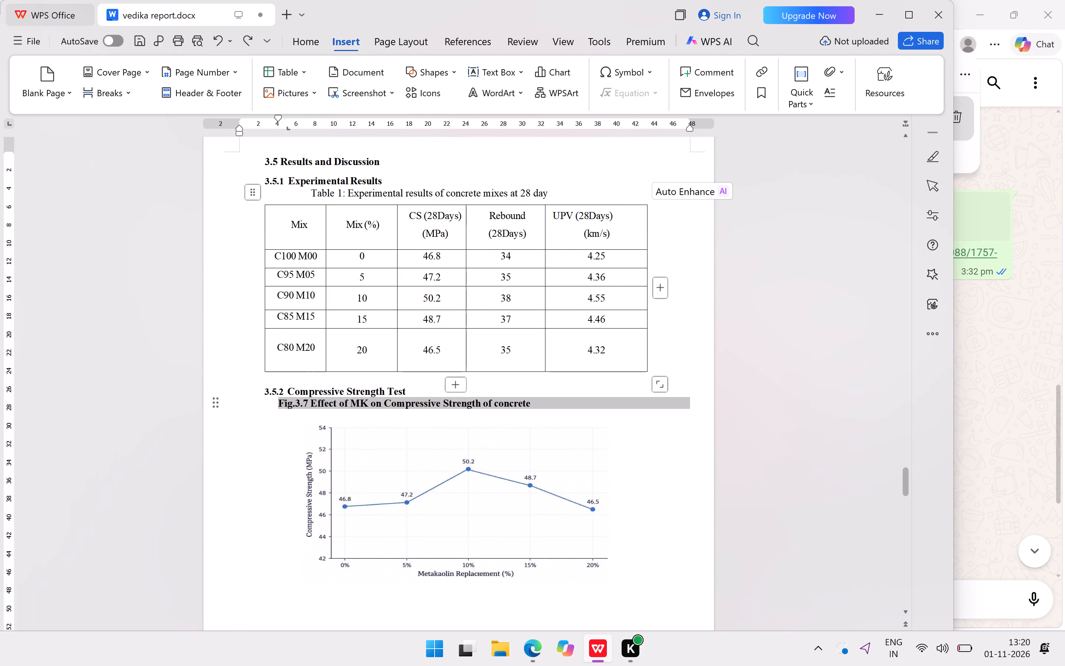
Delete the word "concrete" from the end of the Fig.3.7 caption.
{"action": "left_click", "coordinate": [529, 401]}
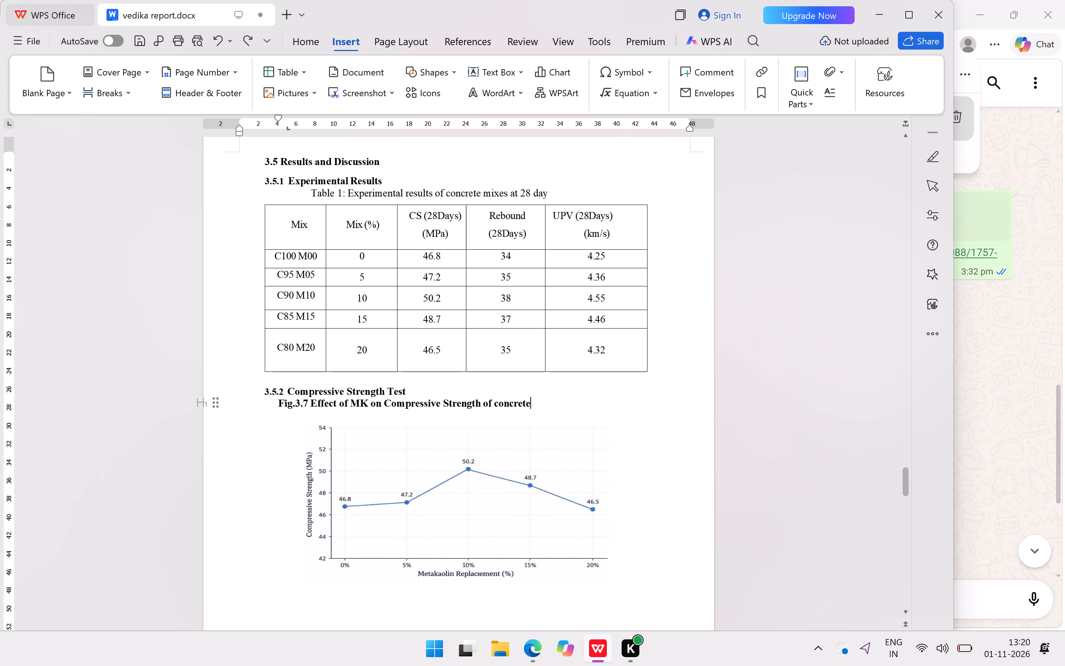
{"action": "key", "text": "BackSpace"}
{"action": "key", "text": "BackSpace"}
{"action": "key", "text": "BackSpace"}
{"action": "key", "text": "BackSpace"}
{"action": "key", "text": "BackSpace"}
{"action": "key", "text": "BackSpace"}
{"action": "key", "text": "BackSpace"}
{"action": "key", "text": "BackSpace"}
{"action": "key", "text": "BackSpace"}
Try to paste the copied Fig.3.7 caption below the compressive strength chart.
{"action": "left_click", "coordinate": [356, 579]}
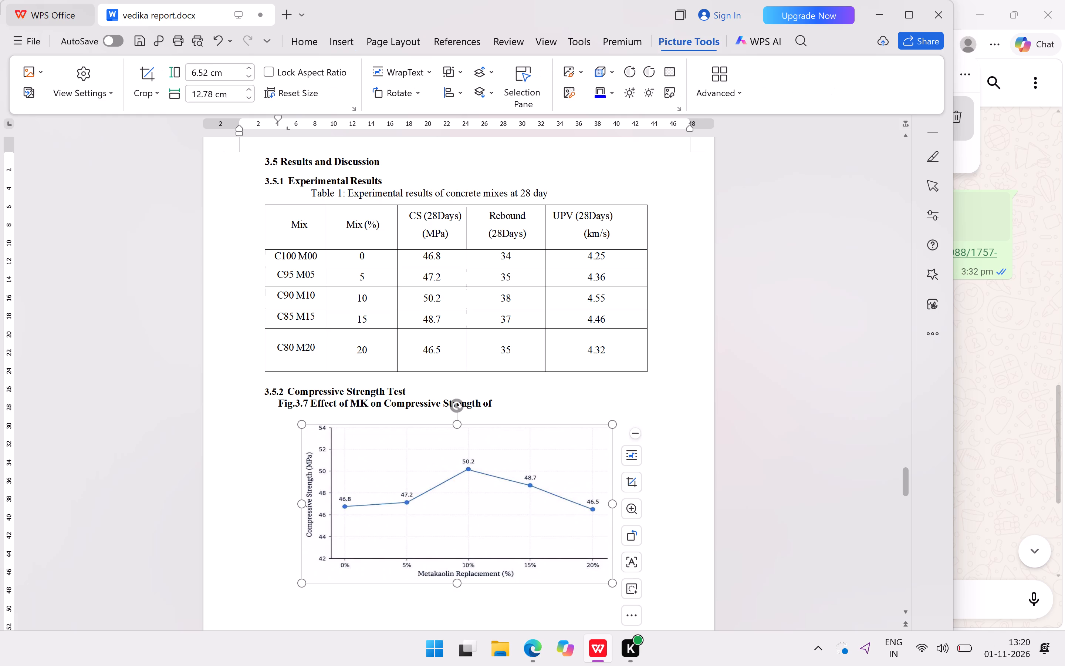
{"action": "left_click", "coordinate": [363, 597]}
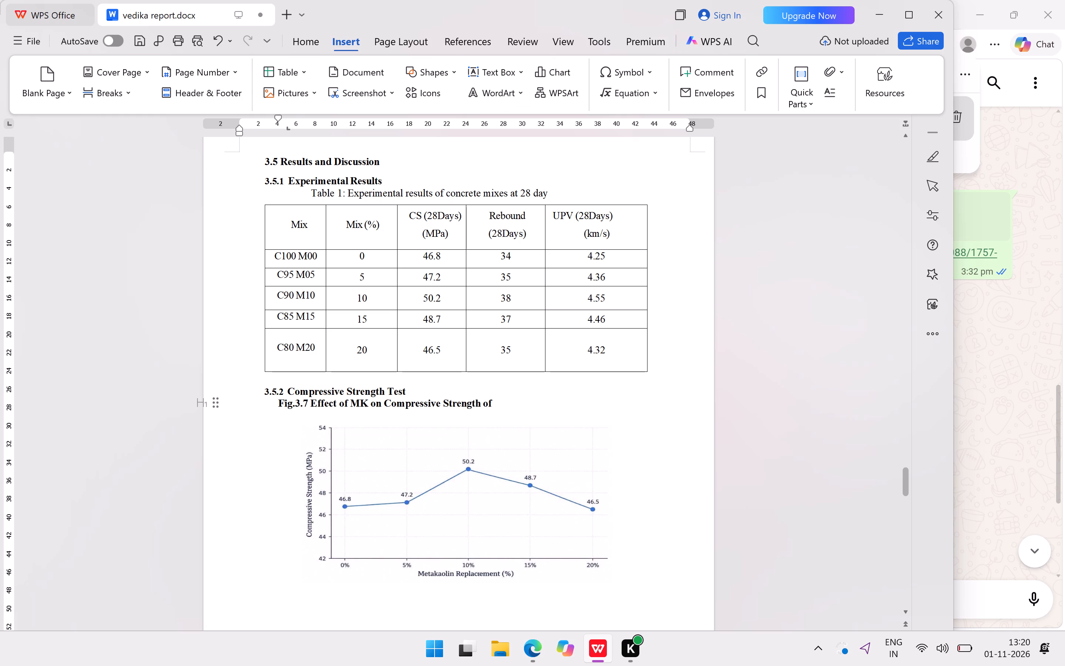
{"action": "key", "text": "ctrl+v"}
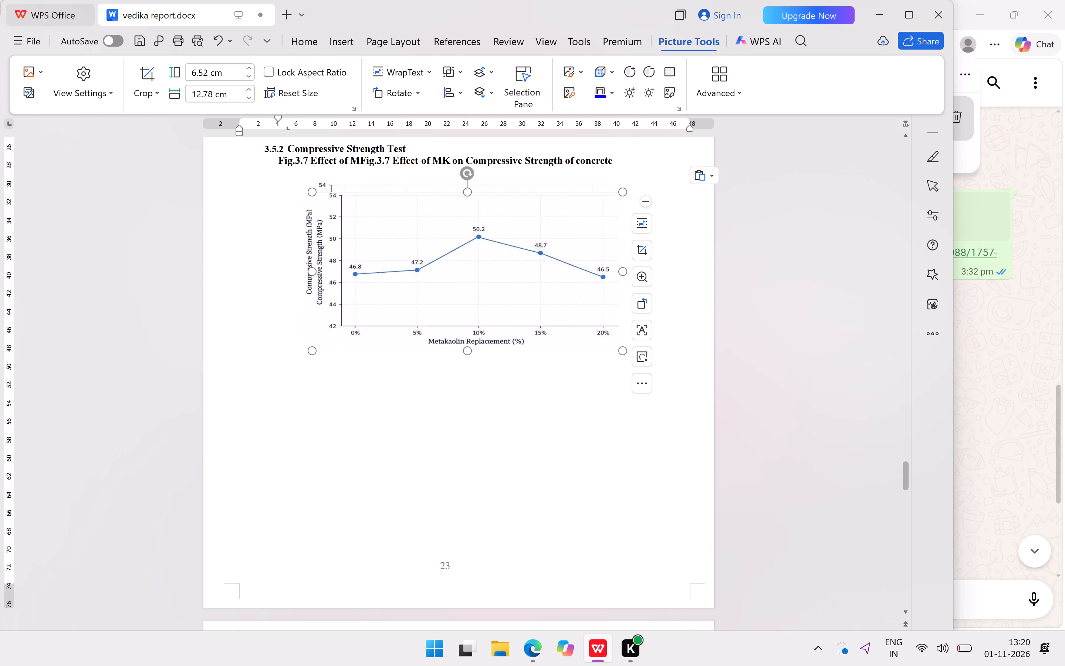
Examine page 23 and the following pages for the effect of the pasted caption and chart on the layout.
{"action": "scroll", "coordinate": [425, 540], "scroll_direction": "up", "scroll_amount": 4}
{"action": "scroll", "coordinate": [425, 540], "scroll_direction": "down", "scroll_amount": 11}
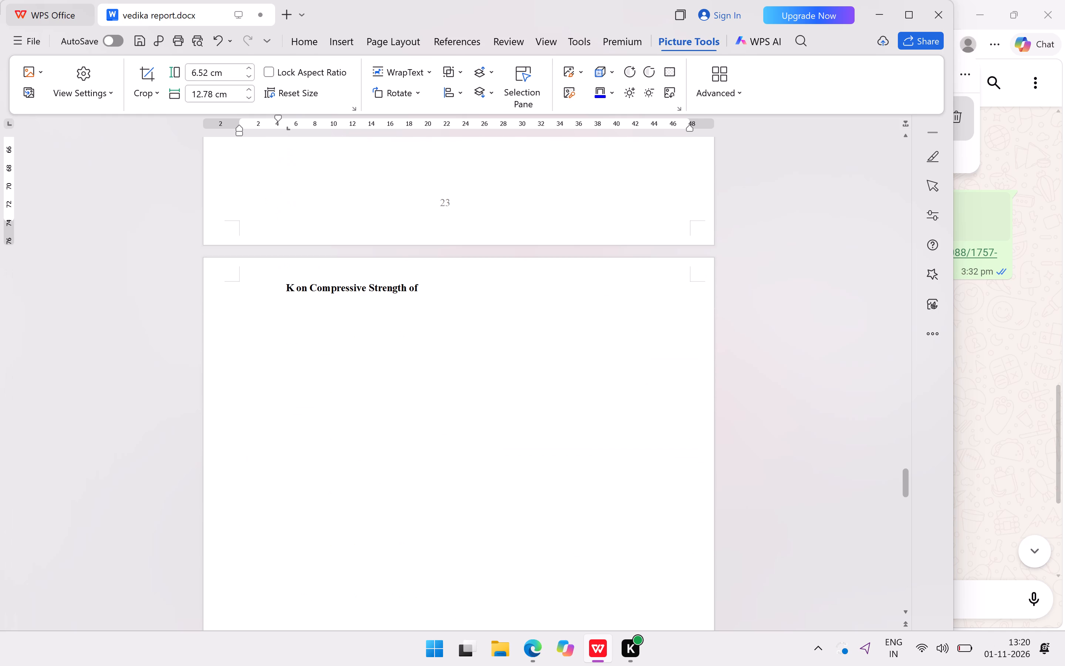
{"action": "scroll", "coordinate": [425, 540], "scroll_direction": "down", "scroll_amount": 11}
{"action": "scroll", "coordinate": [426, 538], "scroll_direction": "up", "scroll_amount": 8}
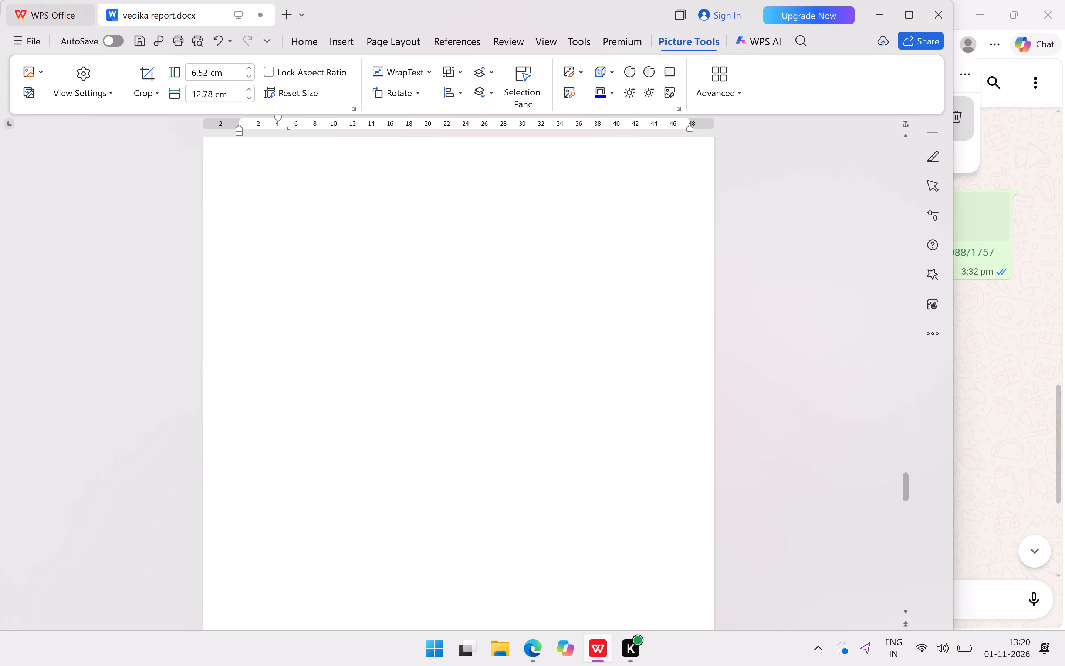
{"action": "scroll", "coordinate": [426, 538], "scroll_direction": "up", "scroll_amount": 7}
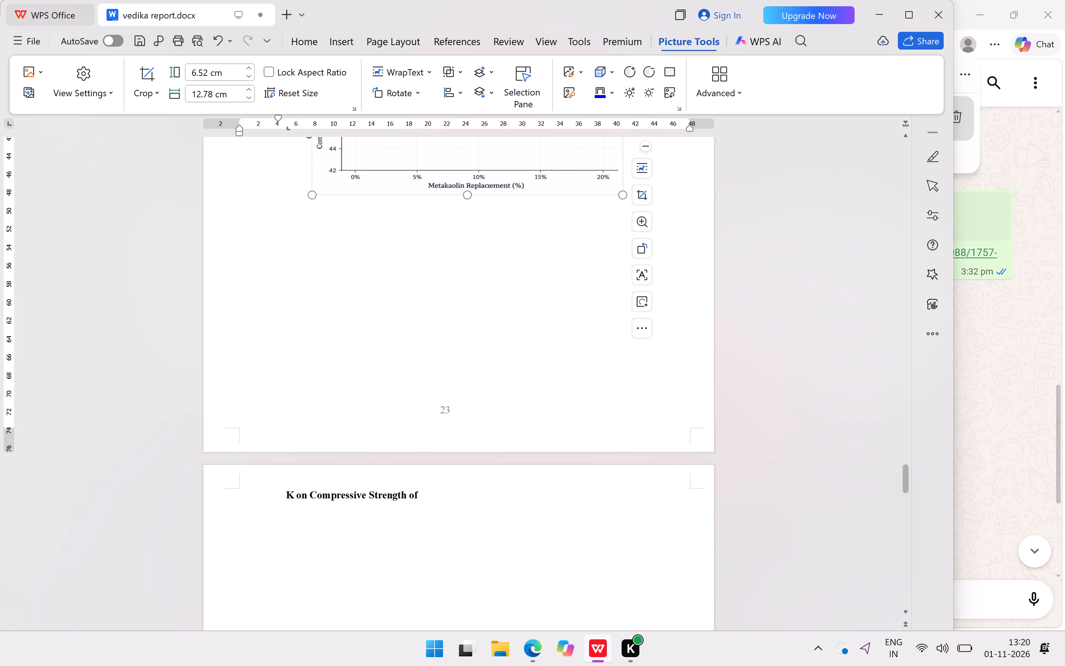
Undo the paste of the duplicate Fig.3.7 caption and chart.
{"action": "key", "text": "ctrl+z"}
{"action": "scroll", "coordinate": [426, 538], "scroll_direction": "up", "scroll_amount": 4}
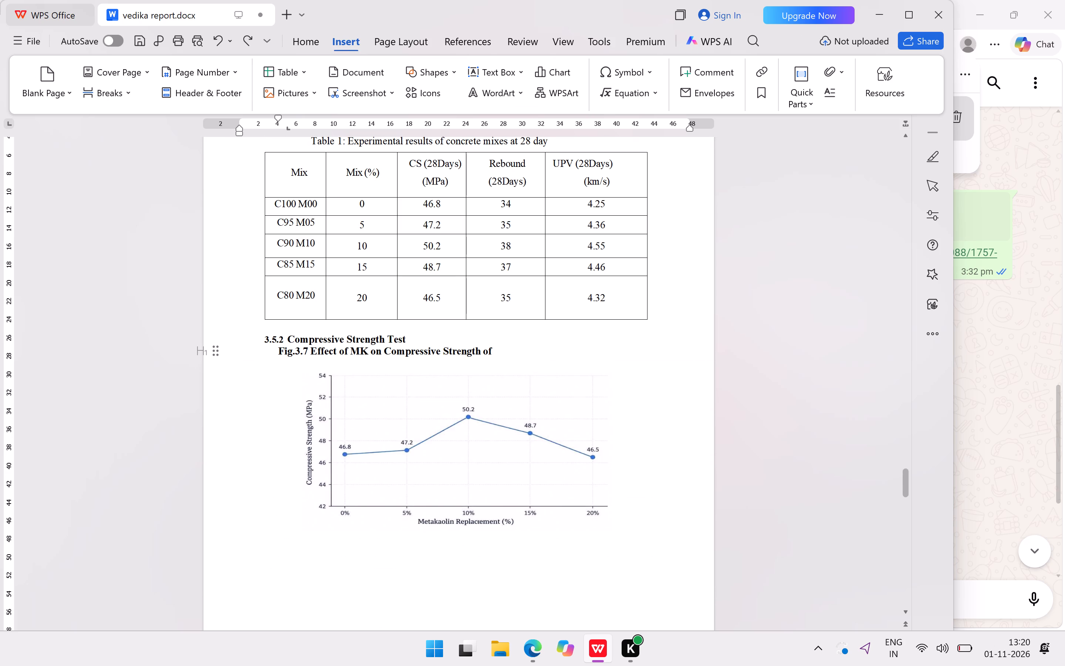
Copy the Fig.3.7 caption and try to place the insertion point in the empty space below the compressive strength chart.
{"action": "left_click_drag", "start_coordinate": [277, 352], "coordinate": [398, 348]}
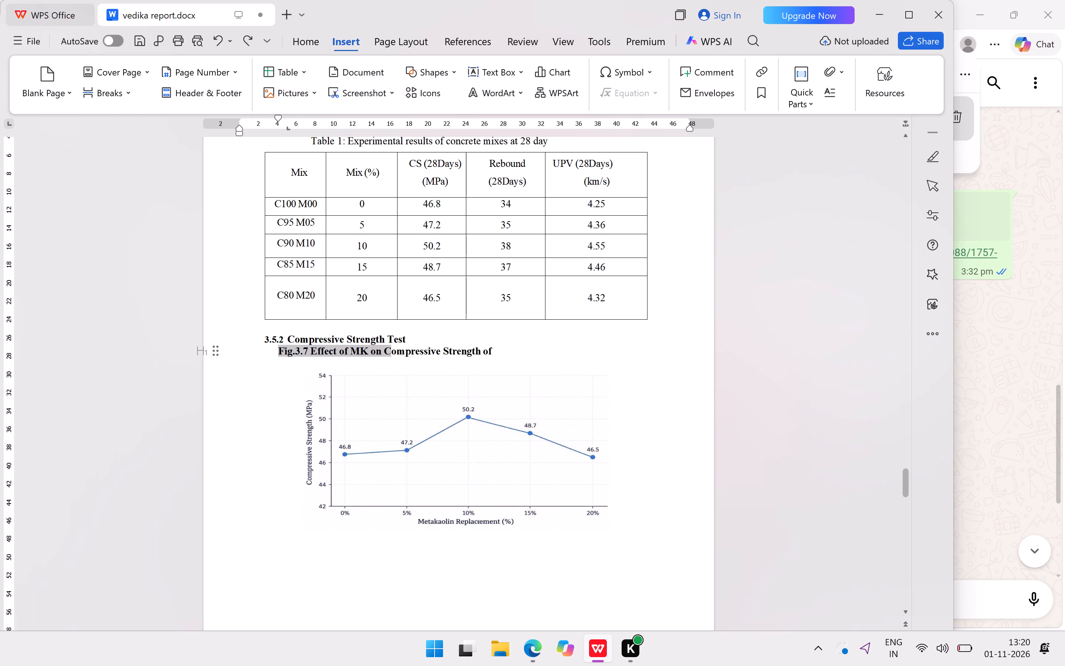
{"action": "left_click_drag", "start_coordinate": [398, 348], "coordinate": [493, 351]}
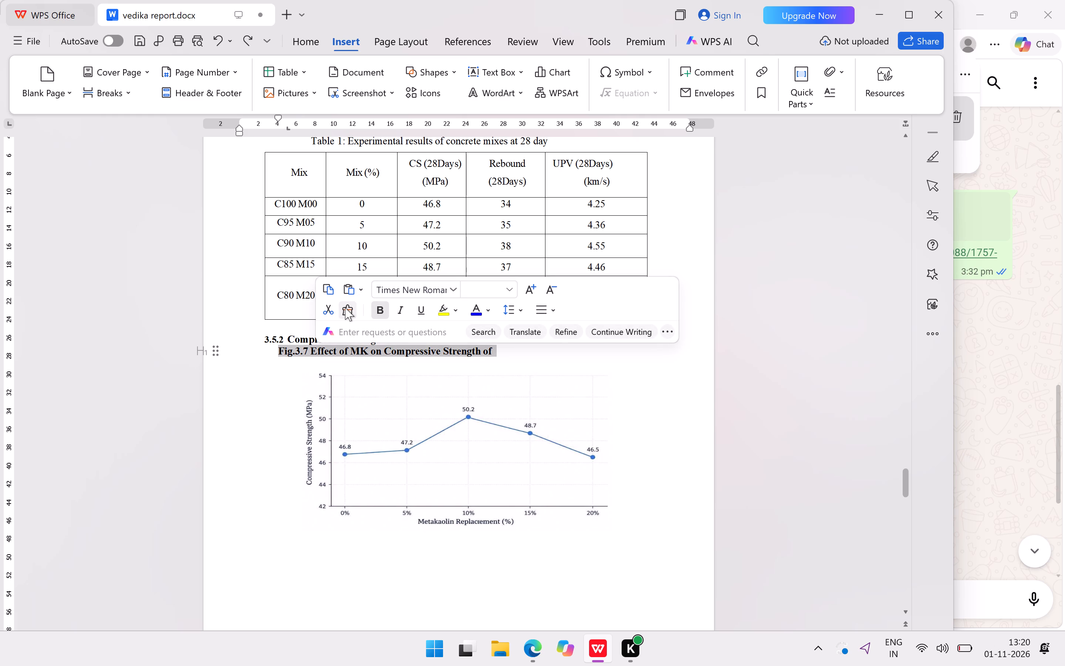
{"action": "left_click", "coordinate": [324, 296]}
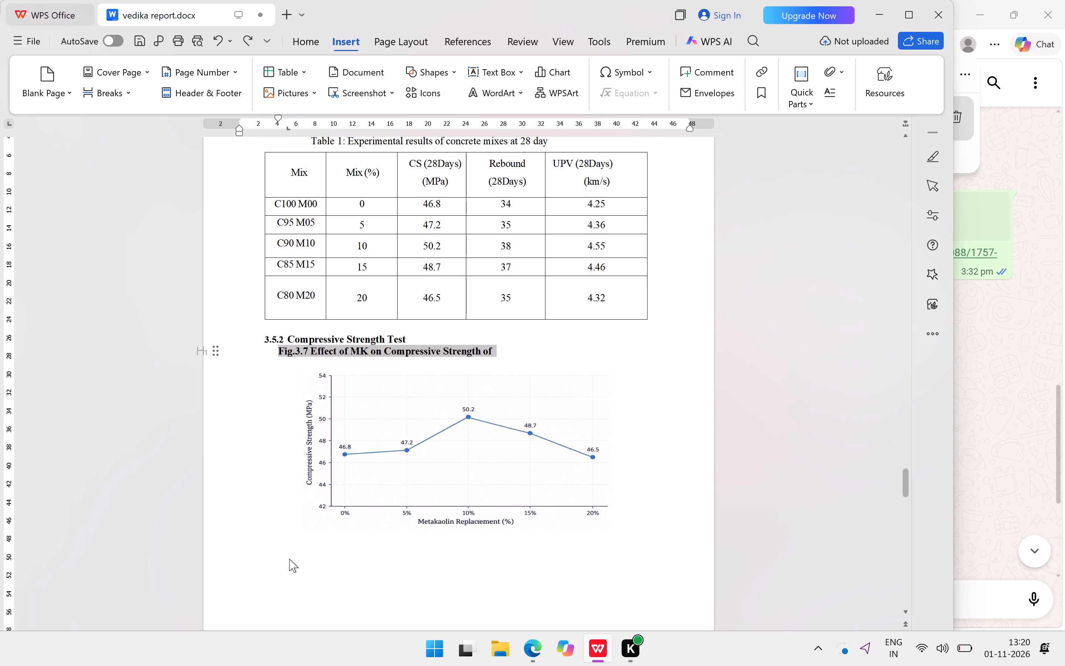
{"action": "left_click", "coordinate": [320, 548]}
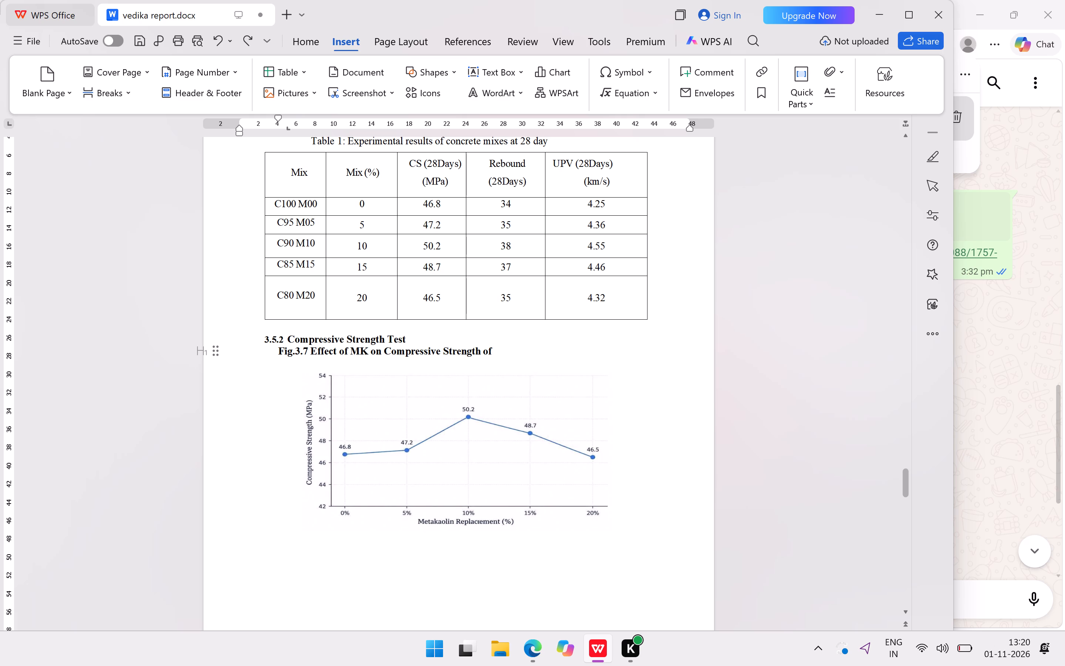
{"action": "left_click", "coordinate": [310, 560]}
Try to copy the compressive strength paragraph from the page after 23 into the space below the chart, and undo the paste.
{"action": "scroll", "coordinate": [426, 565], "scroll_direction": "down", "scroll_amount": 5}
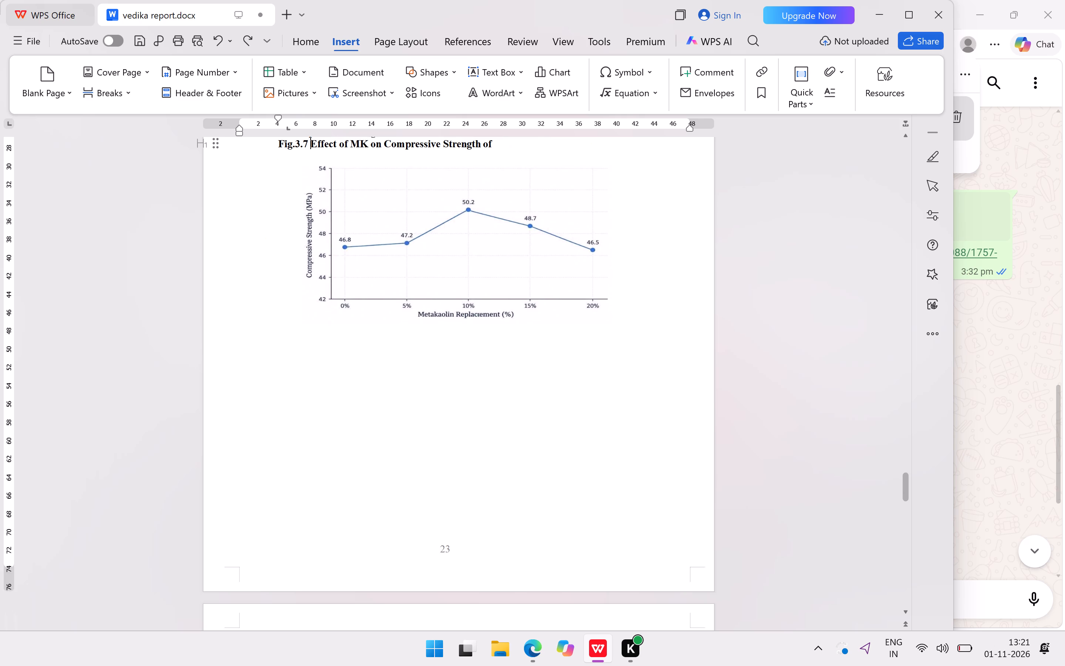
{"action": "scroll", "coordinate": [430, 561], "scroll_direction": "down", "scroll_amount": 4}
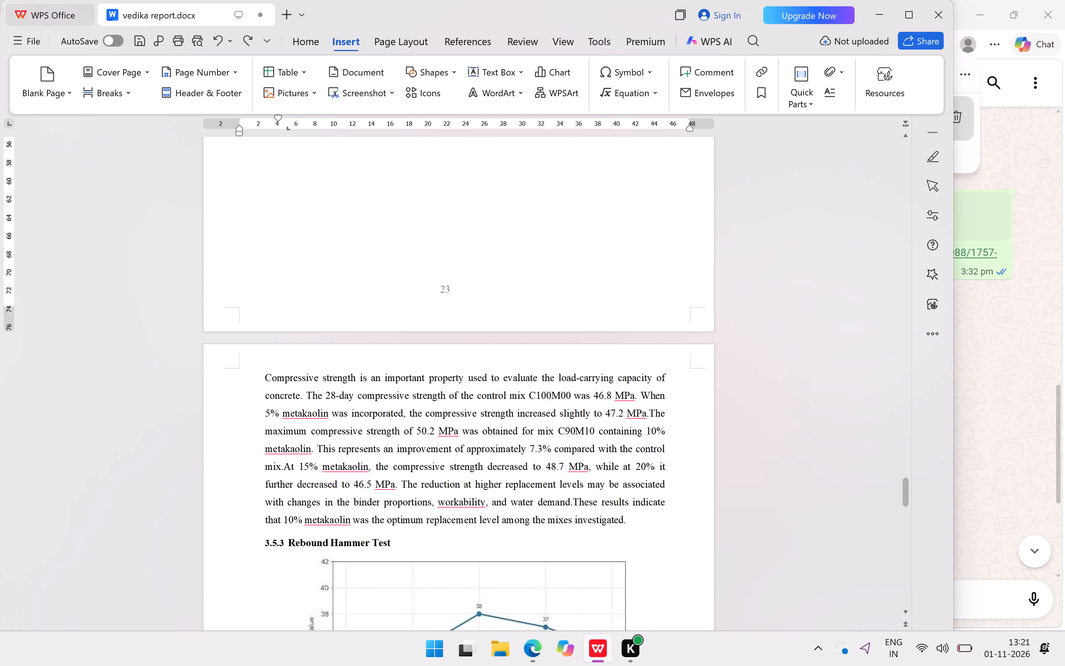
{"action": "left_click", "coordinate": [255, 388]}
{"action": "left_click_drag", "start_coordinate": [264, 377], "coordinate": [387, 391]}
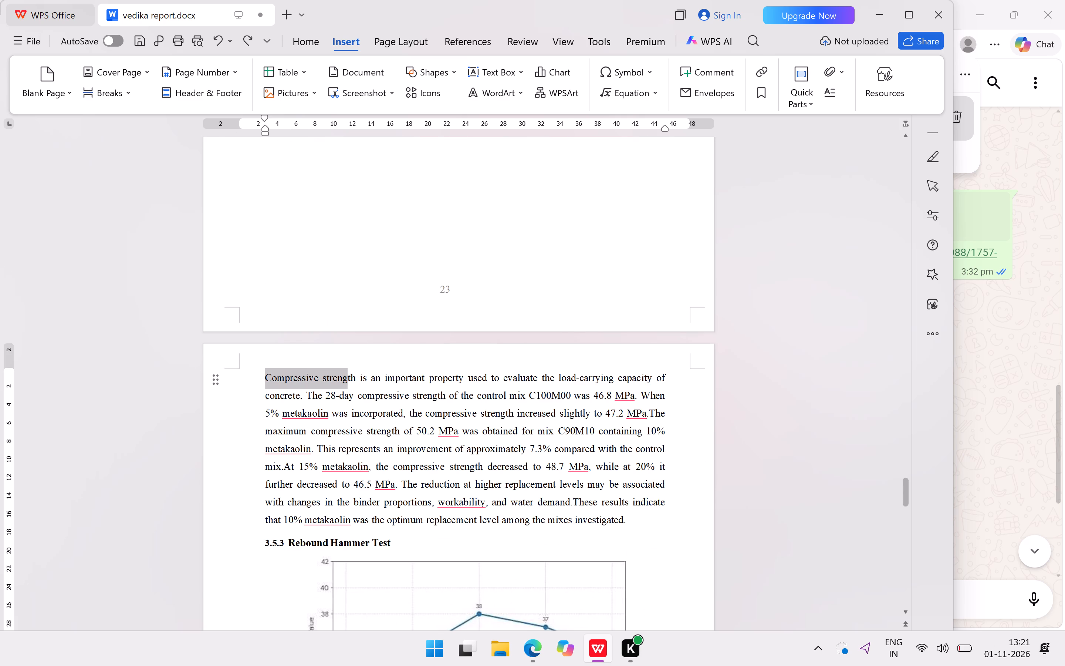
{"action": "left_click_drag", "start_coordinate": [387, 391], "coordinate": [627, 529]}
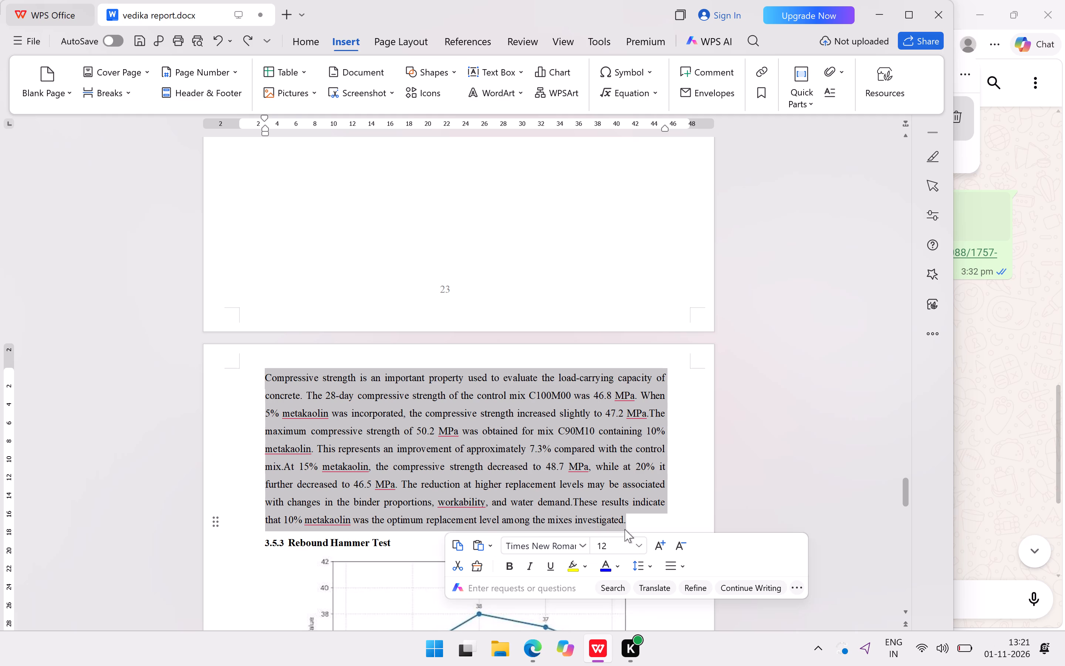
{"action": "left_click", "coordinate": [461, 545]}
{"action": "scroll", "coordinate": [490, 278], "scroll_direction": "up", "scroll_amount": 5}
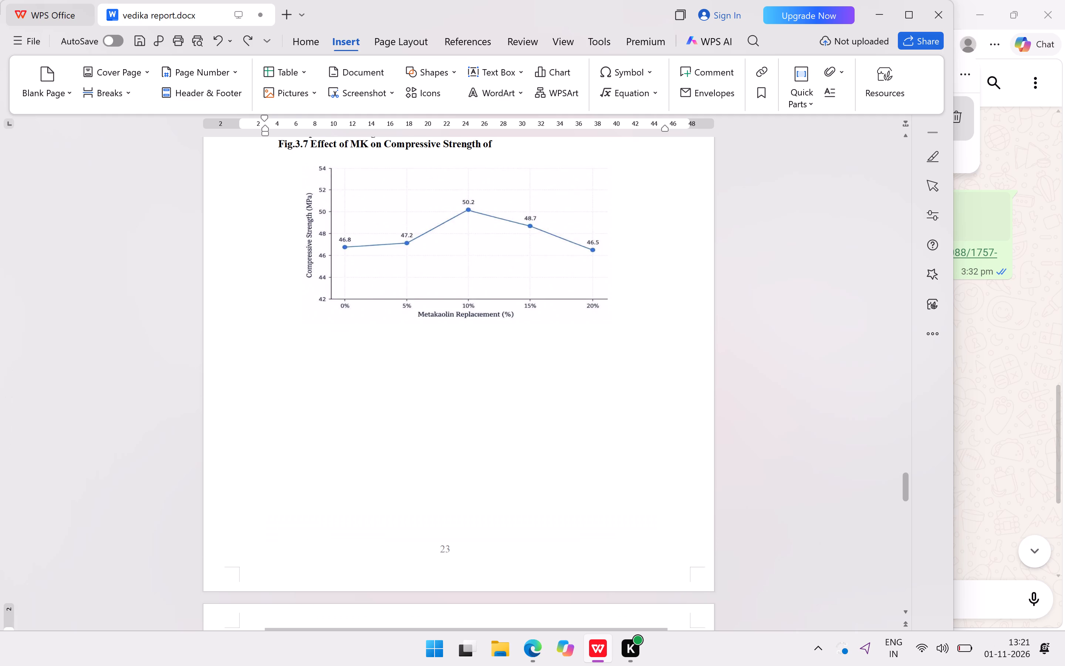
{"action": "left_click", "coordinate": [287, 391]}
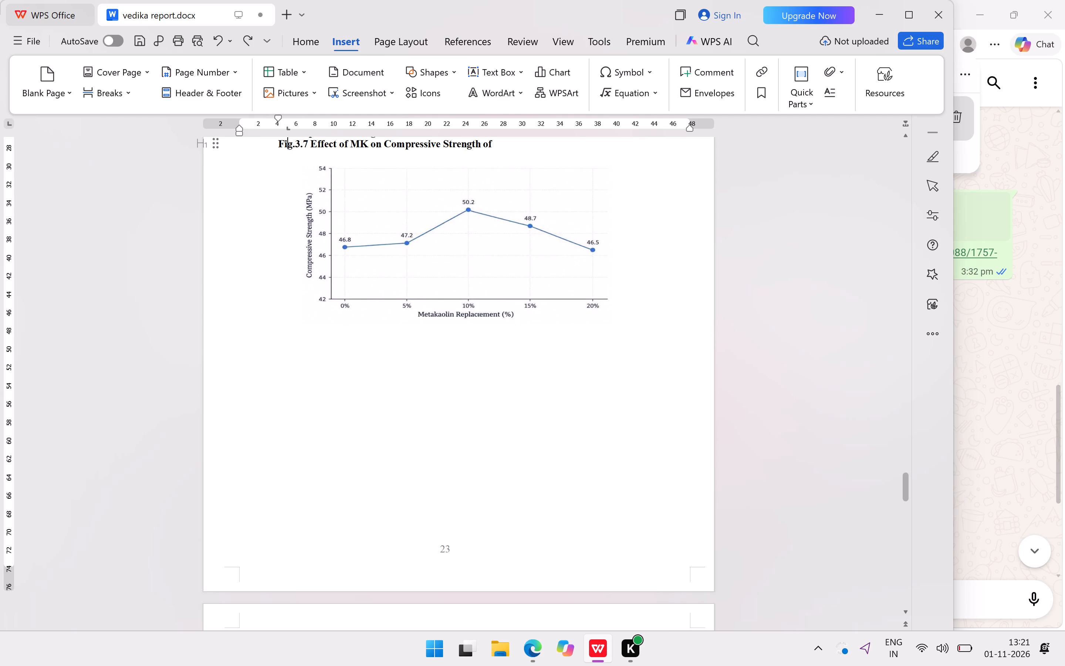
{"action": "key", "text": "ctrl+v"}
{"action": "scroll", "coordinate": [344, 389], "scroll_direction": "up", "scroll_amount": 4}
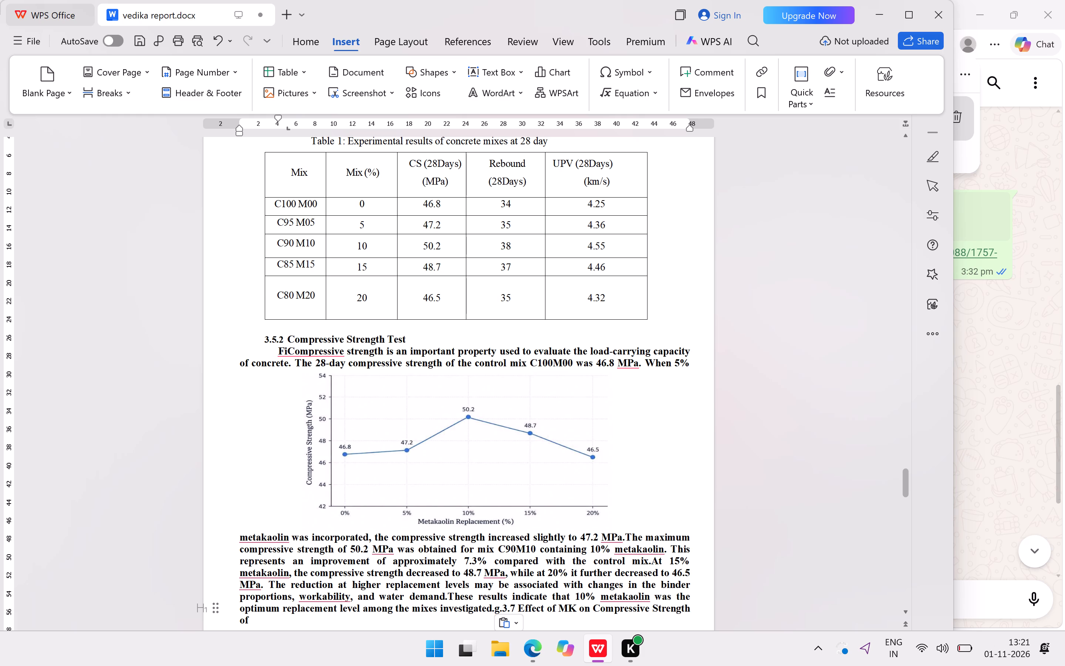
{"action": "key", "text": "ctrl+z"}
Add the word "concrete" to the end of the Fig.3.7 caption.
{"action": "scroll", "coordinate": [420, 407], "scroll_direction": "down", "scroll_amount": 1}
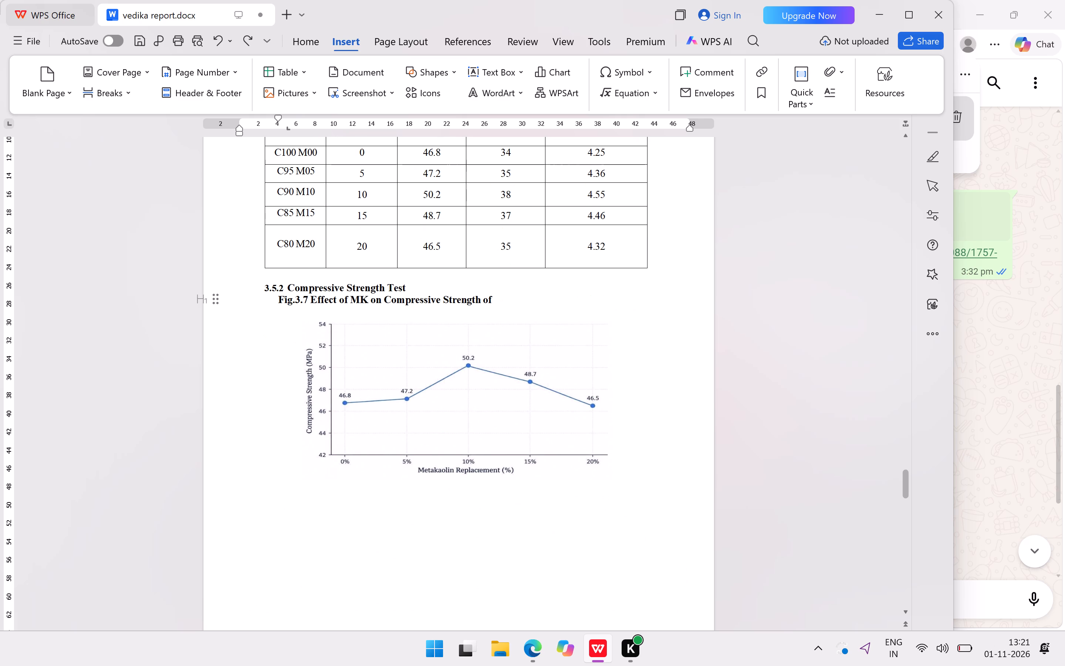
{"action": "key", "text": "Right"}
{"action": "key", "text": "Right"}
{"action": "key", "text": "Right"}
{"action": "key", "text": "Right"}
{"action": "key", "text": "Right"}
{"action": "key", "text": "Right"}
{"action": "key", "text": "Right"}
{"action": "key", "text": "Right"}
{"action": "key", "text": "Right"}
{"action": "key", "text": "Right"}
{"action": "key", "text": "Right"}
{"action": "key", "text": "Right"}
{"action": "key", "text": "Right"}
{"action": "key", "text": "Right"}
{"action": "key", "text": "Right"}
{"action": "key", "text": "Right"}
{"action": "key", "text": "Right"}
{"action": "key", "text": "Right"}
{"action": "key", "text": "Right"}
{"action": "key", "text": "Right"}
{"action": "key", "text": "Right"}
{"action": "key", "text": "Right"}
{"action": "key", "text": "Right"}
{"action": "key", "text": "Right"}
{"action": "key", "text": "Right"}
{"action": "key", "text": "Right"}
{"action": "key", "text": "Right"}
{"action": "key", "text": "Right"}
{"action": "key", "text": "Right"}
{"action": "key", "text": "Right"}
{"action": "key", "text": "Right"}
{"action": "key", "text": "Right"}
{"action": "key", "text": "Right"}
{"action": "key", "text": "Right"}
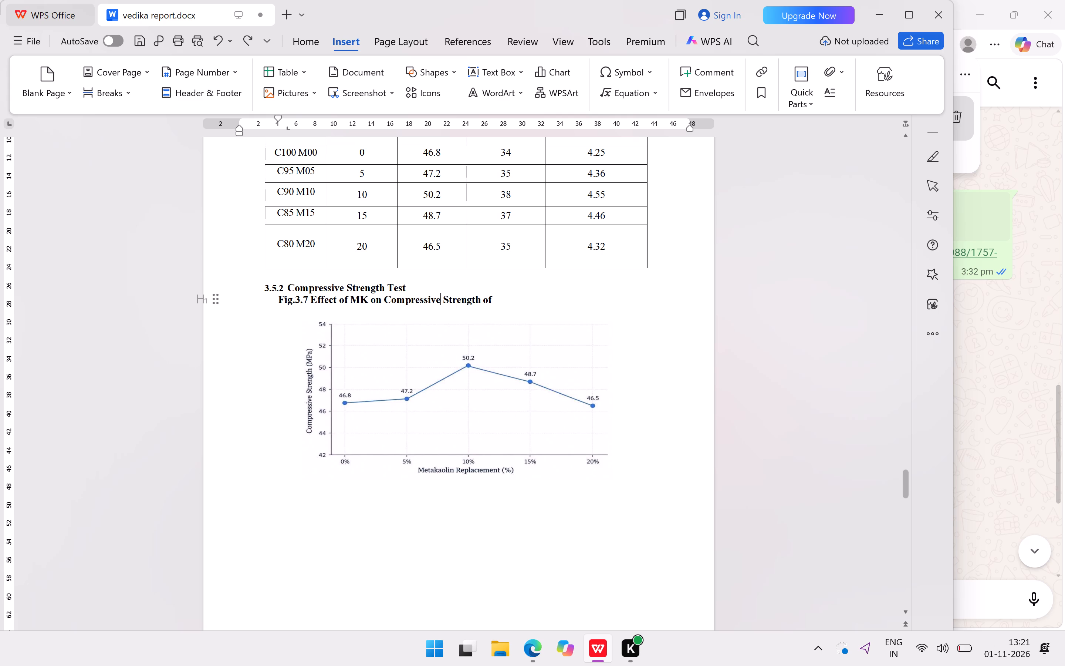
{"action": "key", "text": "Right"}
{"action": "key", "text": "Right"}
{"action": "key", "text": "Right"}
{"action": "key", "text": "Right"}
{"action": "key", "text": "Right"}
{"action": "key", "text": "Right"}
{"action": "key", "text": "Right"}
{"action": "key", "text": "Right"}
{"action": "key", "text": "Right"}
{"action": "key", "text": "Right"}
{"action": "key", "text": "Right"}
{"action": "key", "text": "space"}
{"action": "type", "text": "concrete"}
{"action": "key", "text": "space"}
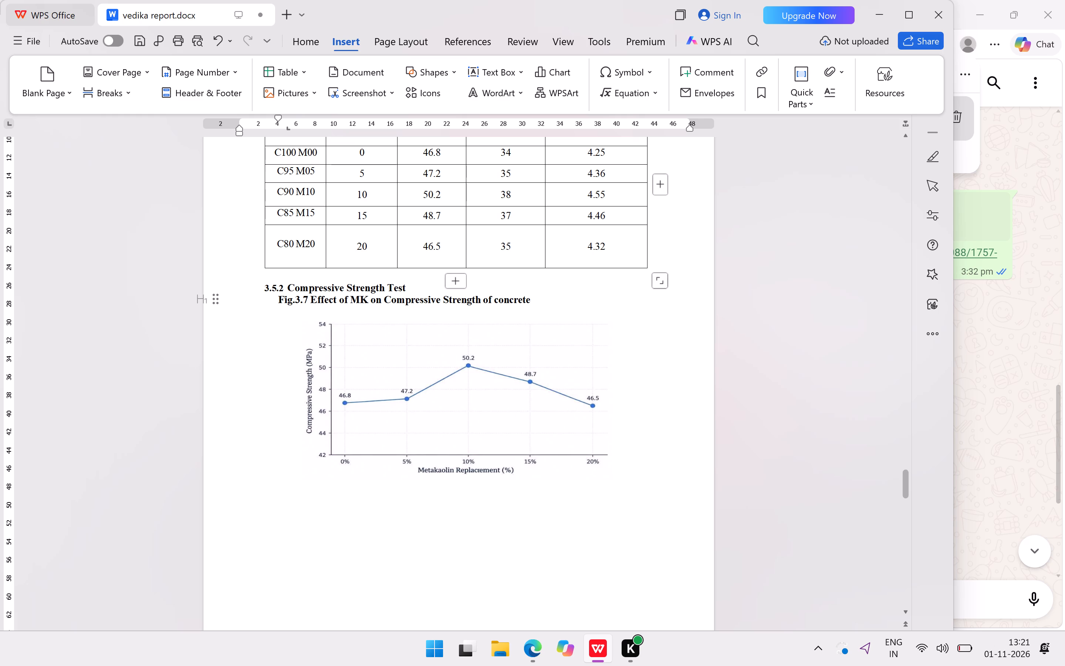
Remove the bold formatting from the Fig.3.7 caption and centre it.
{"action": "left_click_drag", "start_coordinate": [278, 298], "coordinate": [555, 299]}
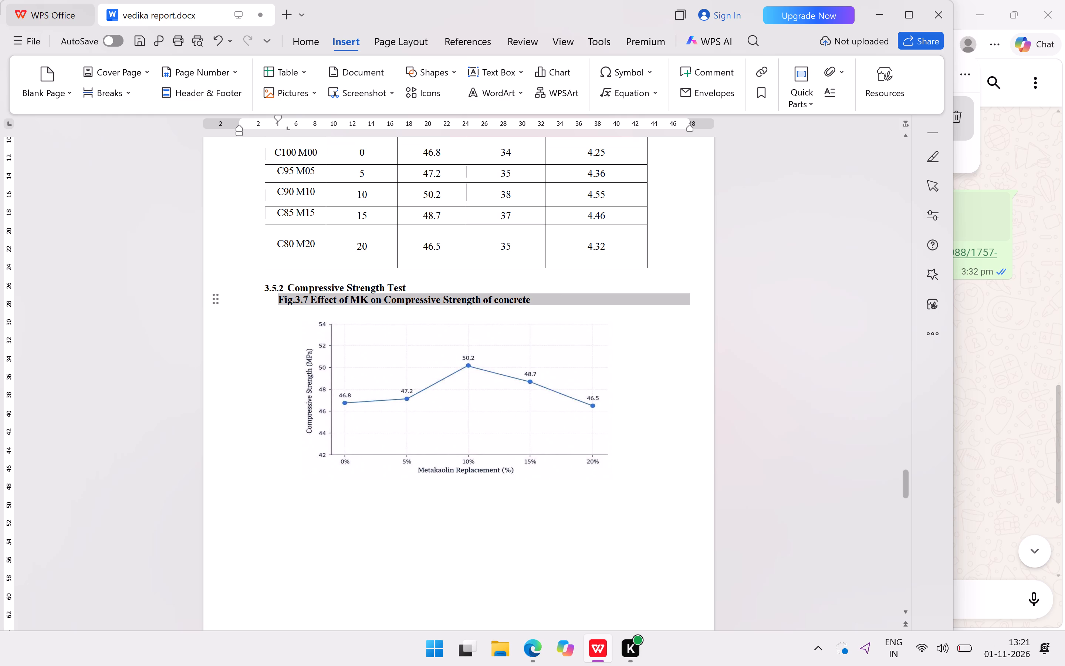
{"action": "left_click_drag", "start_coordinate": [555, 299], "coordinate": [565, 299]}
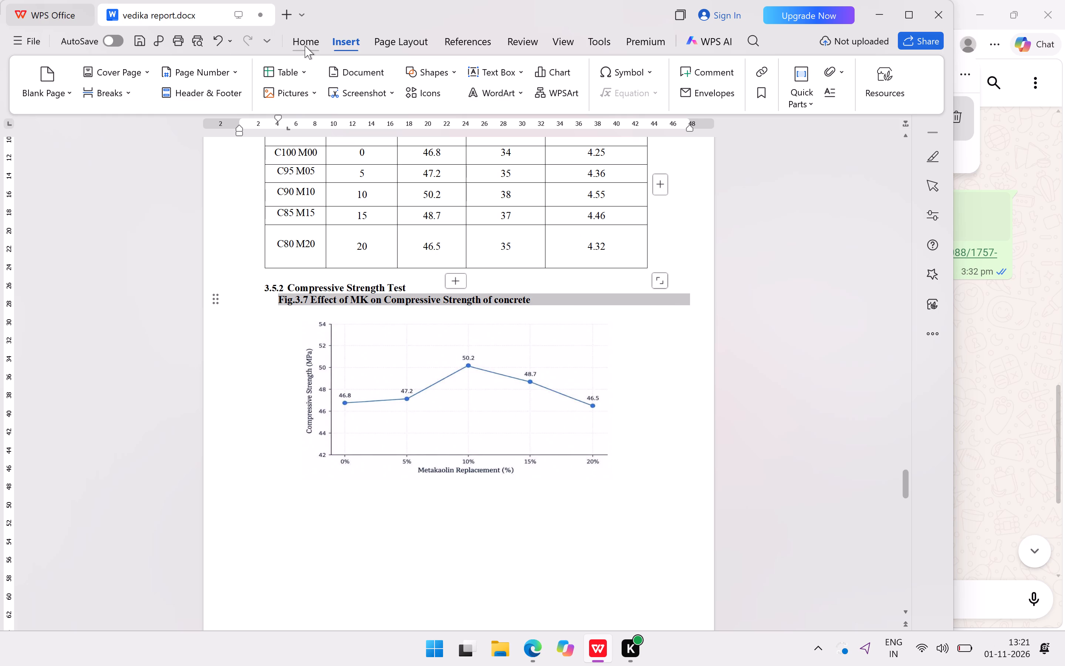
{"action": "left_click", "coordinate": [293, 37]}
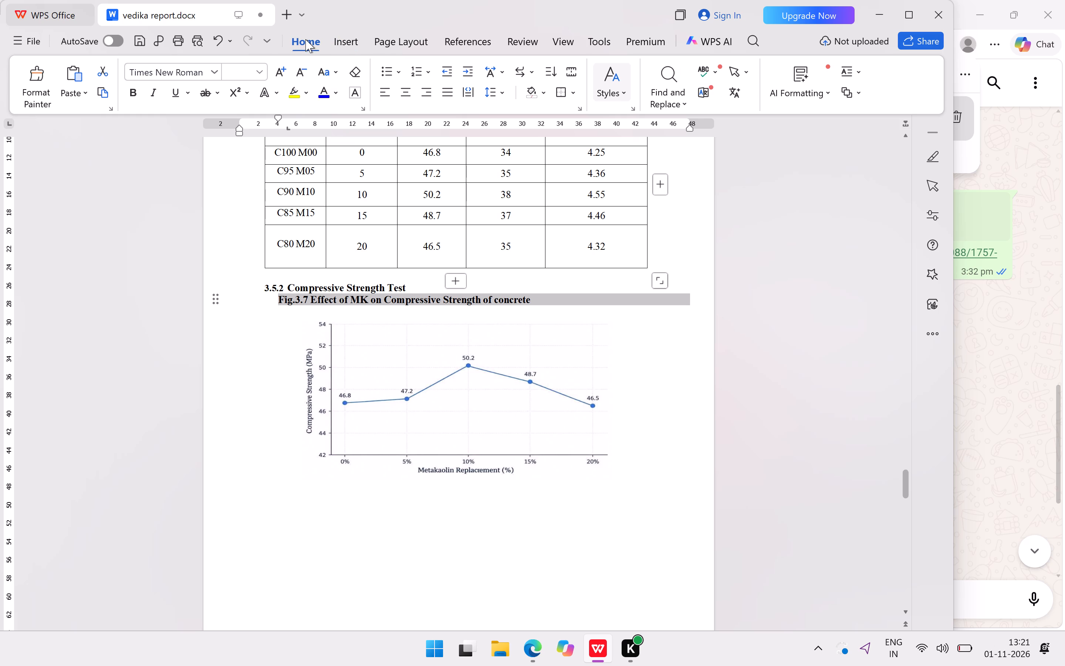
{"action": "left_click", "coordinate": [132, 91]}
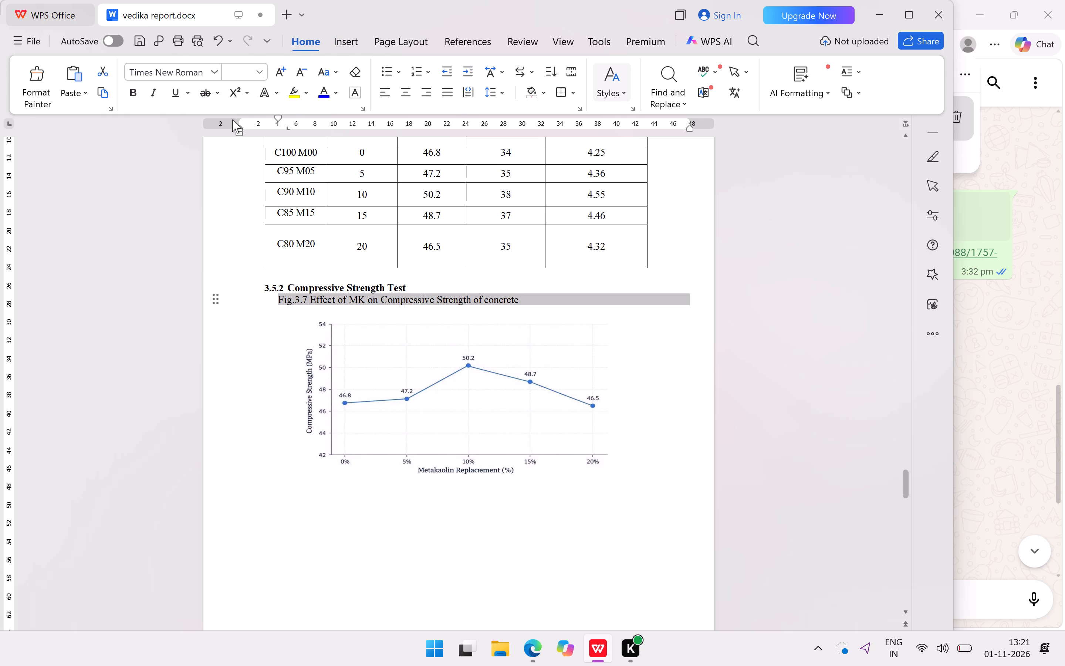
{"action": "left_click", "coordinate": [400, 91]}
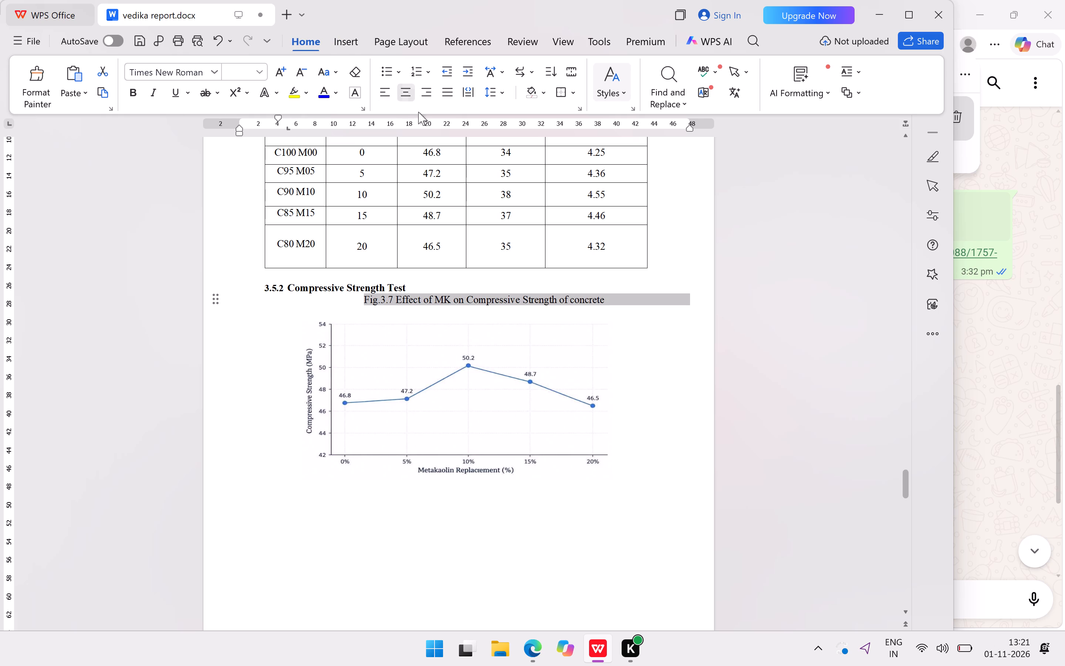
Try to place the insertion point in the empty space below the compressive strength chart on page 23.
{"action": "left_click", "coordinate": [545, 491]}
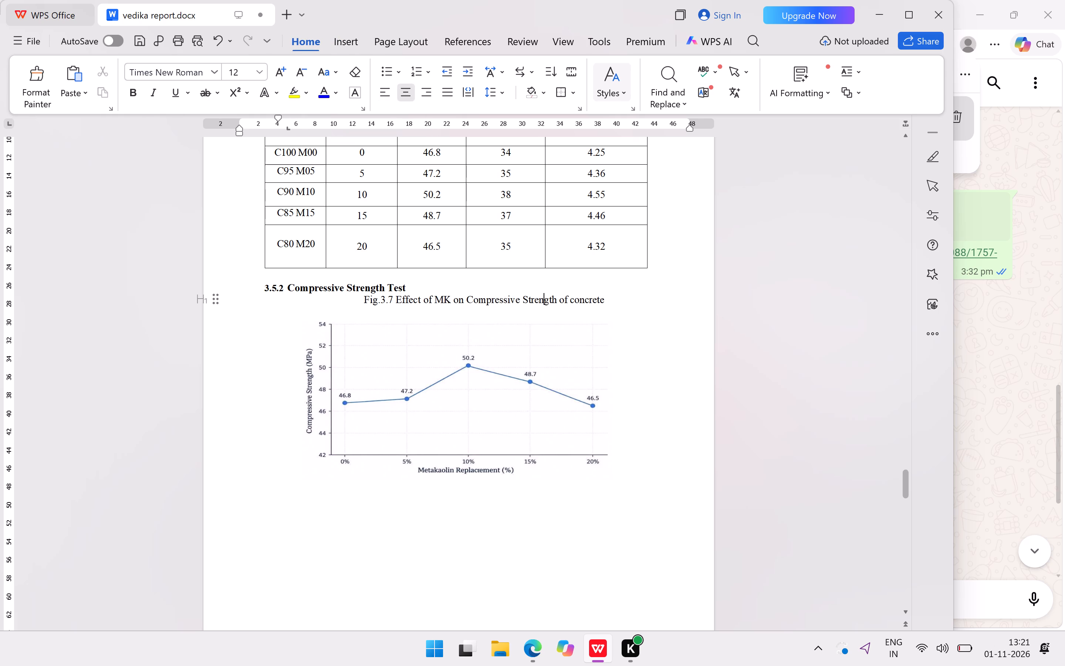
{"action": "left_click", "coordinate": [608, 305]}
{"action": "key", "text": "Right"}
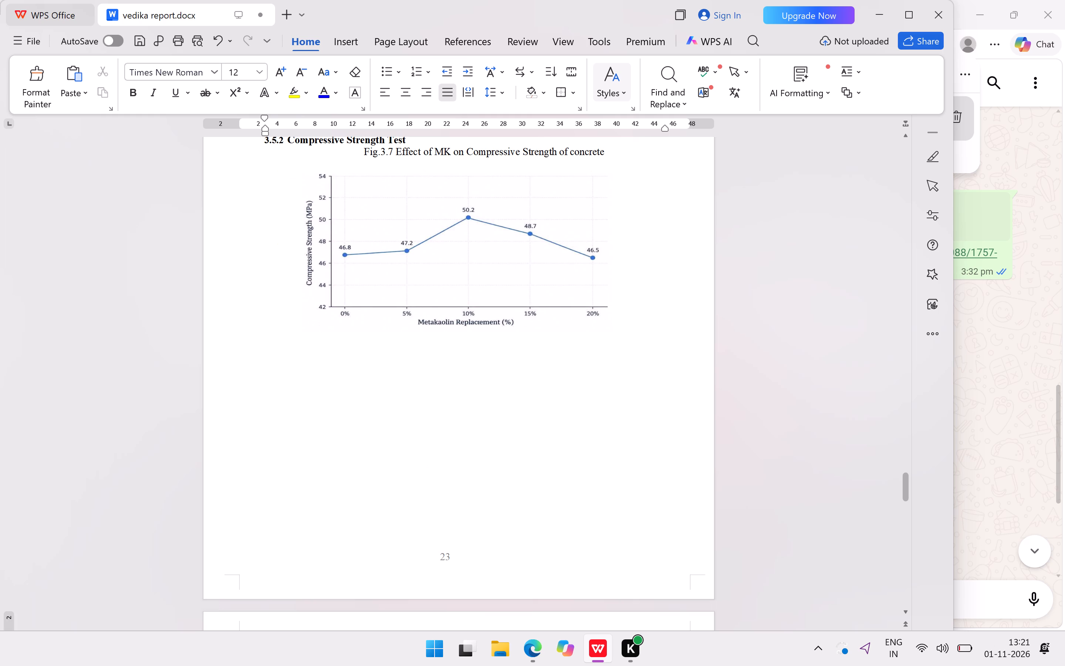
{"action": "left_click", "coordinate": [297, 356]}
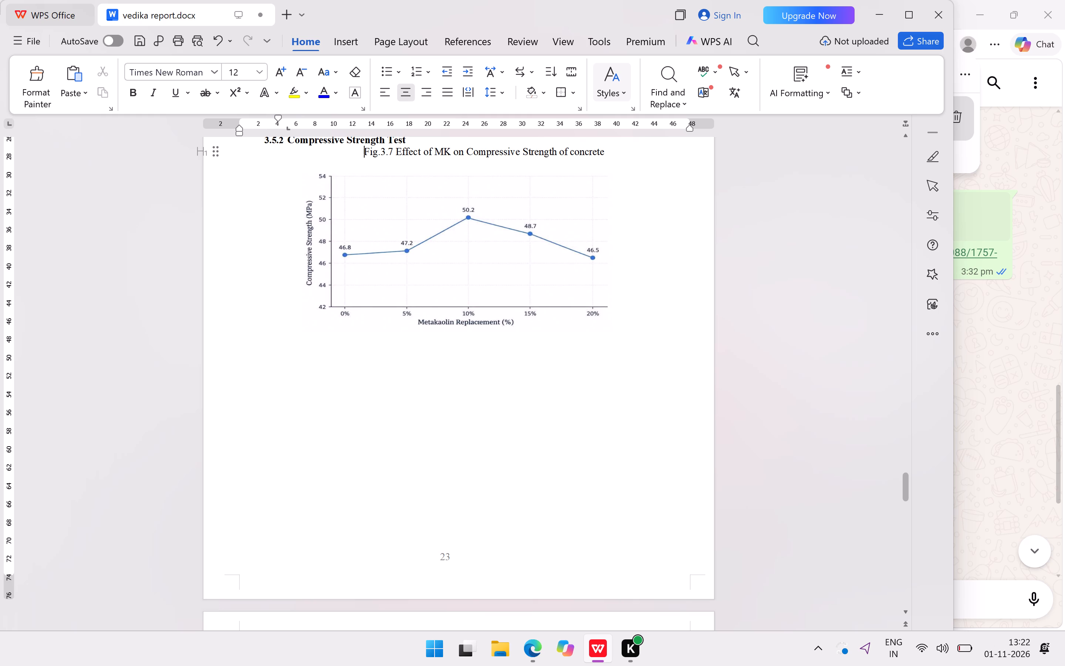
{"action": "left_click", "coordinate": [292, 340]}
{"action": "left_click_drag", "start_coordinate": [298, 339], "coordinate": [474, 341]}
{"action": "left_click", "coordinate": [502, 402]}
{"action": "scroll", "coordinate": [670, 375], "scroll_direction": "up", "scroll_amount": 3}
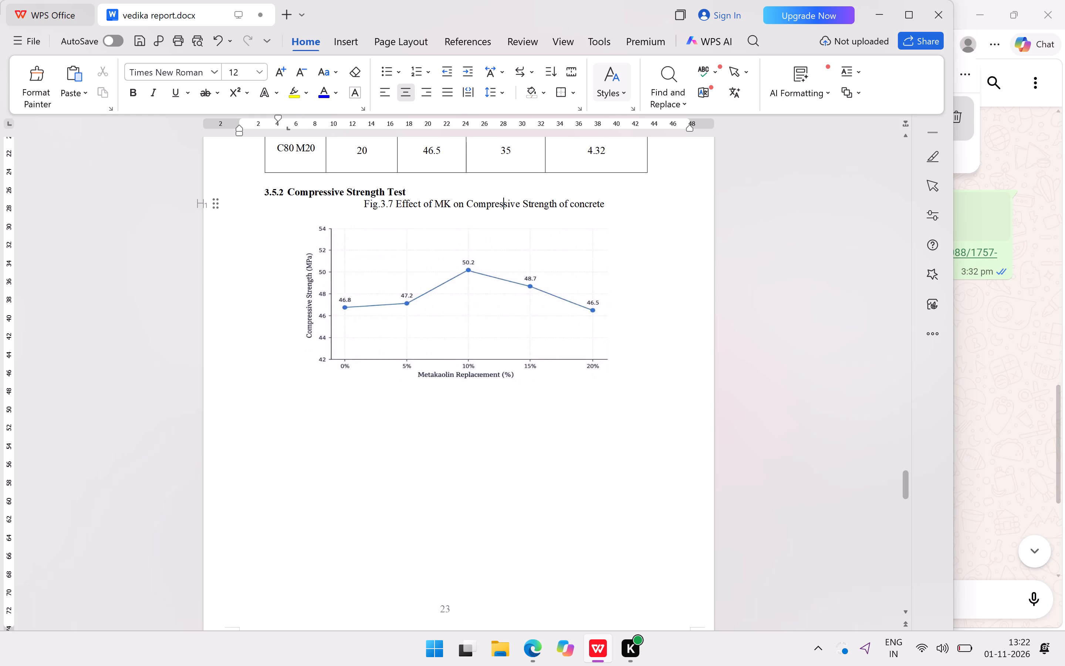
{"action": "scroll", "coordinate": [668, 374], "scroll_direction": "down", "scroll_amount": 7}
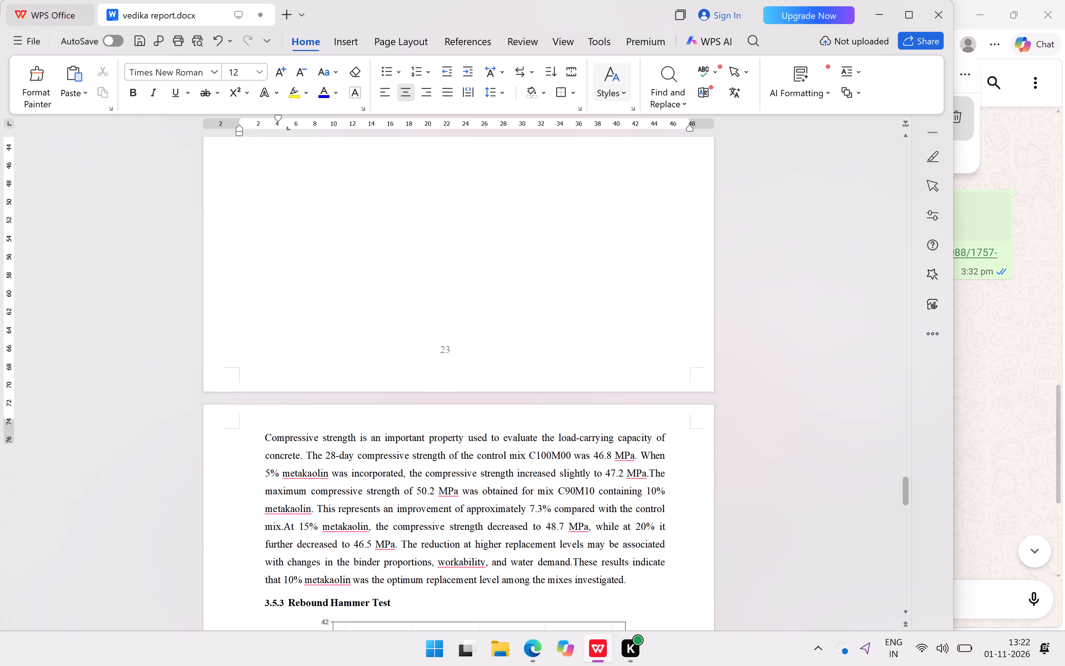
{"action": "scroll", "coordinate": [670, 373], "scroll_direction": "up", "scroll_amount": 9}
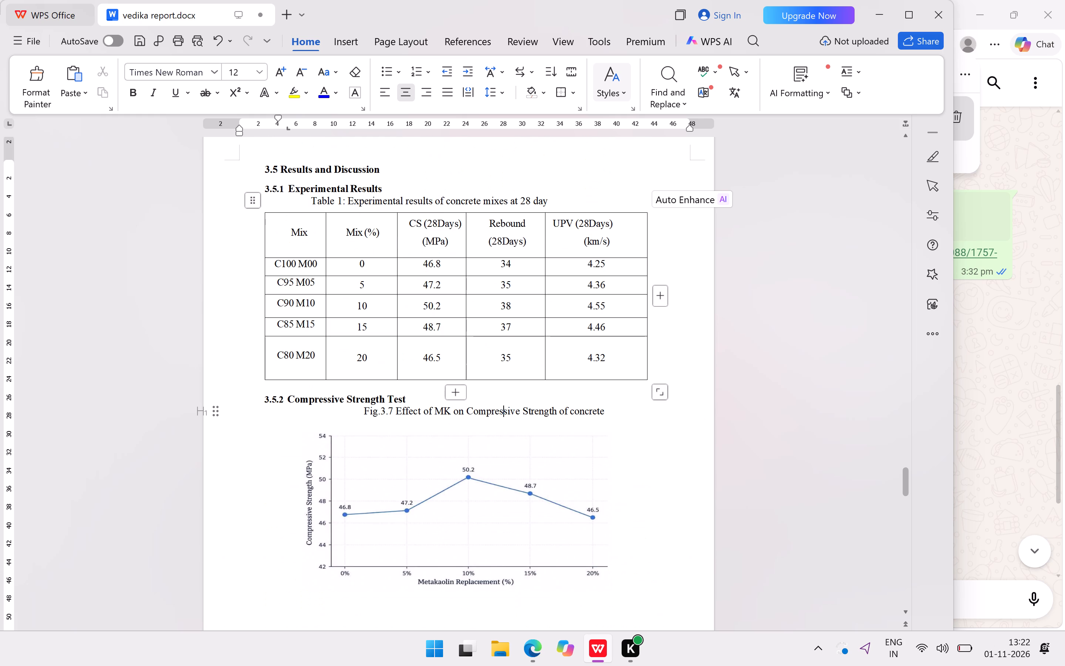
Remove the centring from the Fig.3.7 caption so it starts at the left indent under heading 3.5.2.
{"action": "left_click", "coordinate": [358, 409]}
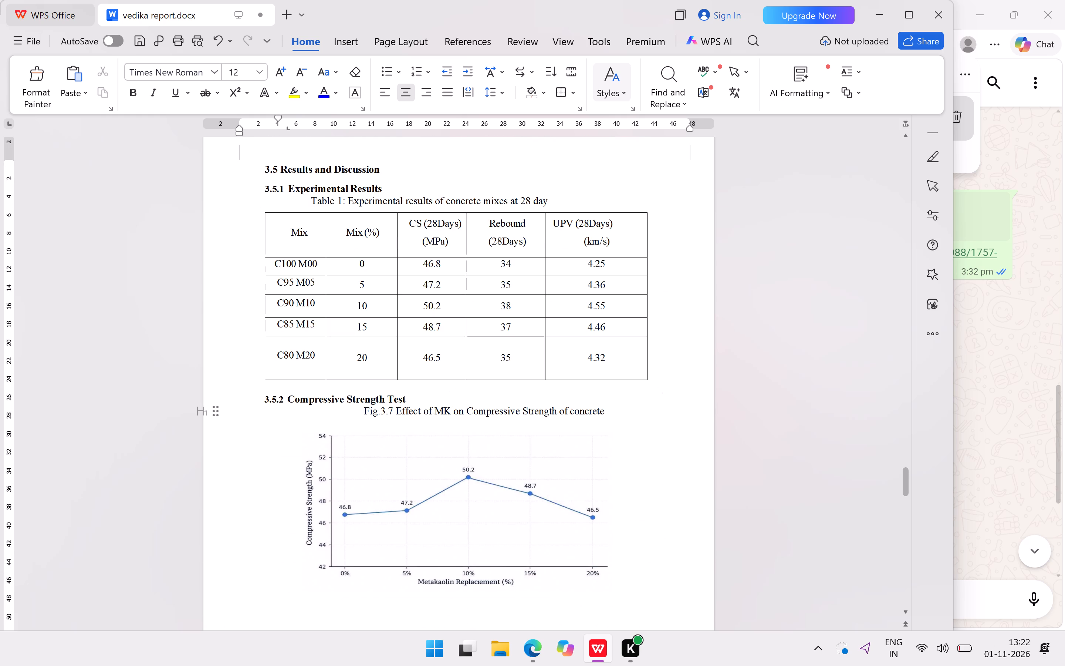
{"action": "key", "text": "BackSpace"}
{"action": "key", "text": "BackSpace"}
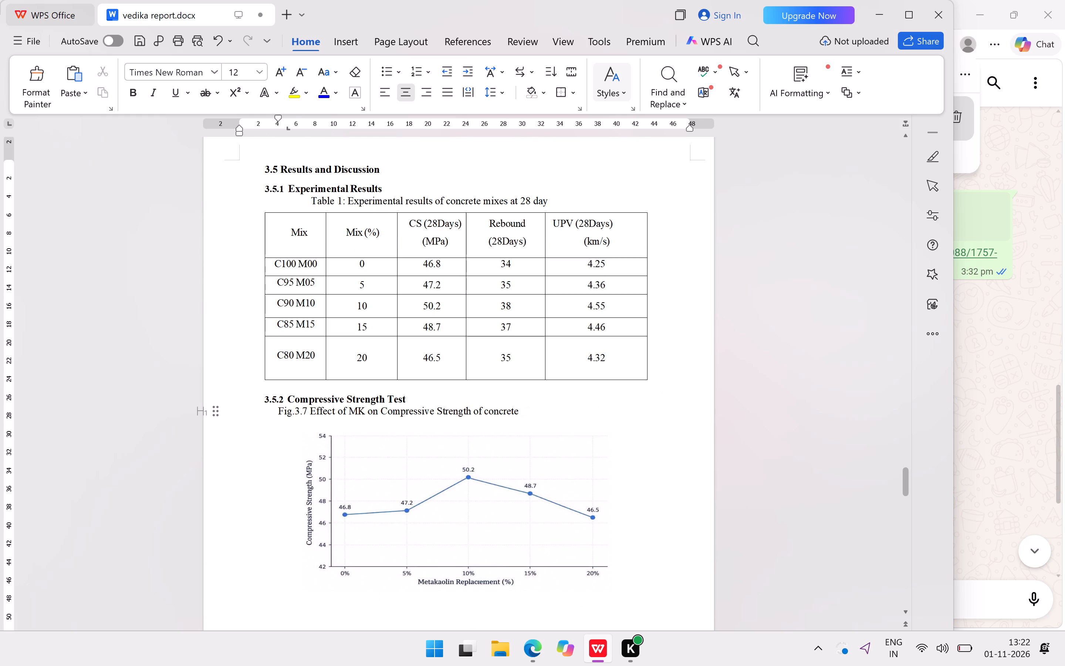